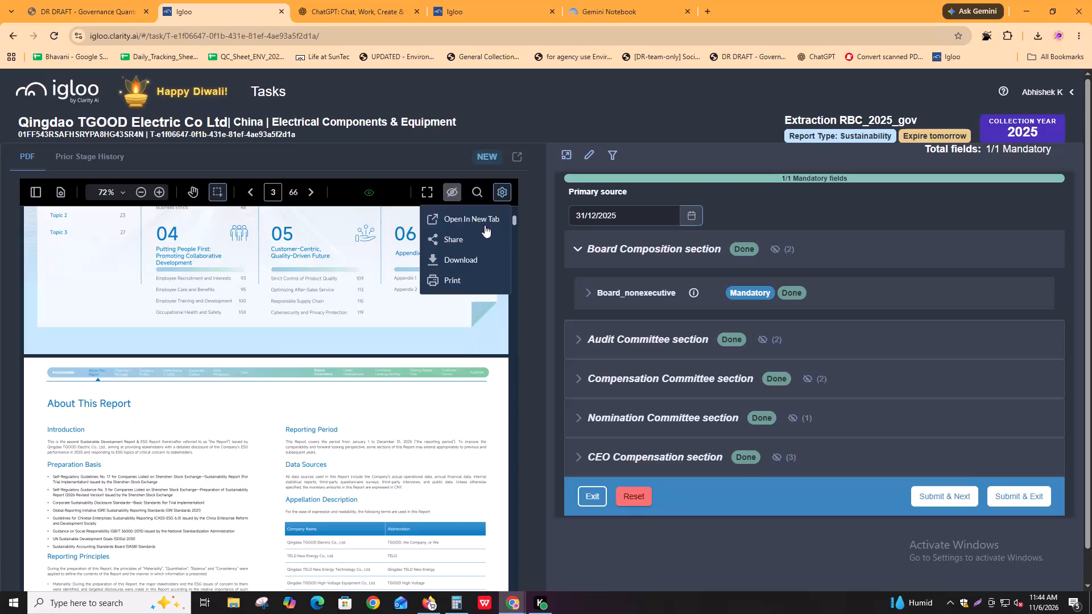
Copy the share link of the Qingdao TGOOD report into the Link cell of row 925 in the BHAVANI tracking sheet.
click(477, 234)
key(alt+Tab)
key(ctrl+v)
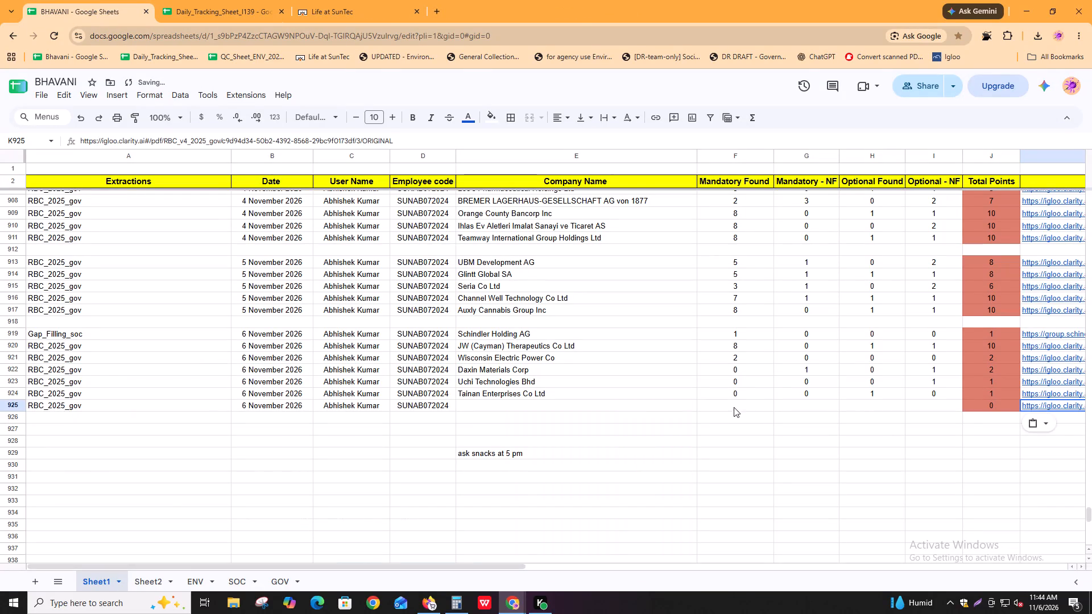
Copy the company name Qingdao TGOOD Electric Co Ltd from the Igloo task into the Company Name cell of row 925.
click(624, 411)
key(alt+Tab)
alt+click(53, 117)
key(alt+Tab)
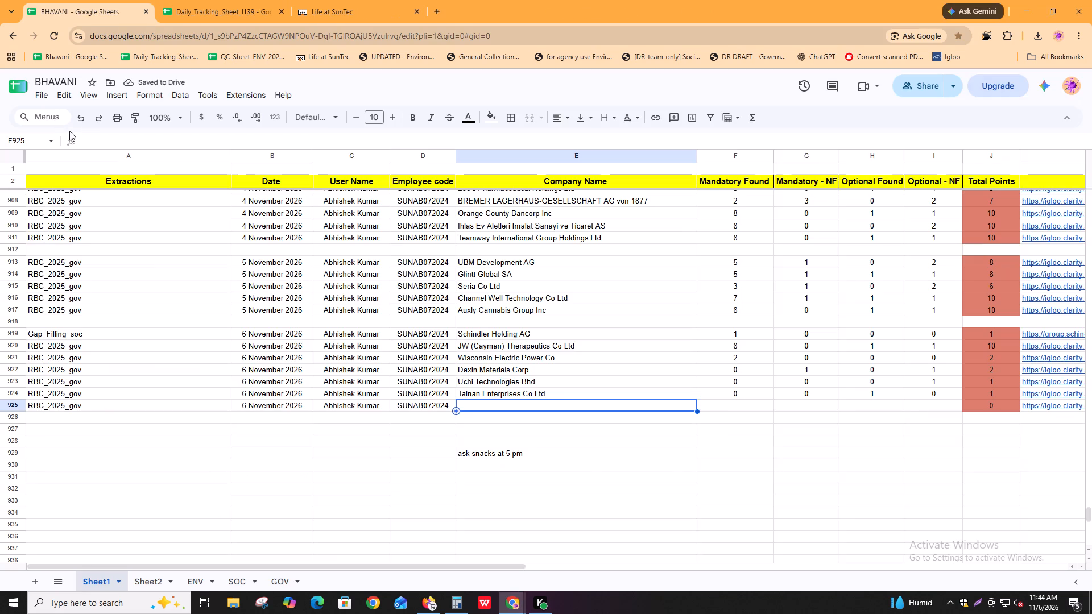
key(ctrl+v)
Fill the comment "data not found" down from row 924 into the Comments cell of row 925.
shift+scroll(900, 470, down, 4)
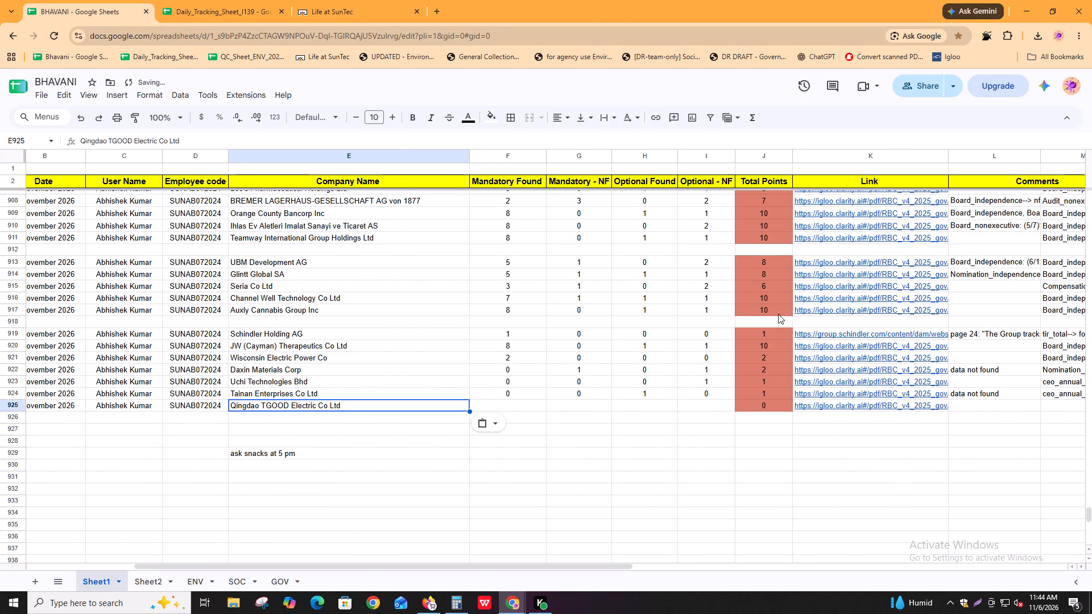
drag(766, 329, 777, 460)
click(941, 441)
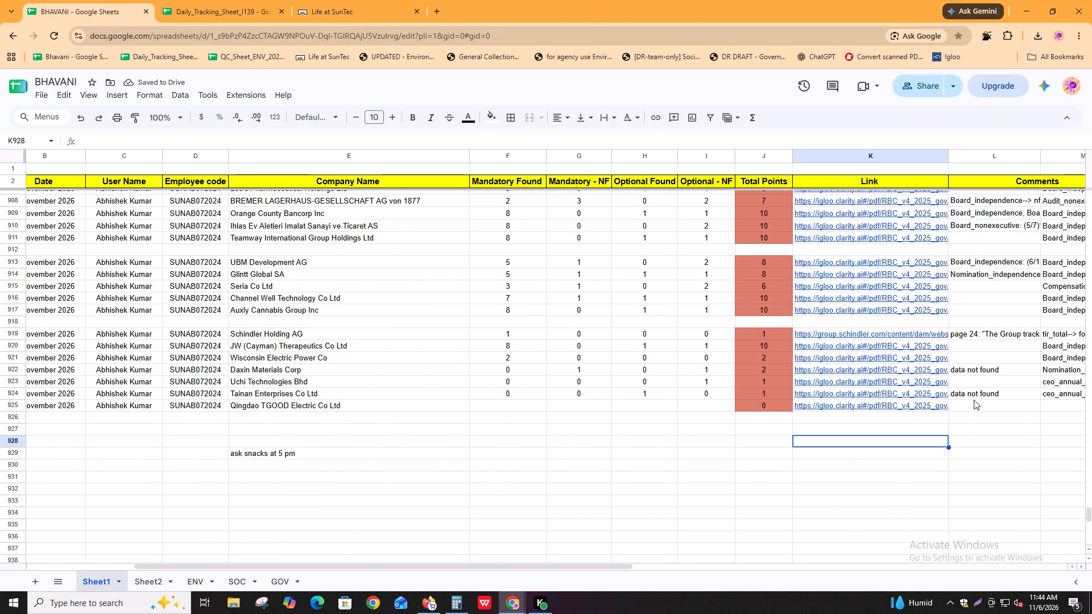
click(994, 409)
key(alt+Tab)
key(alt+Tab)
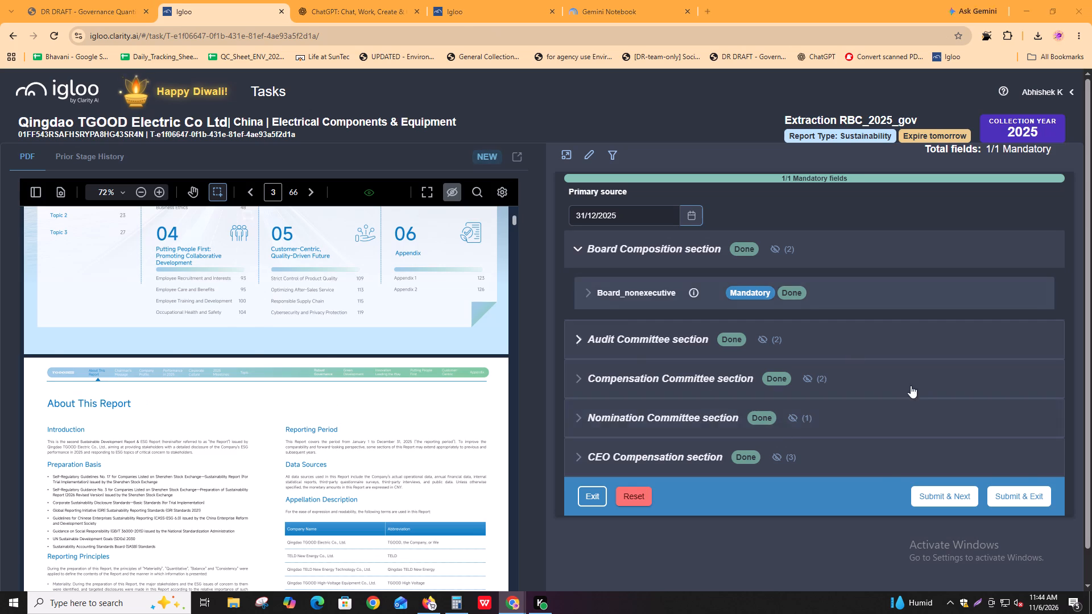
drag(1001, 391, 1001, 403)
key(ctrl+d)
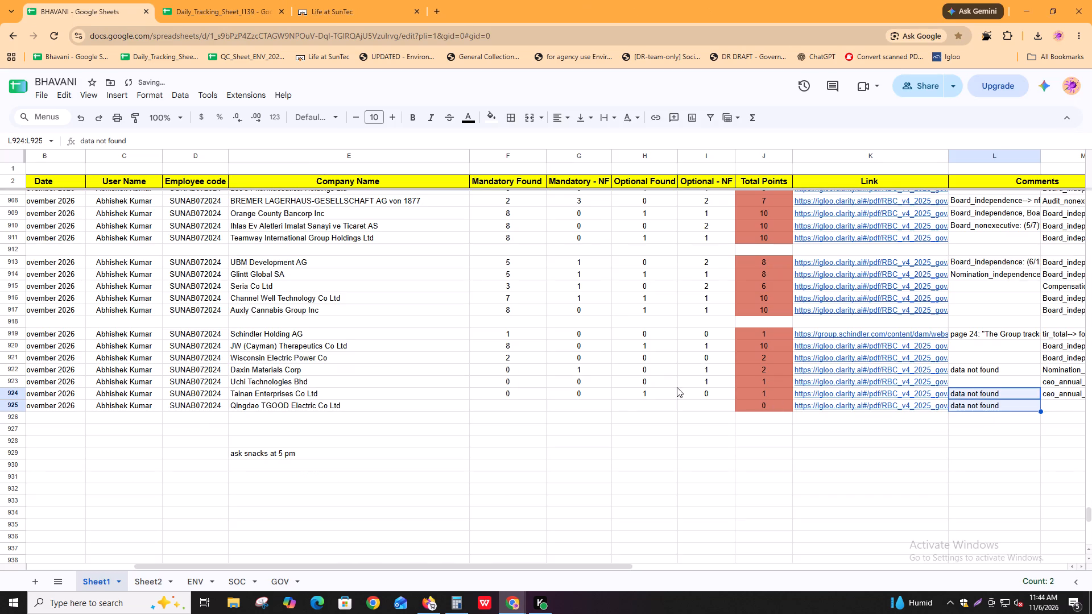
Enter the Qingdao TGOOD counts in row 925: Mandatory Found 0, Mandatory - NF 1, Optional Found 0, Optional - NF 0.
click(517, 404)
key(alt+Tab)
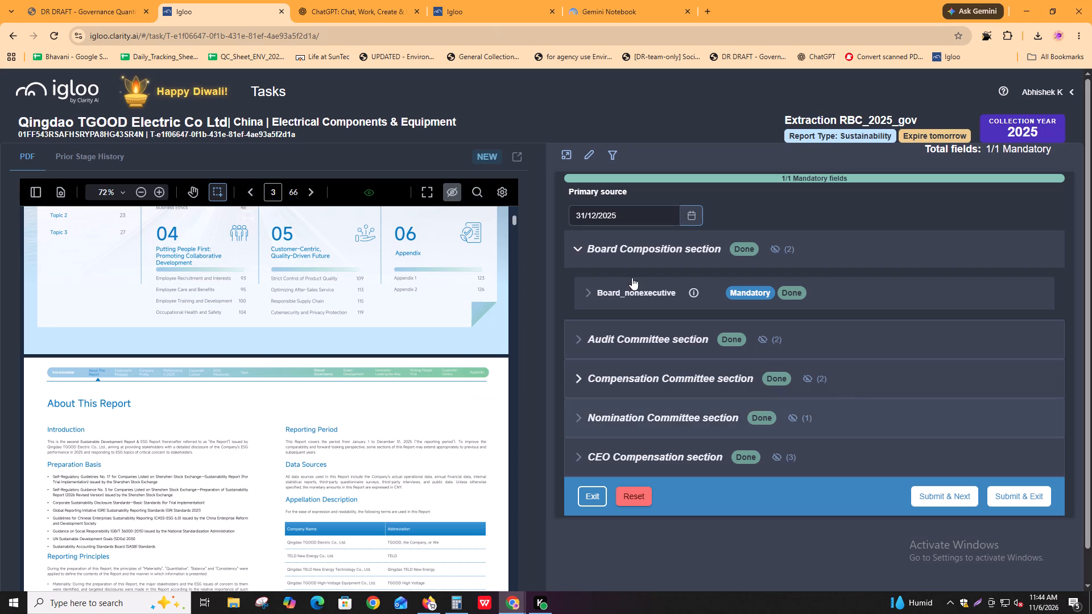
key(alt+Tab)
key(0)
key(Right)
key(1)
key(Right)
key(0)
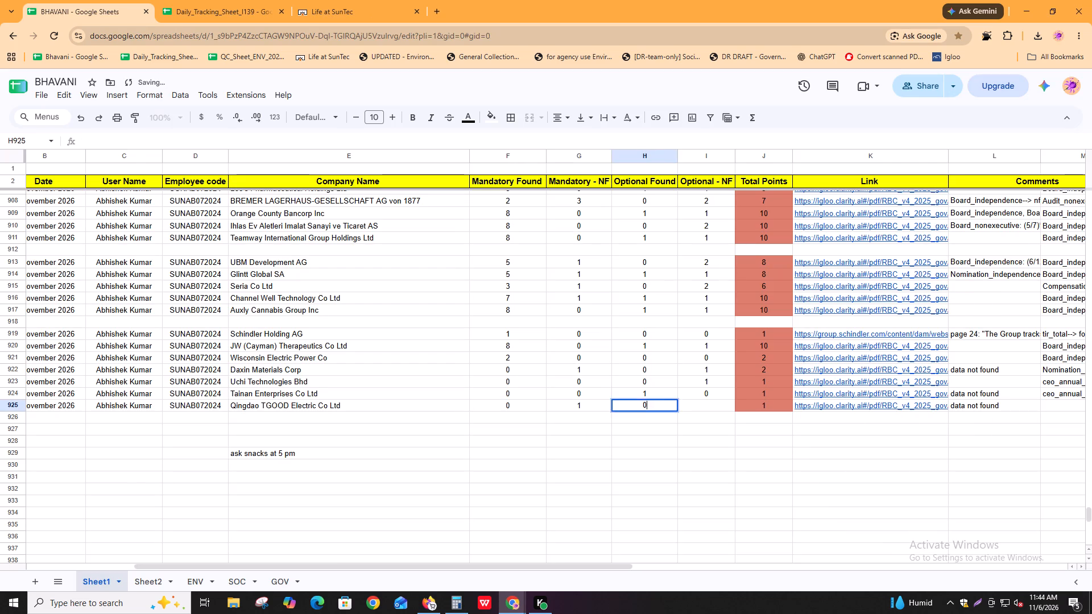
key(Right)
key(0)
Enter "Board_nonexecutive--> not found" in column M of row 925, copying the field name from the Igloo task.
key(Right)
key(Right)
key(Right)
key(Right)
key(alt+Tab)
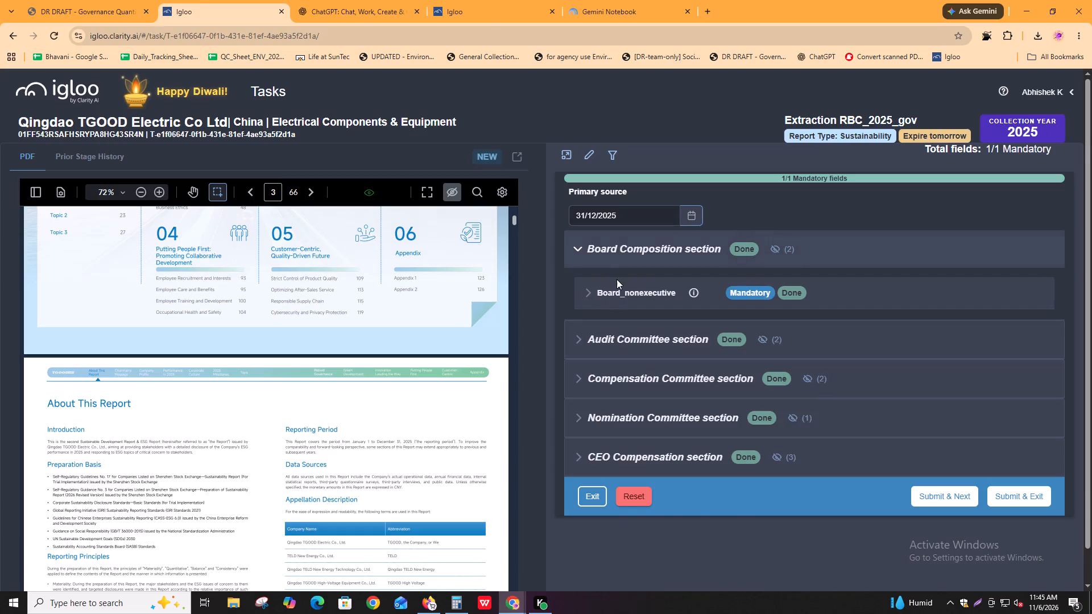
alt+double_click(615, 295)
key(alt+Tab)
key(ctrl+v)
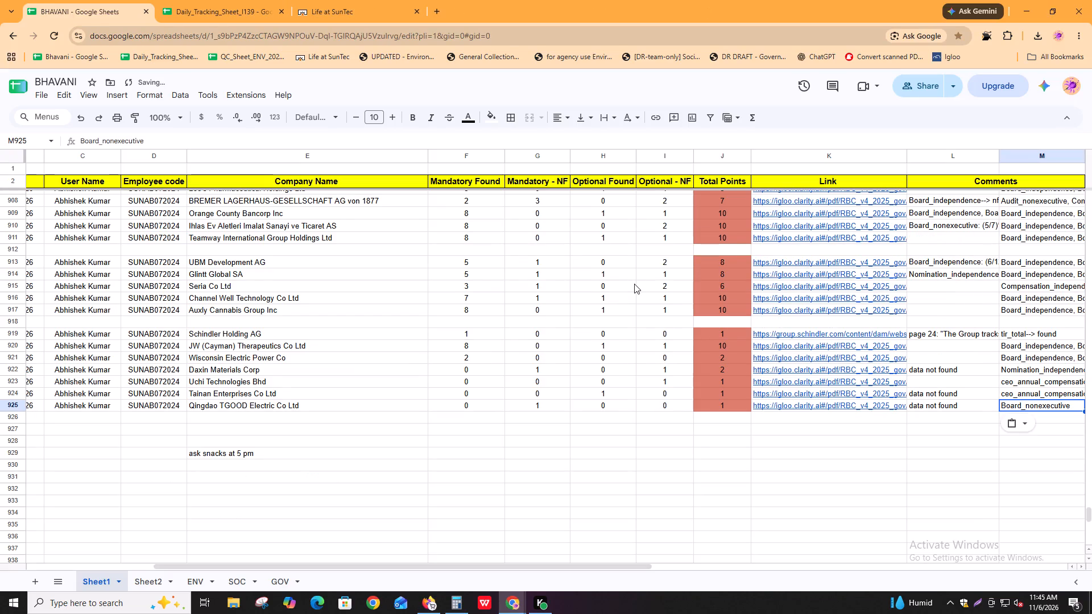
key(F2)
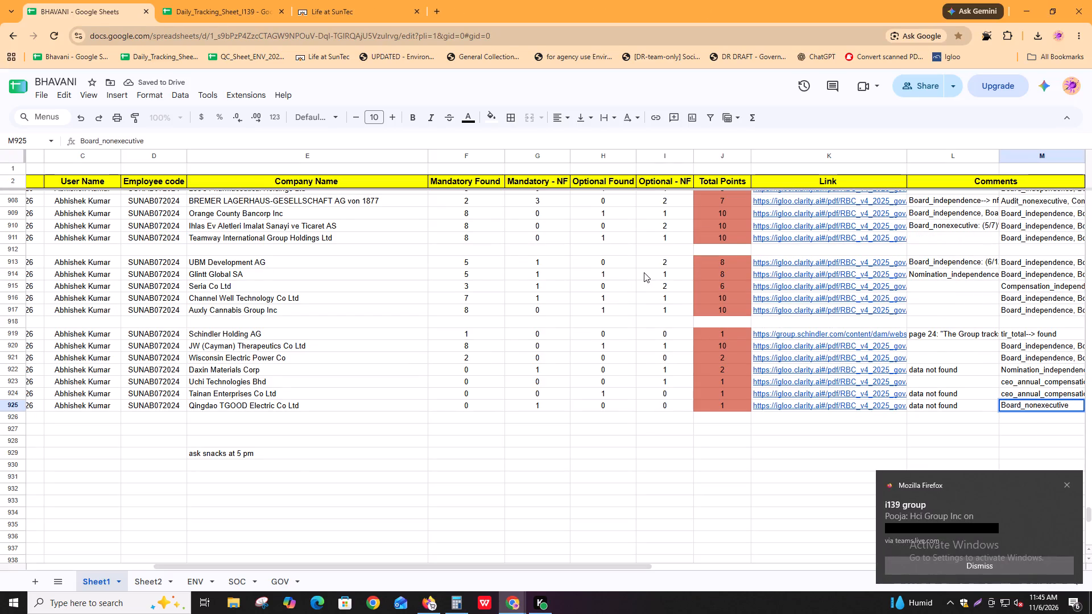
text(--> not found)
key(Return)
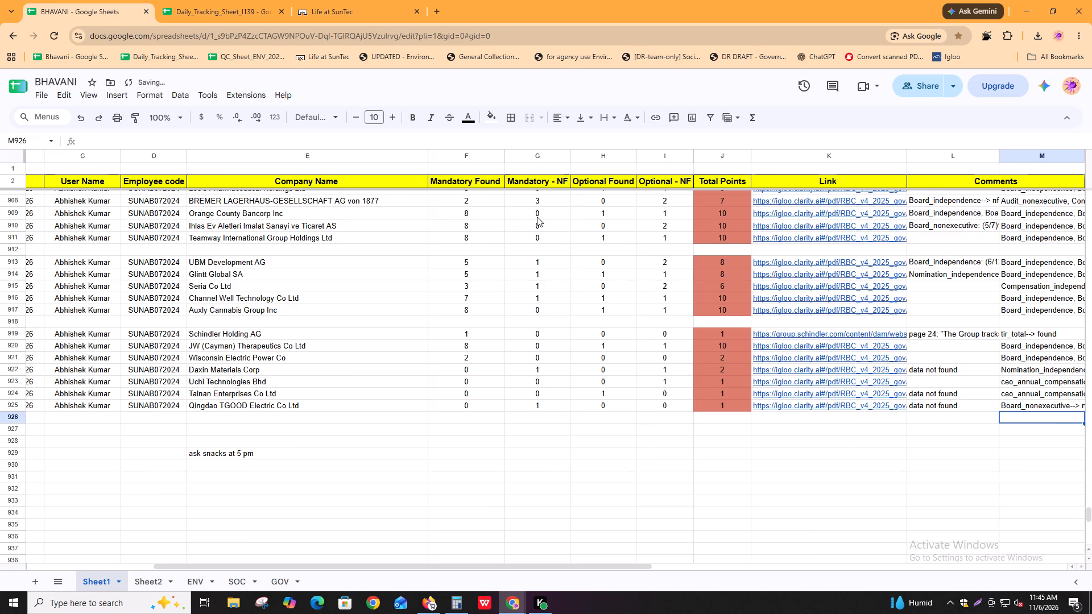
Submit the Qingdao TGOOD task in Igloo and move on to the next task.
shift+scroll(412, 463, up, 8)
key(alt+Tab)
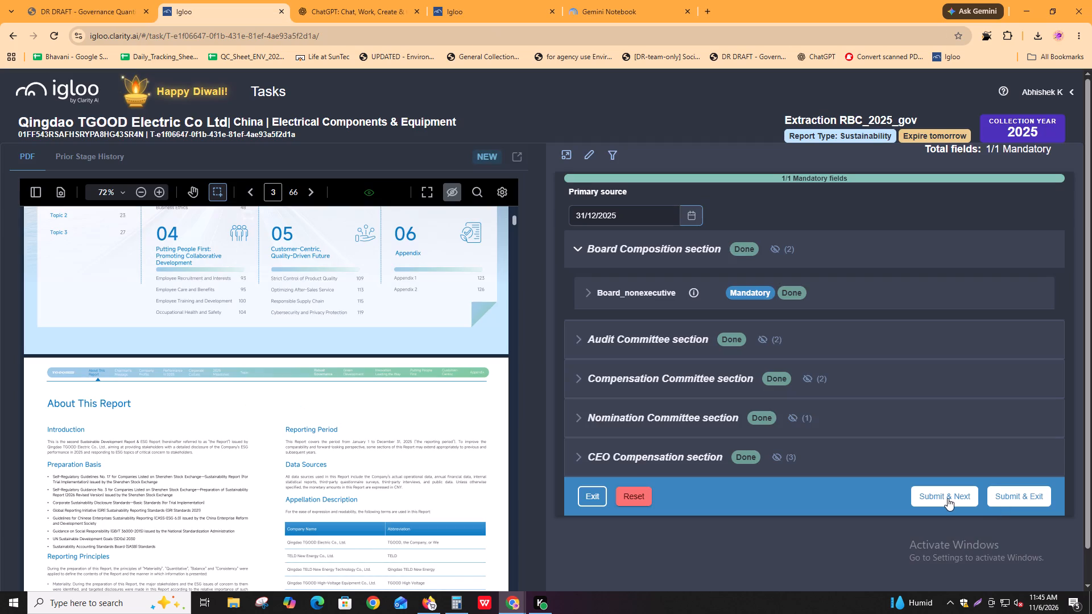
click(948, 498)
Fill the extraction, date, user name, employee code and Total Points formula from row 925 down to row 926 of the tracking sheet.
key(alt+Tab)
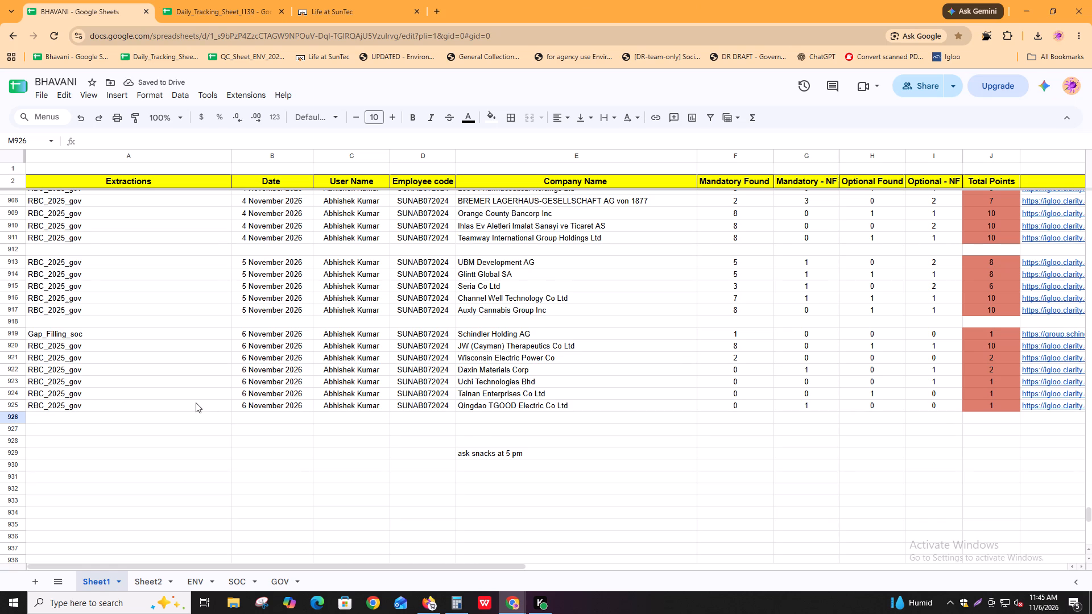
drag(196, 403, 422, 414)
key(ctrl+d)
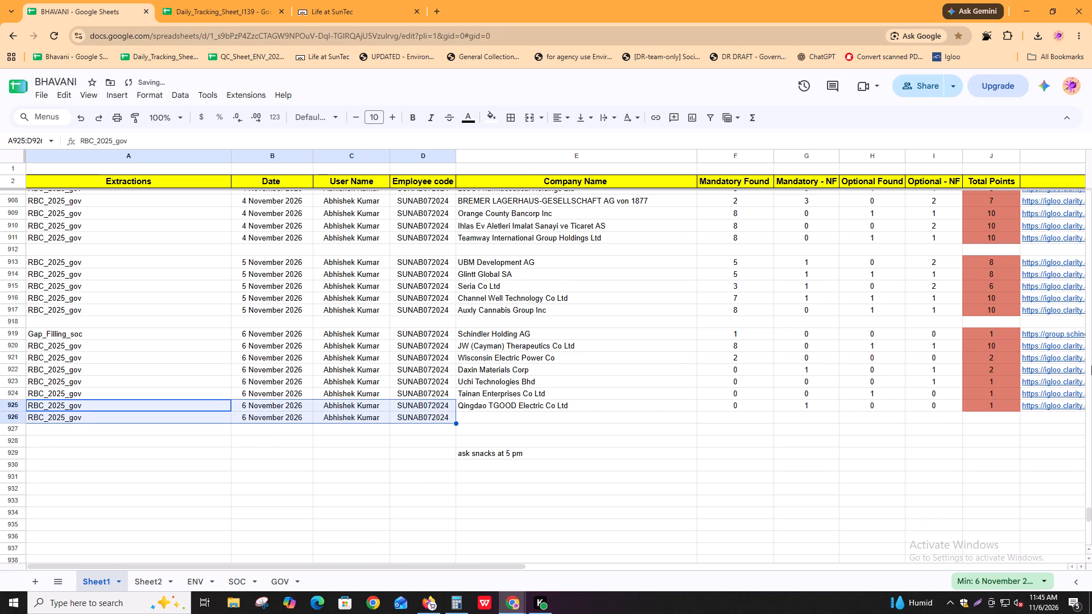
click(987, 414)
key(ctrl+f)
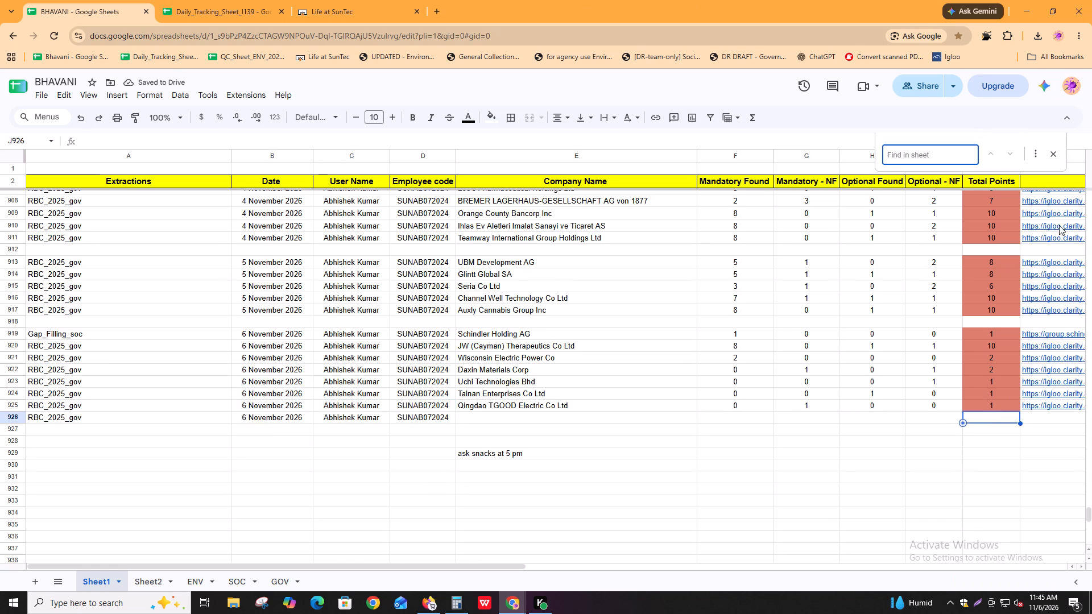
click(1054, 157)
key(ctrl+d)
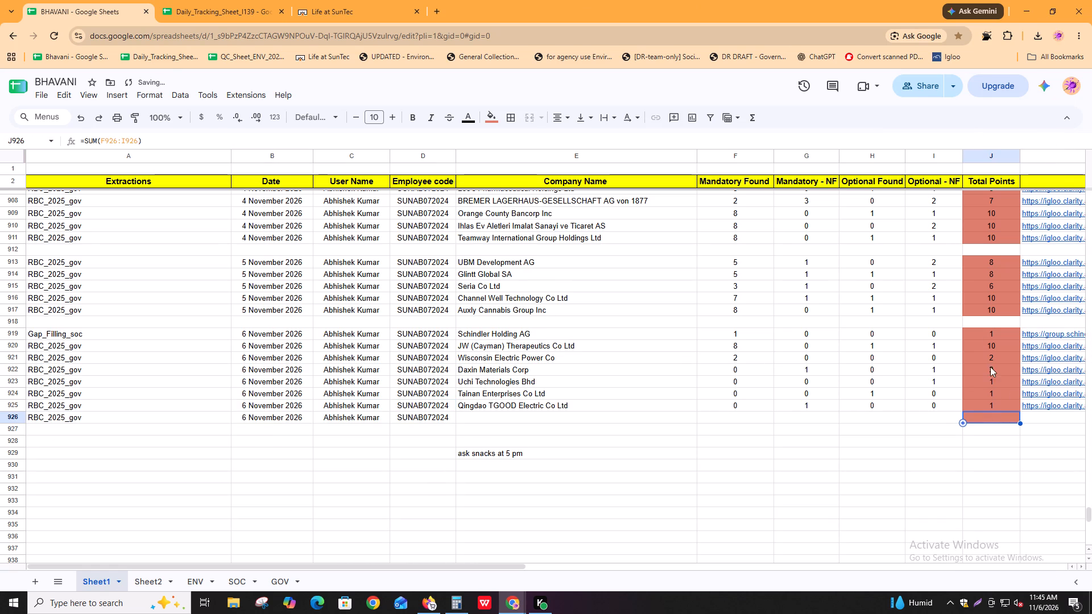
Copy the company name Centrais Eletricas Brasileiras SA - Eletrobras from the Igloo task into the Company Name cell of row 926.
click(645, 414)
key(alt+Tab)
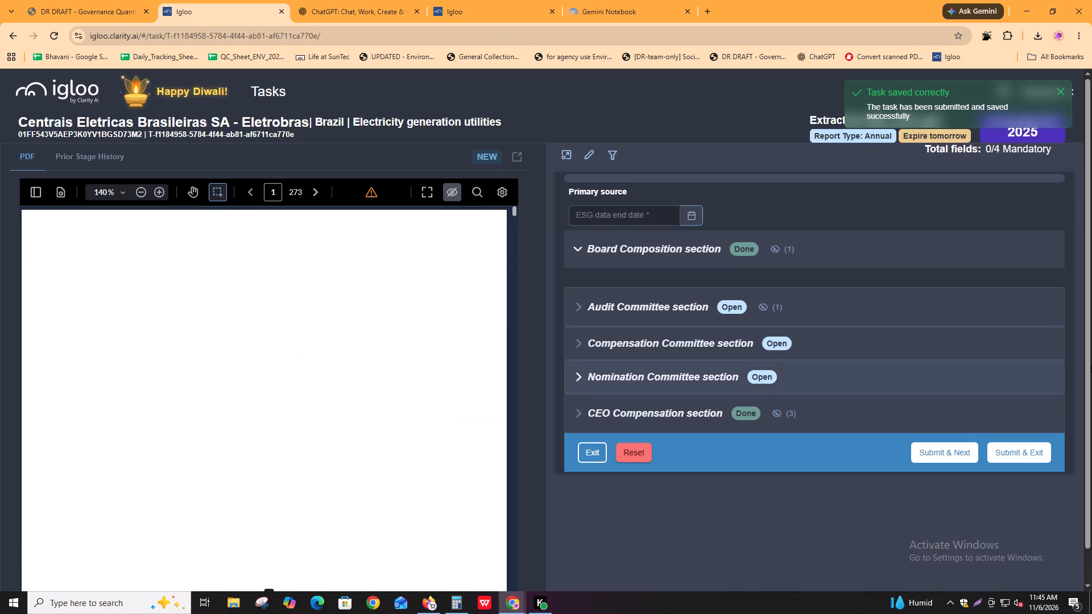
key(alt+Tab)
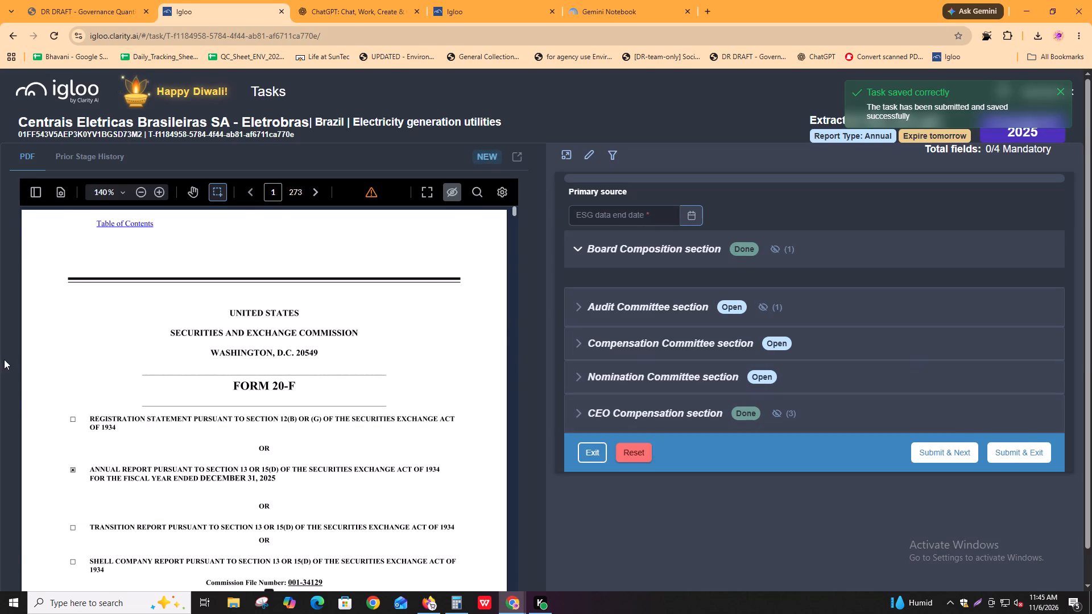
key(alt+Tab)
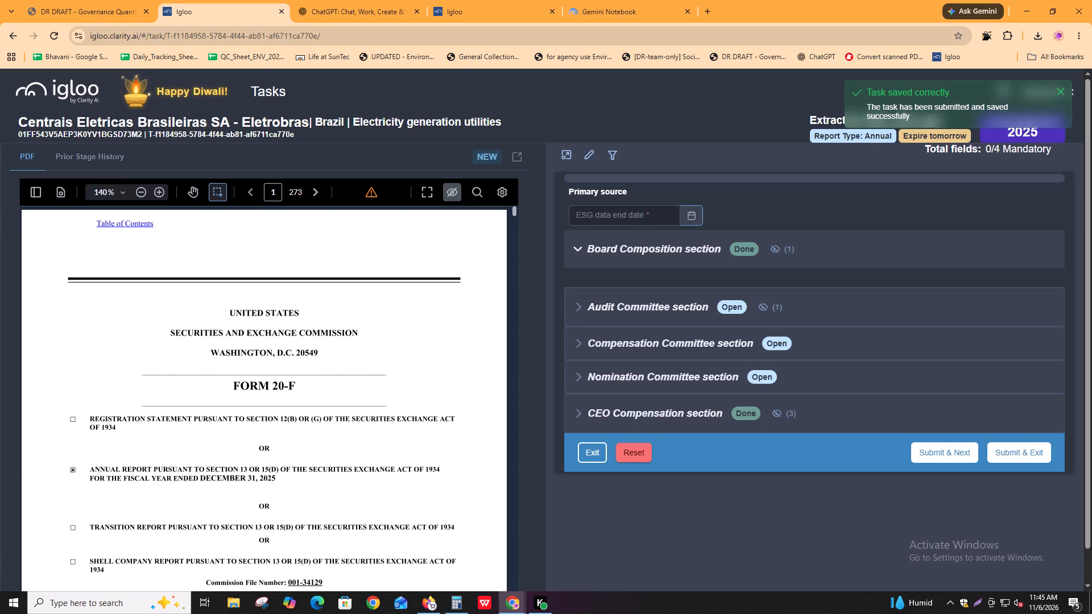
alt+click(90, 116)
key(alt+Tab)
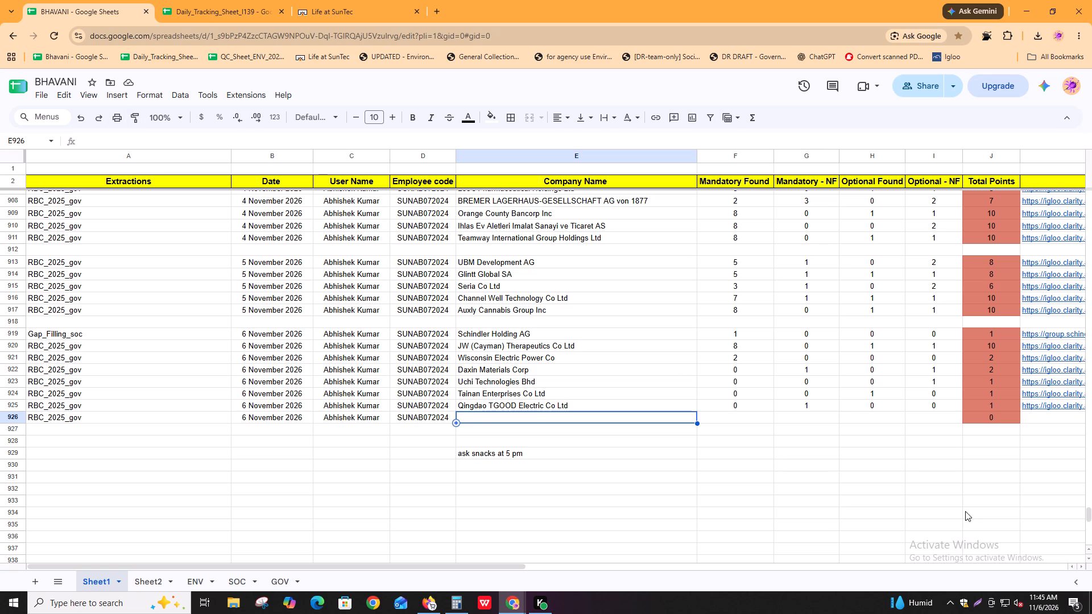
key(ctrl+v)
Copy the share link of the Eletrobras report from Igloo into the Link cell of row 926.
click(1054, 420)
key(alt+Tab)
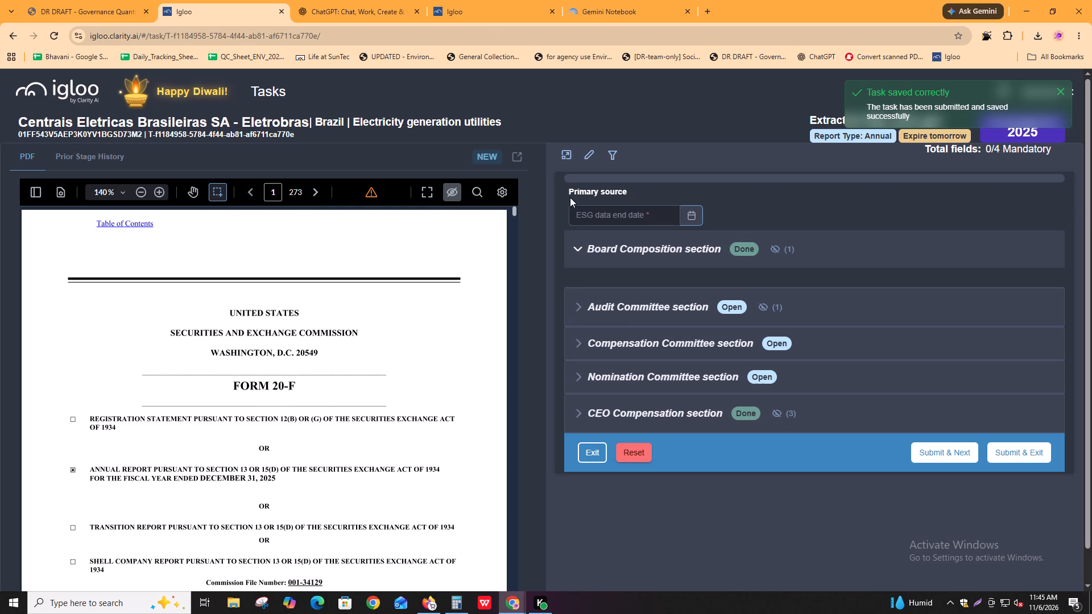
click(510, 200)
click(491, 242)
key(alt+Tab)
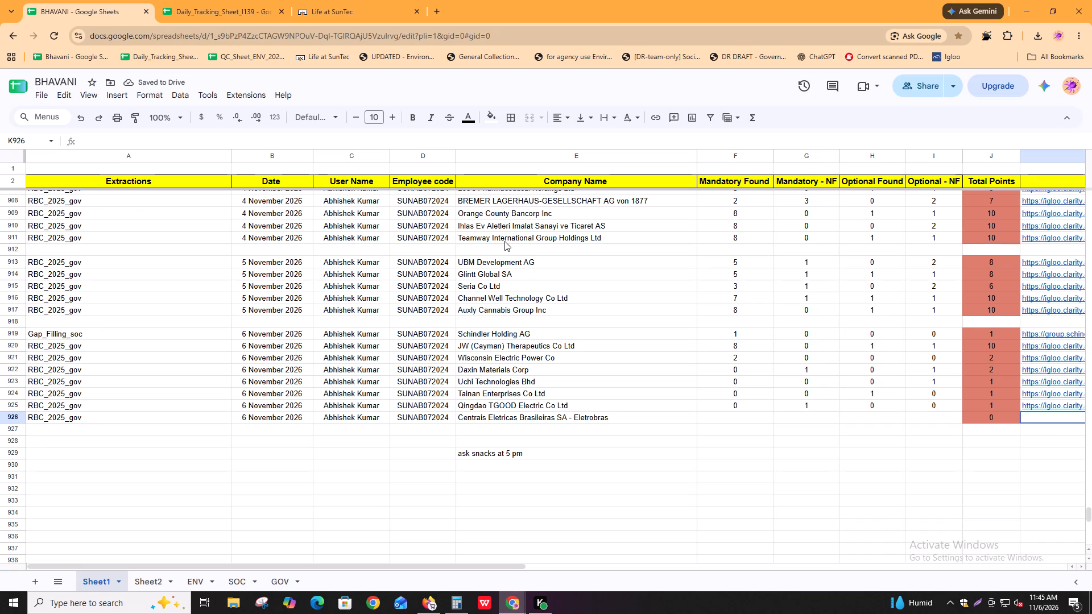
key(ctrl+v)
Expand the Audit, Compensation and Nomination Committee sections of the Eletrobras task in Igloo to examine which mandatory fields need extraction.
key(alt+Tab)
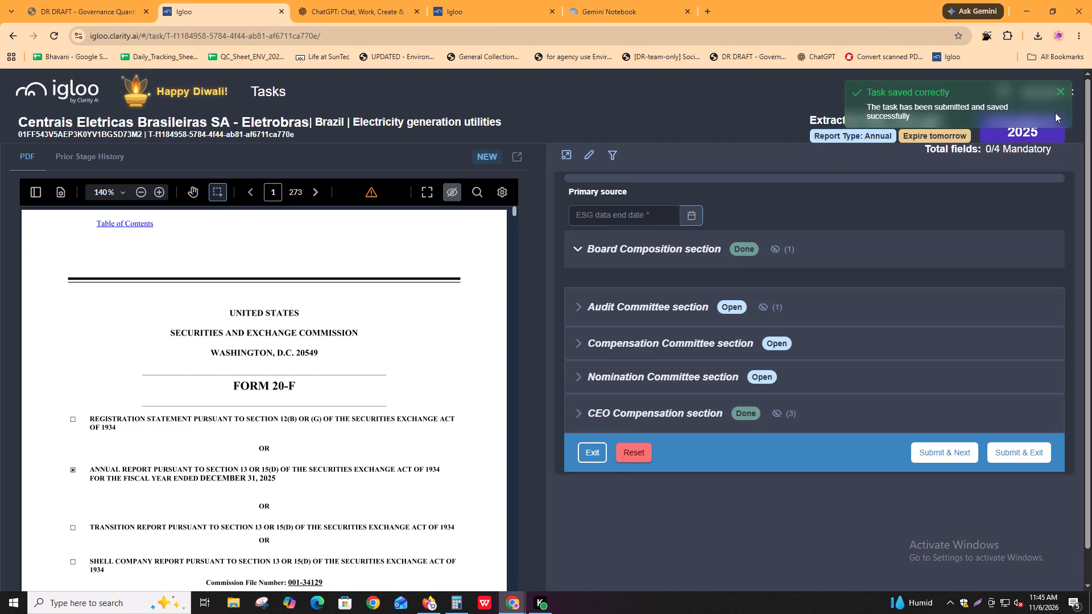
click(1058, 94)
click(646, 296)
click(630, 355)
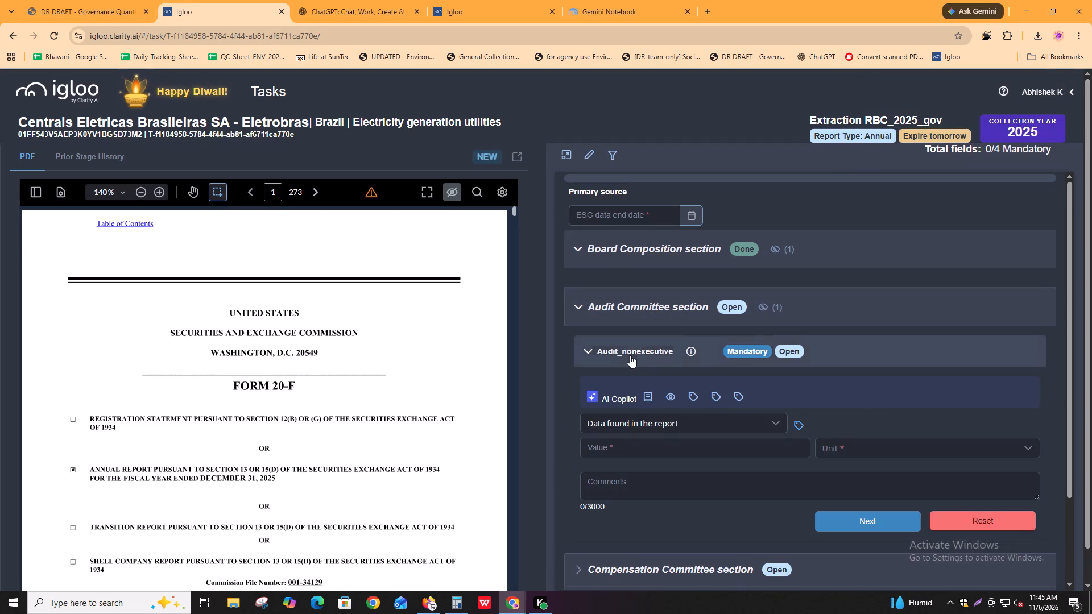
click(661, 392)
scroll(661, 393, down, 2)
click(667, 325)
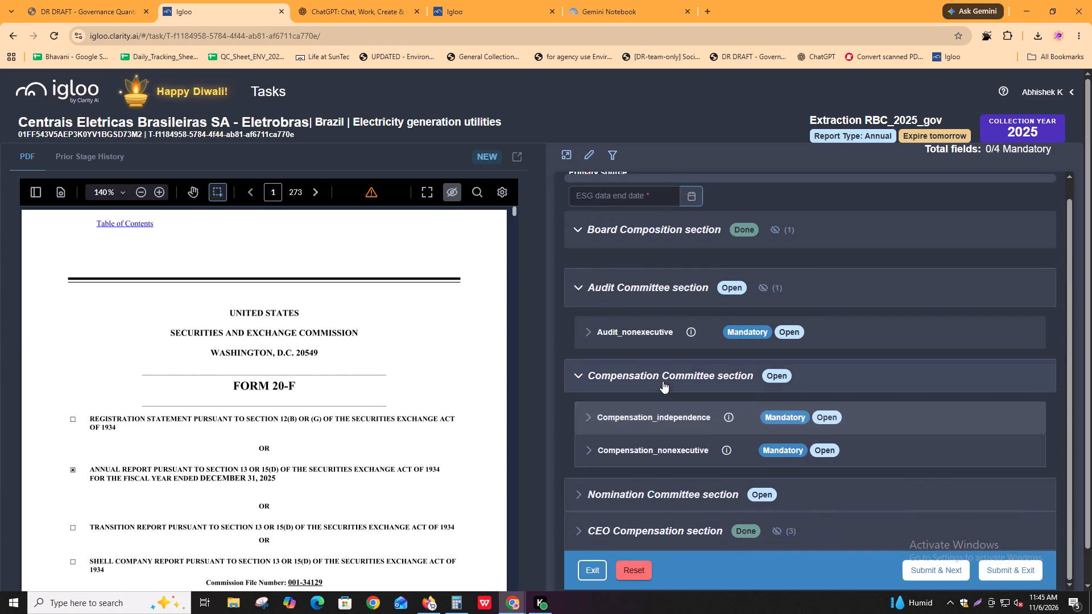
click(645, 486)
scroll(645, 486, down, 4)
click(683, 305)
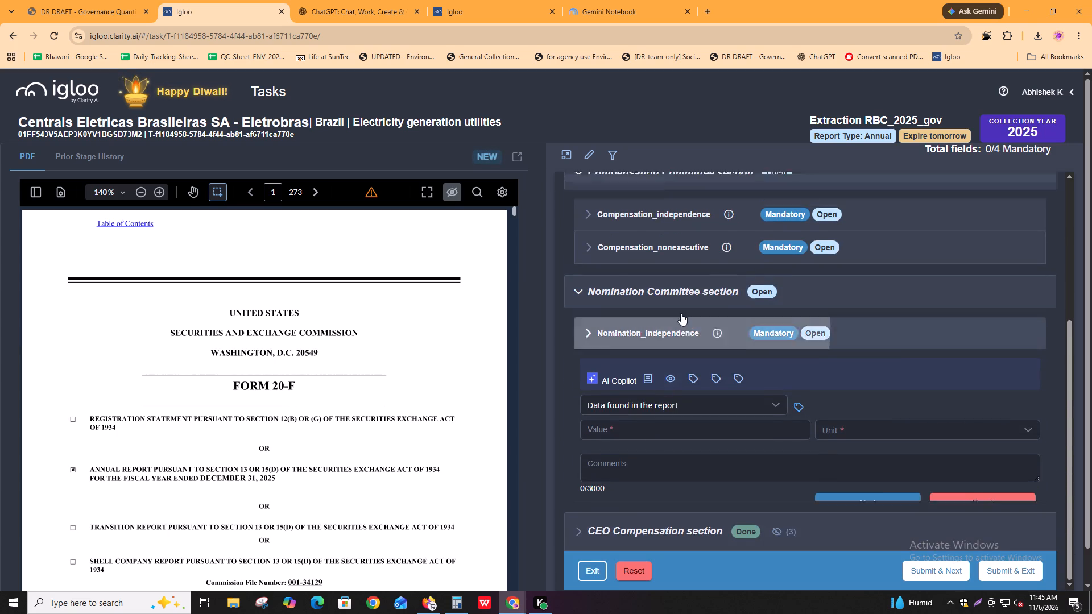
scroll(688, 349, up, 4)
click(659, 253)
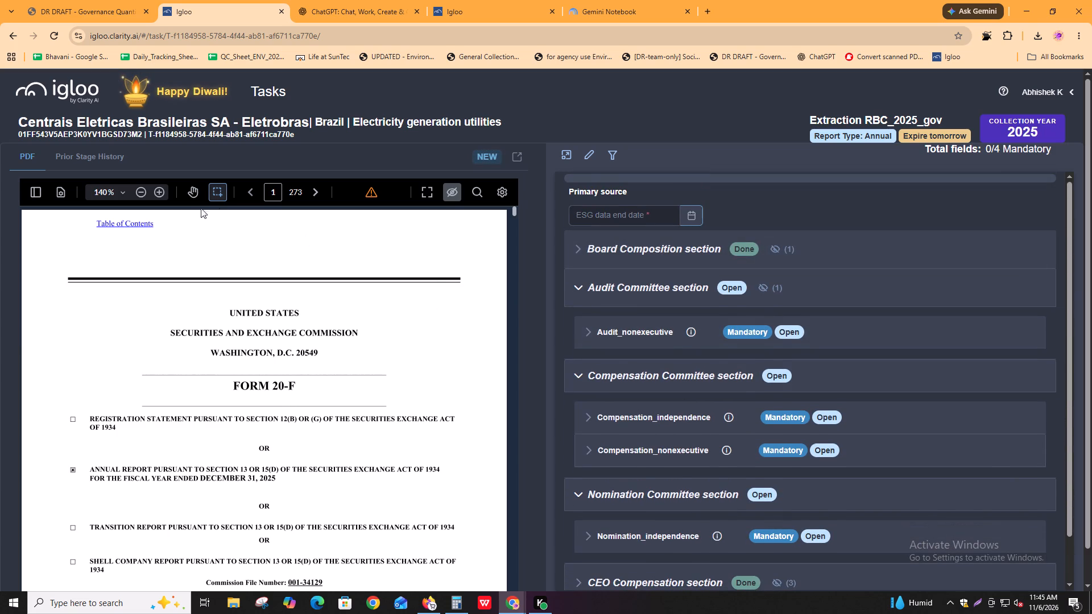
Close the separate browser window holding the PowerPoint 演示文稿 report and return to the Igloo task.
key(alt+Tab)
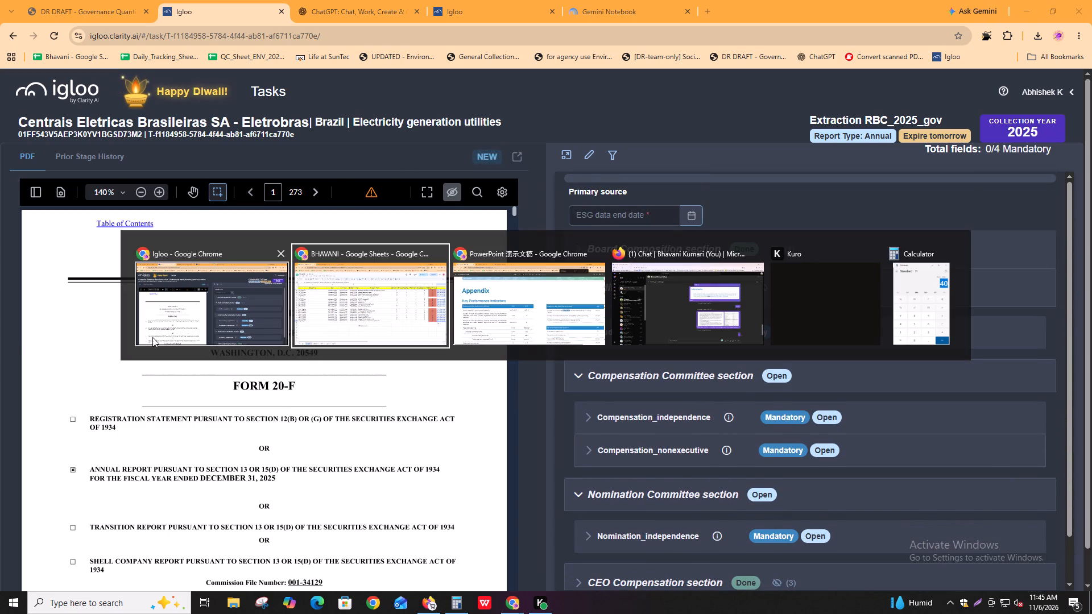
alt+click(599, 254)
alt+click(228, 298)
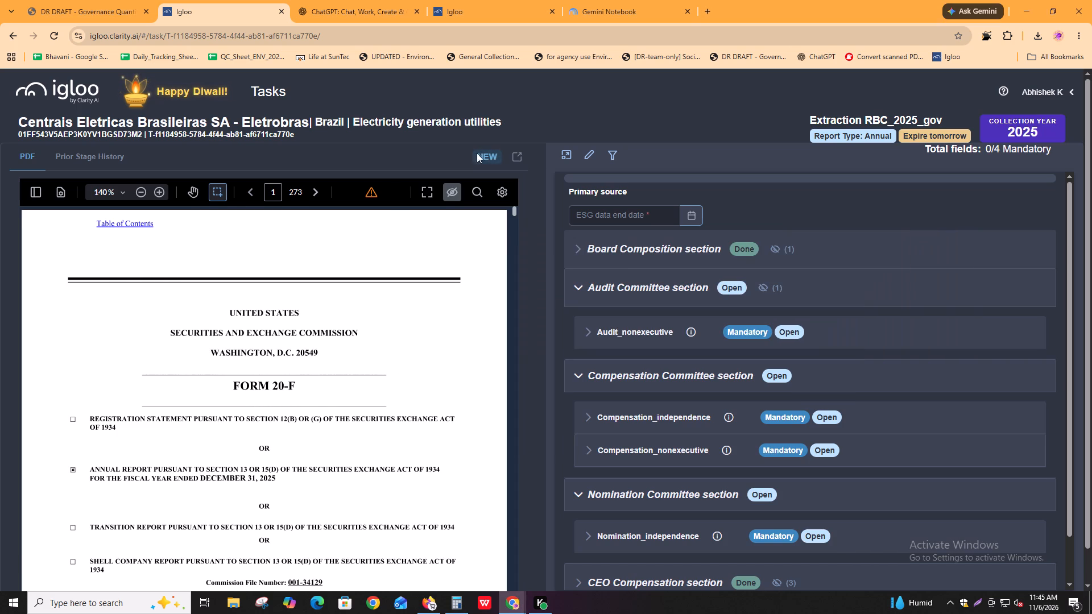
Delete the RBC_v4_2025_gov PDF from the Downloads folder in File Explorer and close the window.
click(231, 594)
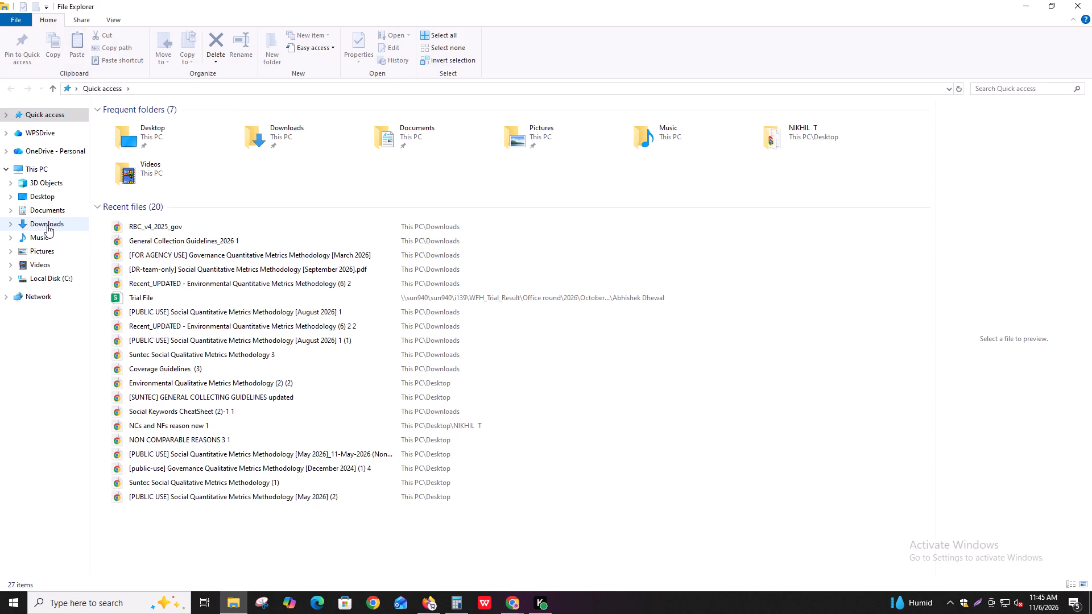
click(47, 225)
click(148, 138)
key(Delete)
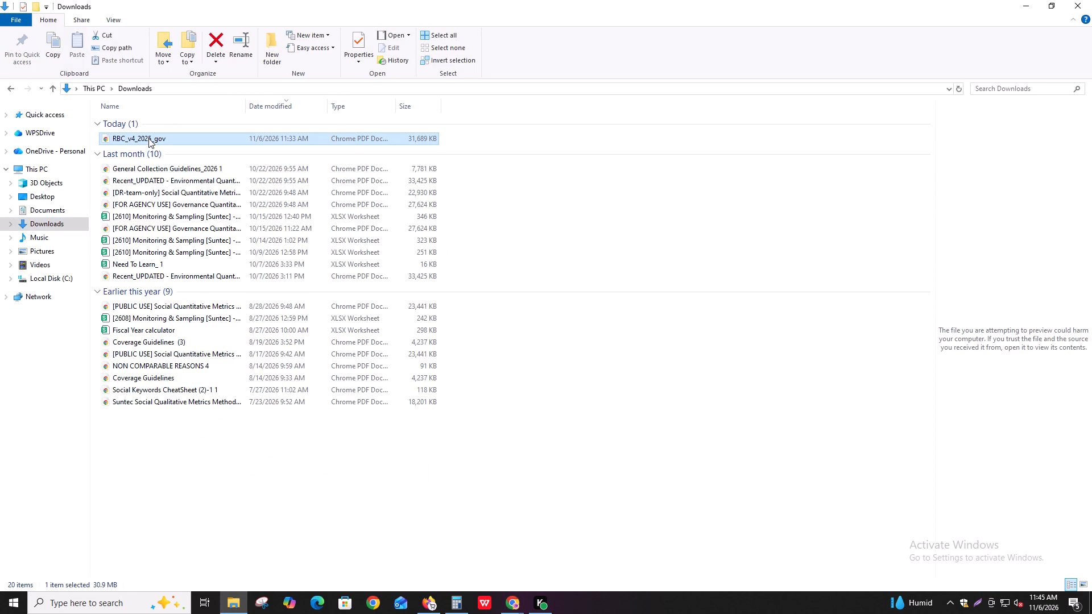
click(1091, 0)
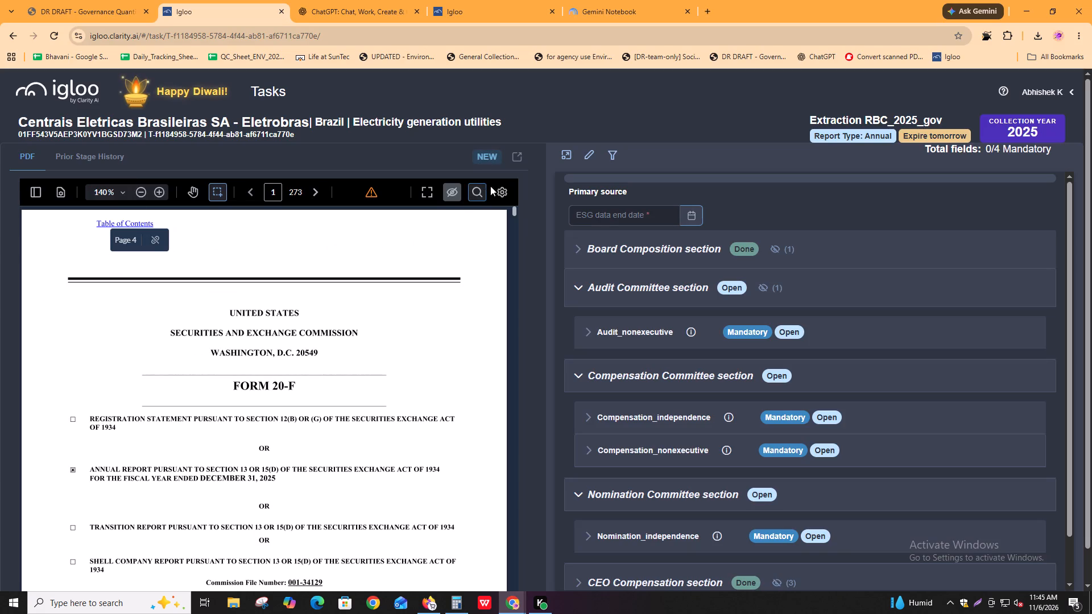
Download the Eletrobras annual report PDF from the Igloo document viewer.
click(499, 195)
click(470, 258)
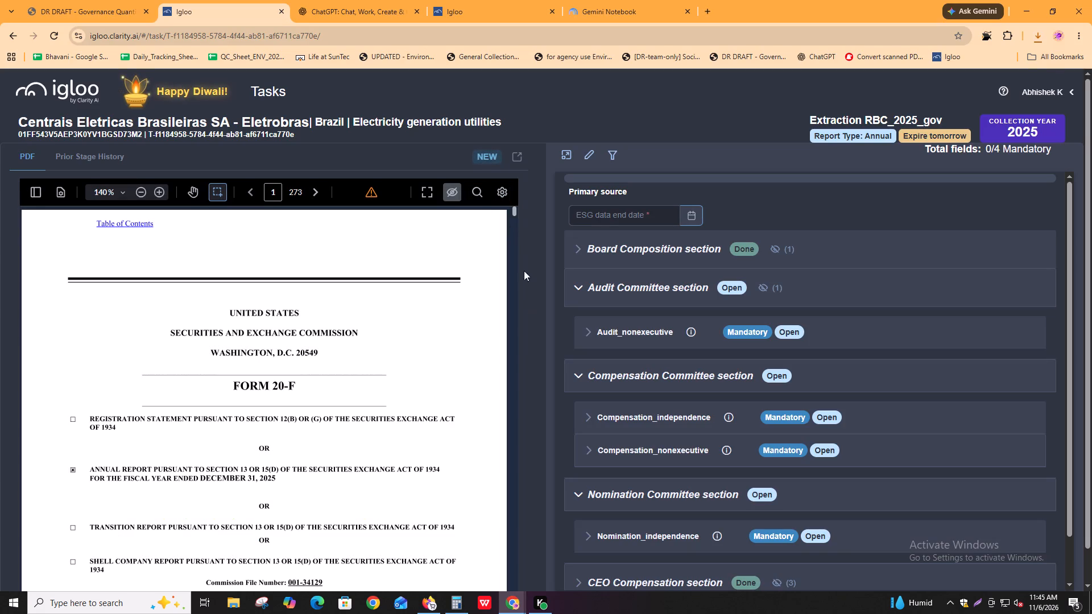
Check the combined Total Points of the 6 November entries, Schindler through Qingdao TGOOD, in the BHAVANI sheet and return to Igloo.
key(alt+Tab)
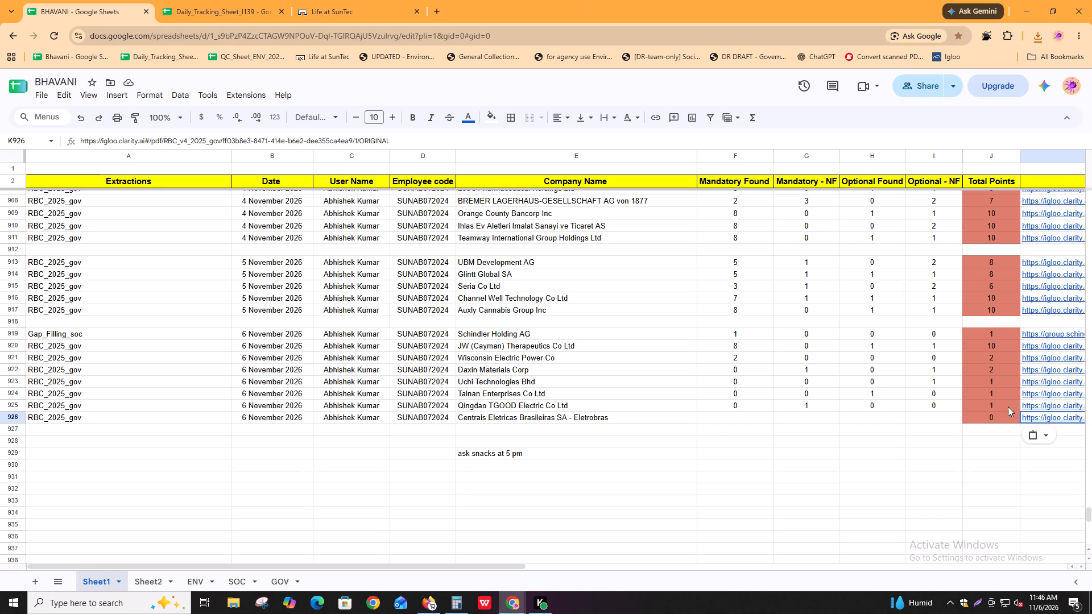
click(751, 424)
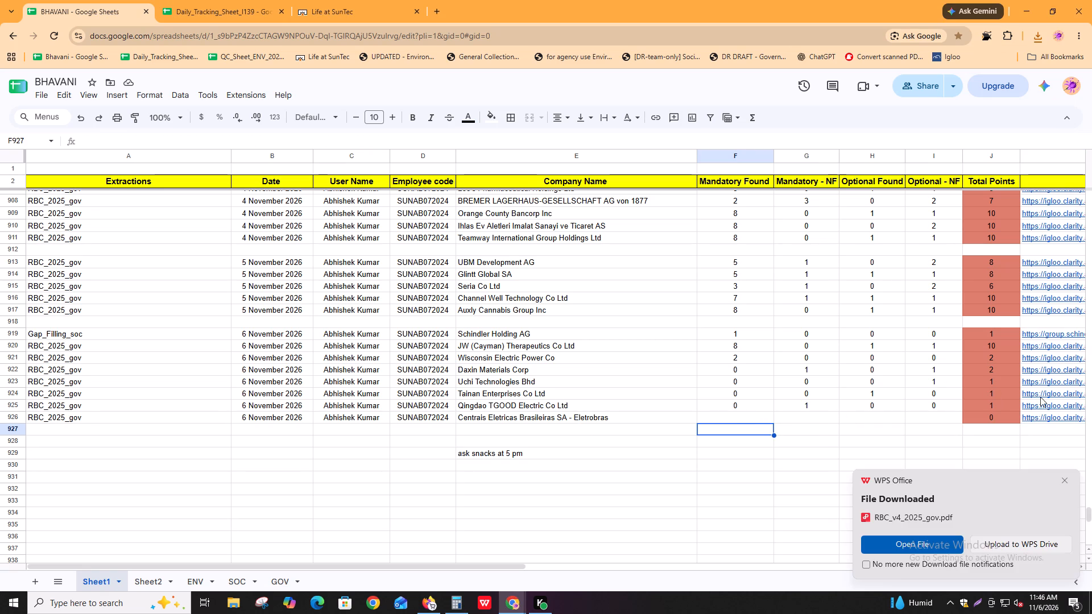
drag(1003, 335, 1000, 405)
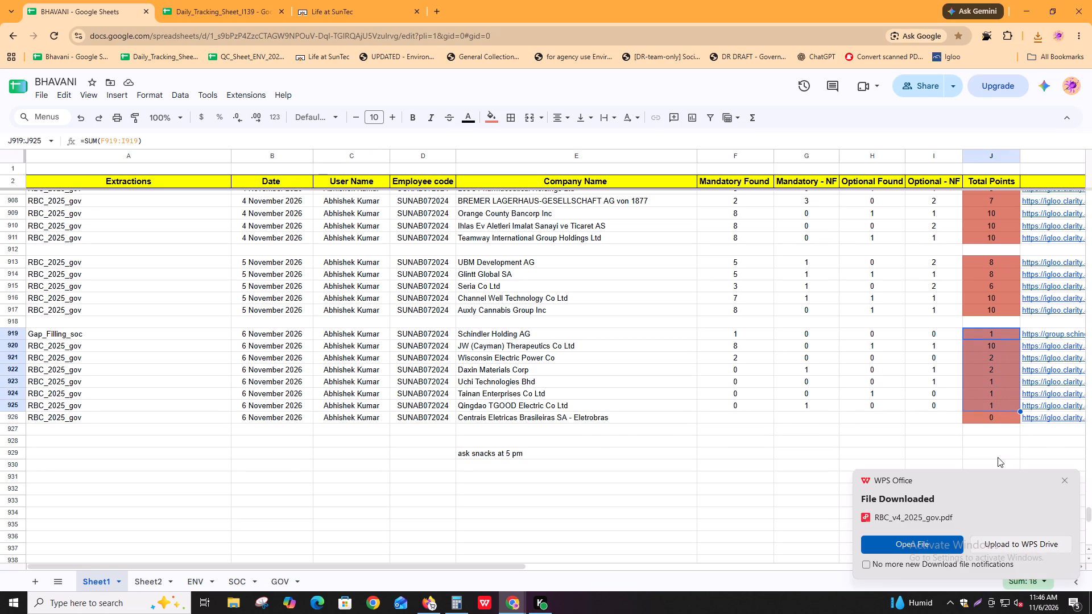
click(1058, 480)
click(734, 415)
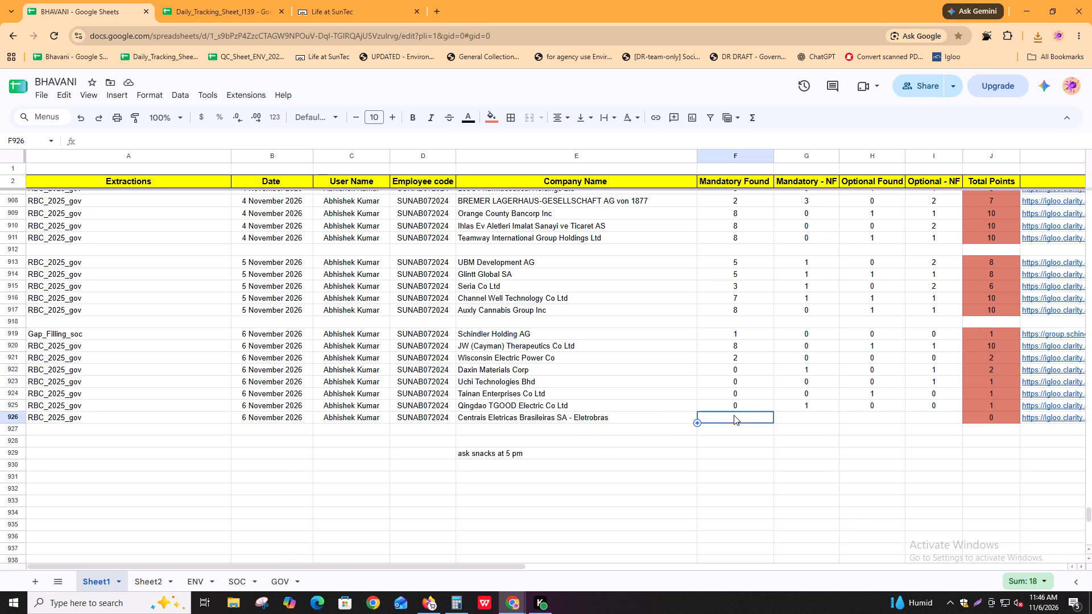
key(alt+Tab)
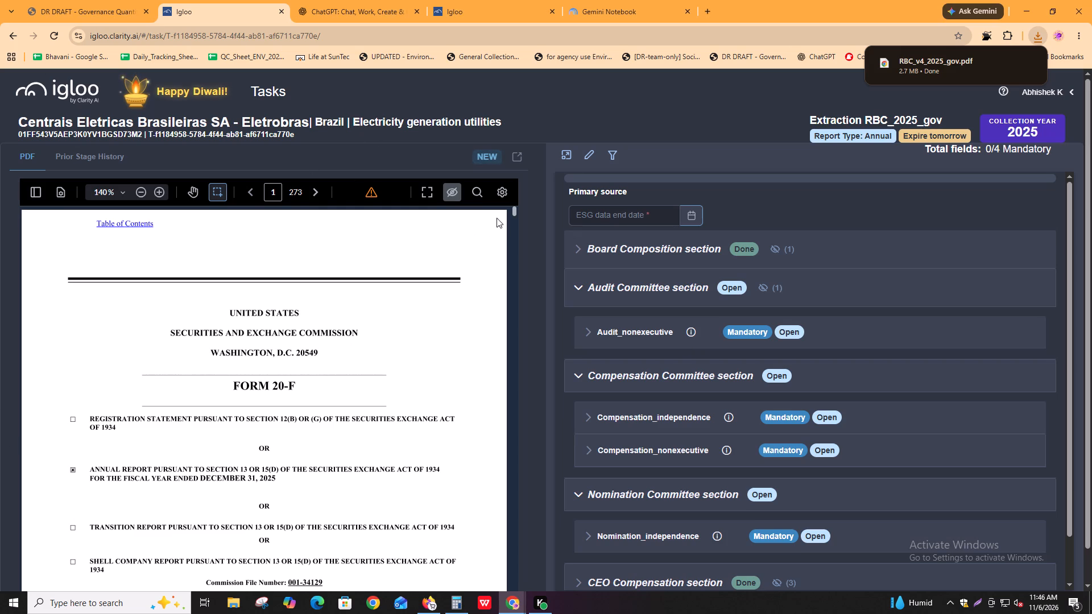
Open the downloaded RBC_v4_2025_gov PDF in a new browser window and close the leftover blank tab.
key(ctrl+n)
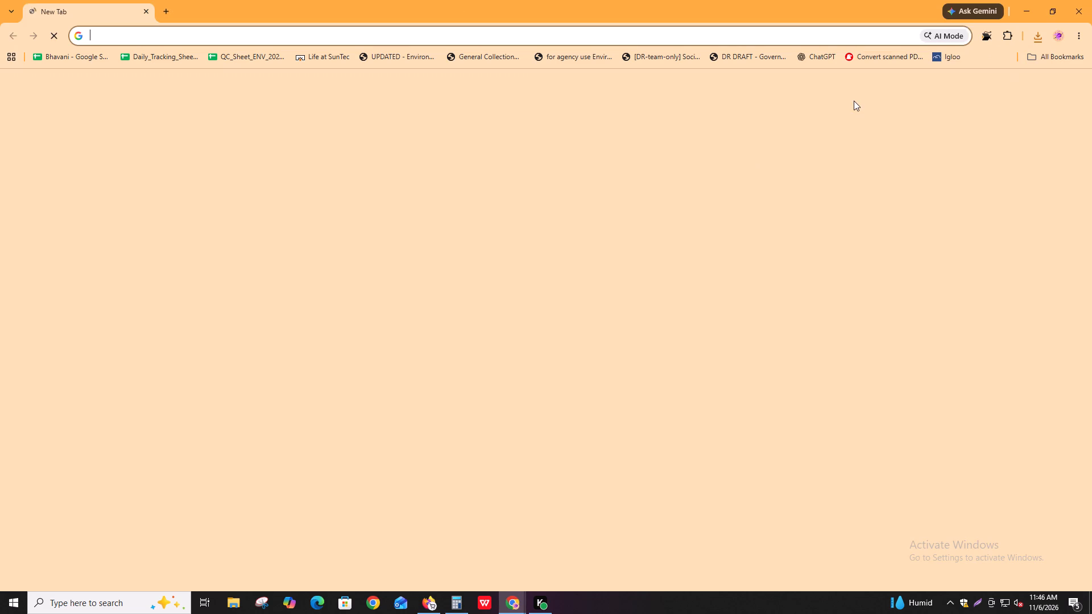
click(1036, 33)
click(942, 90)
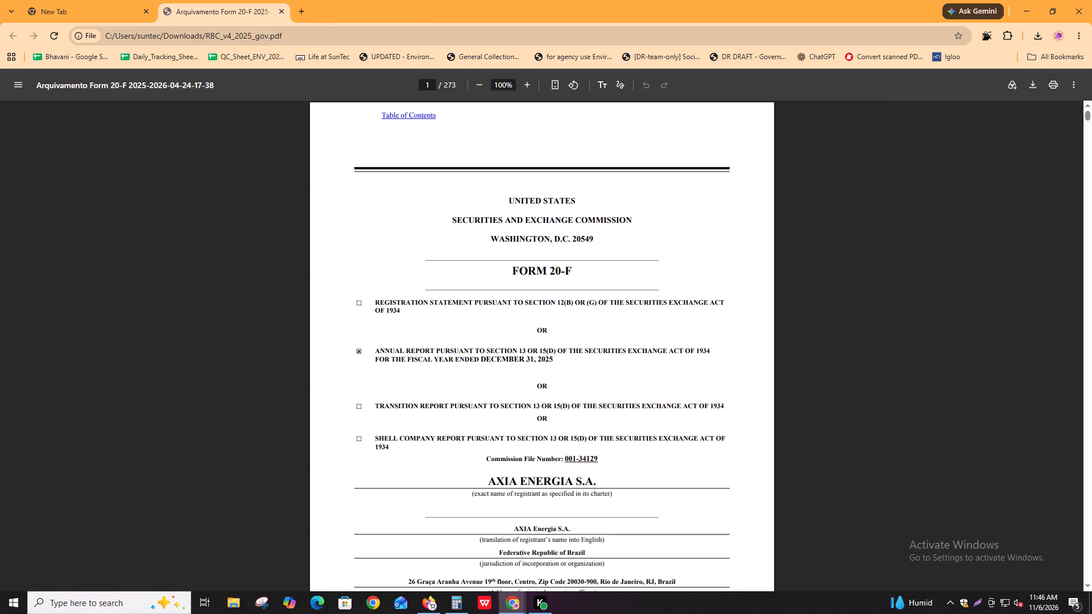
click(144, 12)
Duplicate the RBC_v4_2025_gov PDF tab three times and return to the first copy.
right_click(107, 9)
click(138, 110)
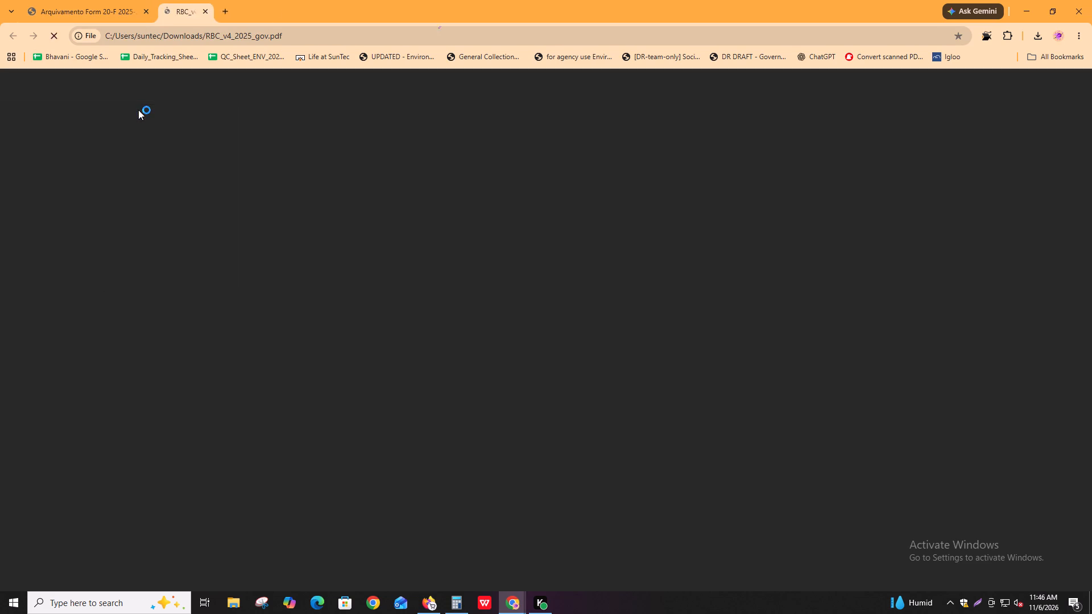
right_click(183, 0)
click(222, 103)
right_click(342, 4)
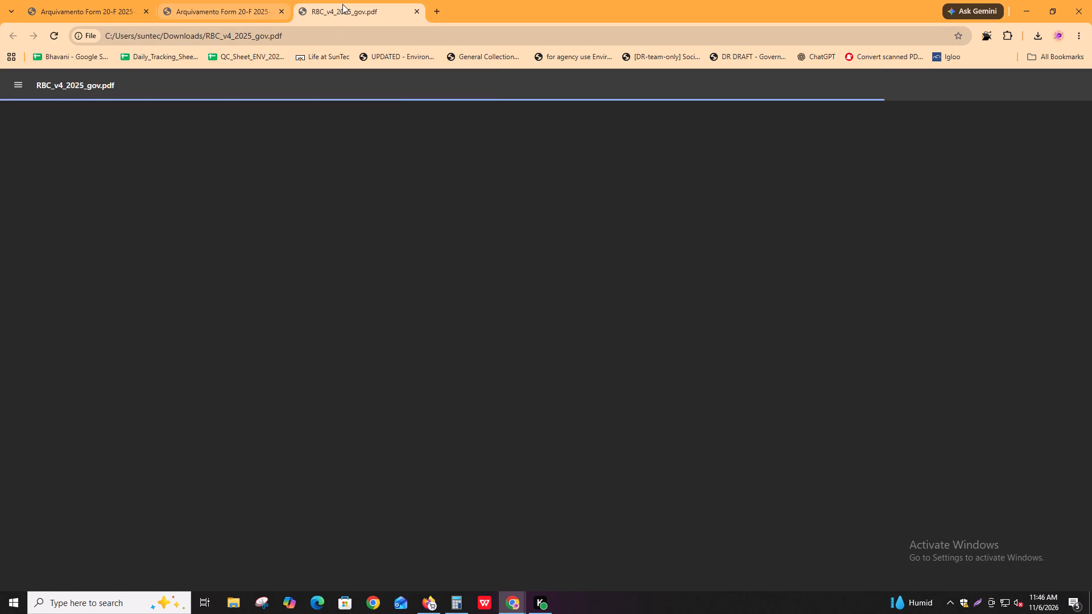
click(377, 110)
click(73, 0)
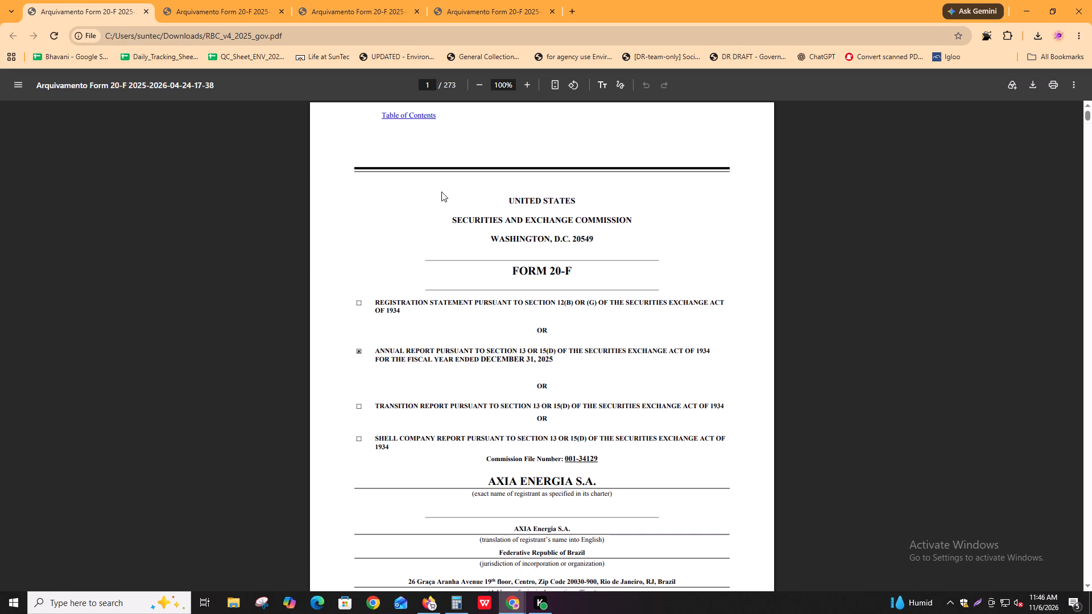
Search the PDF for the Igloo task's company name, shortened to "Centrais Eletricas Brasileiras S".
double_click(551, 82)
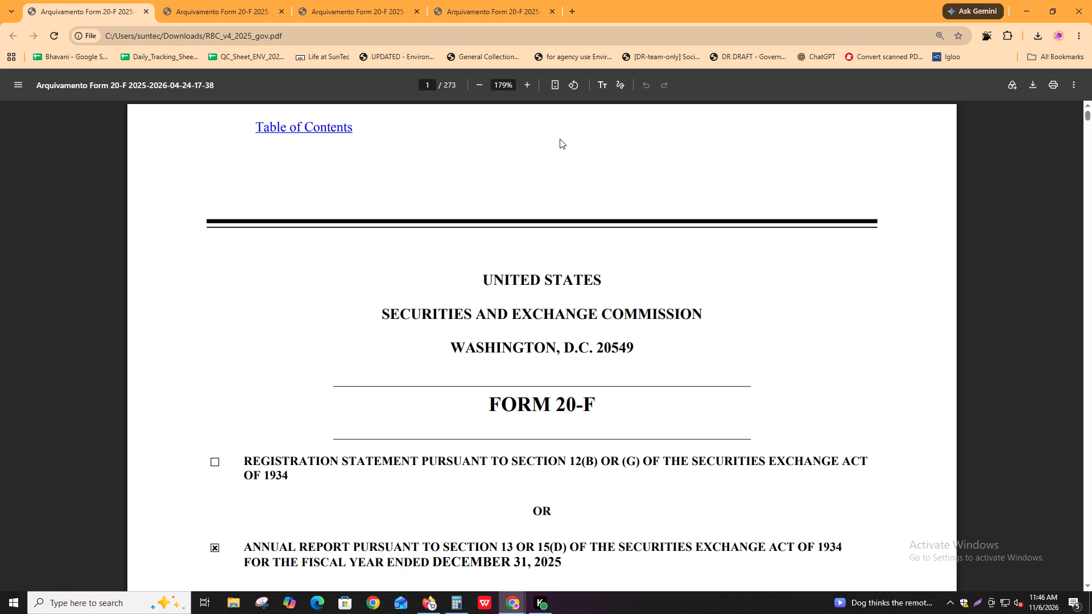
key(ctrl+f)
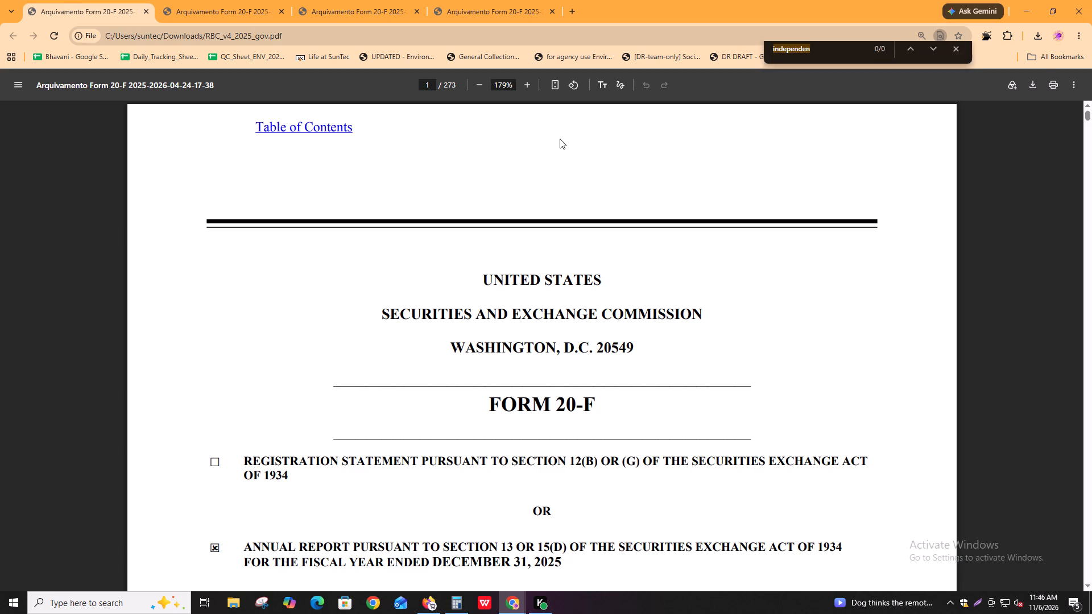
key(alt+Tab)
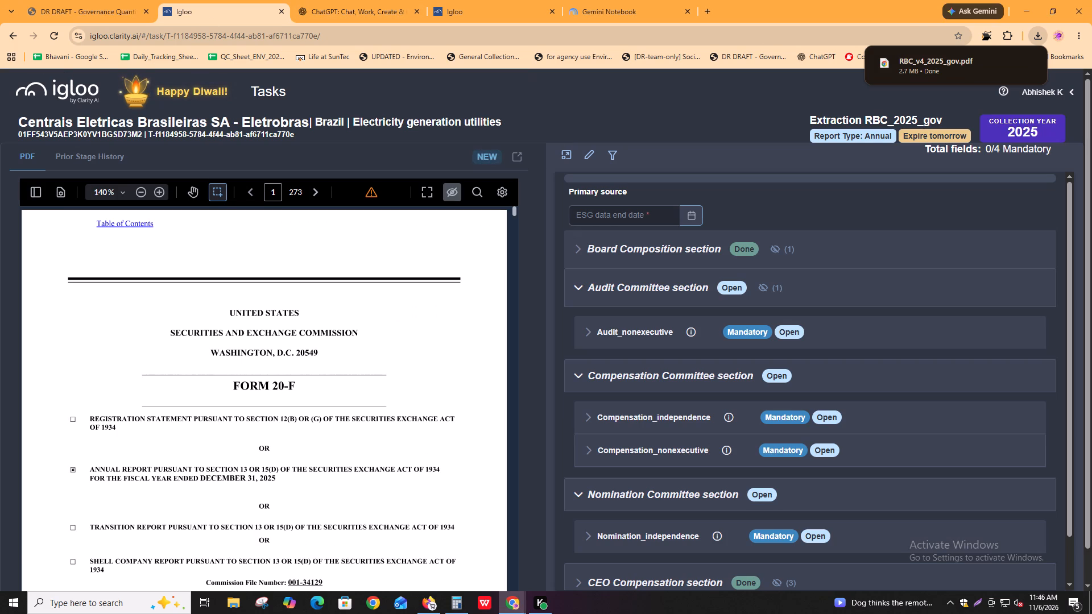
alt+click(85, 123)
key(alt+Tab)
key(ctrl+f)
key(ctrl+v)
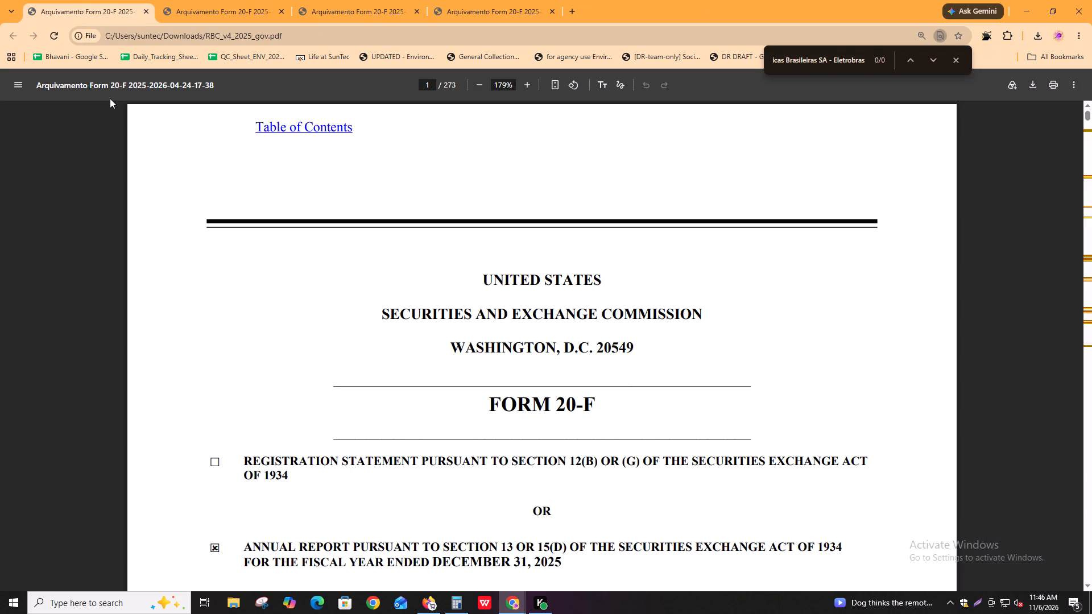
key(BackSpace)
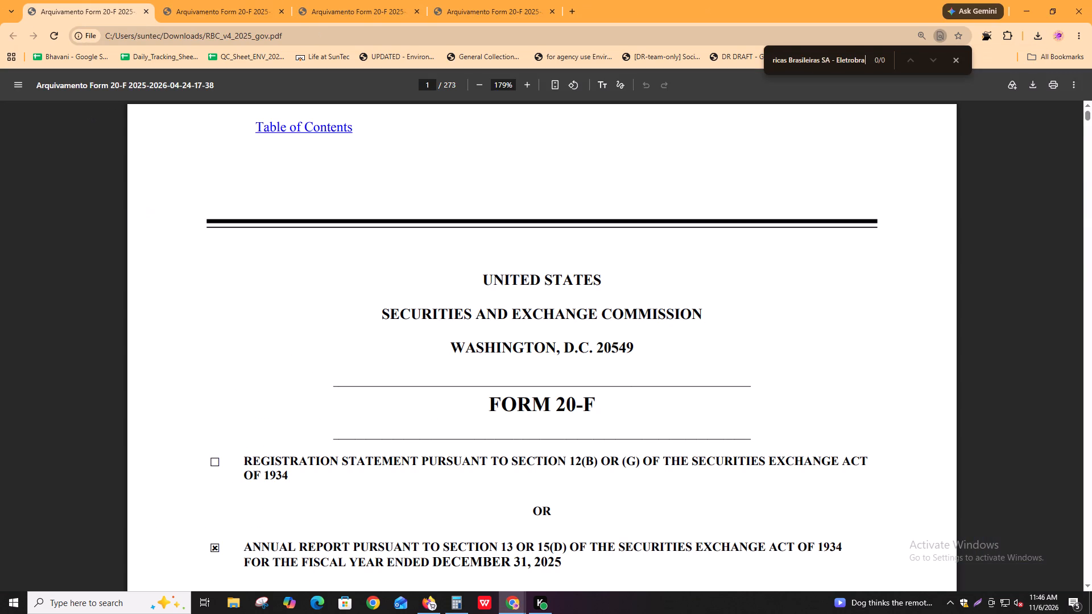
key(BackSpace)
key(BackSpace)
key(BackSpace)
key(BackSpace)
key(BackSpace)
key(BackSpace)
key(BackSpace)
key(BackSpace)
key(BackSpace)
key(BackSpace)
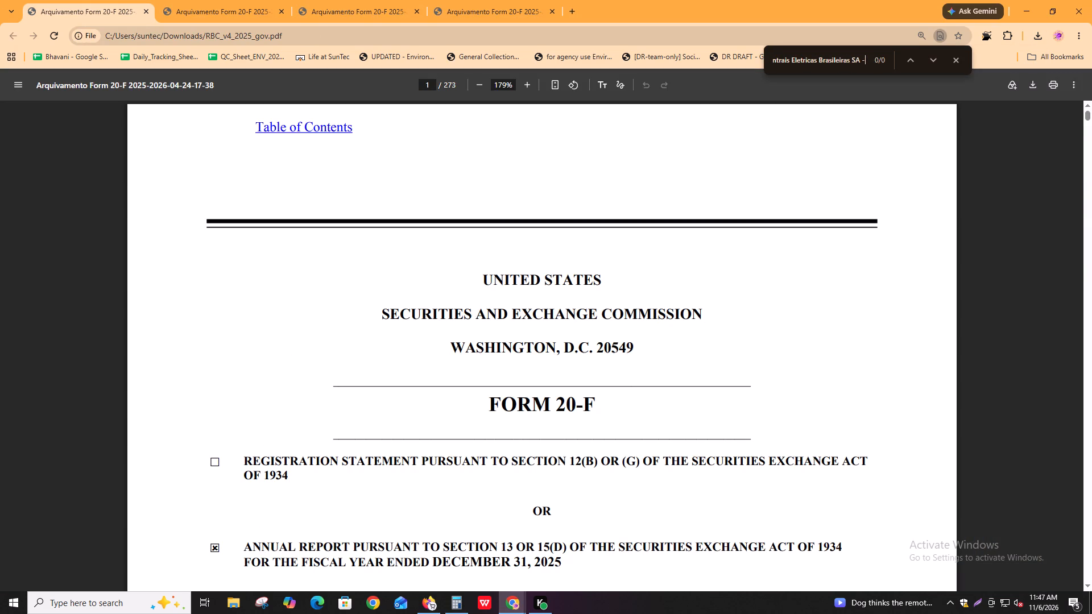
key(BackSpace)
key(BackSpace)
key(BackSpace)
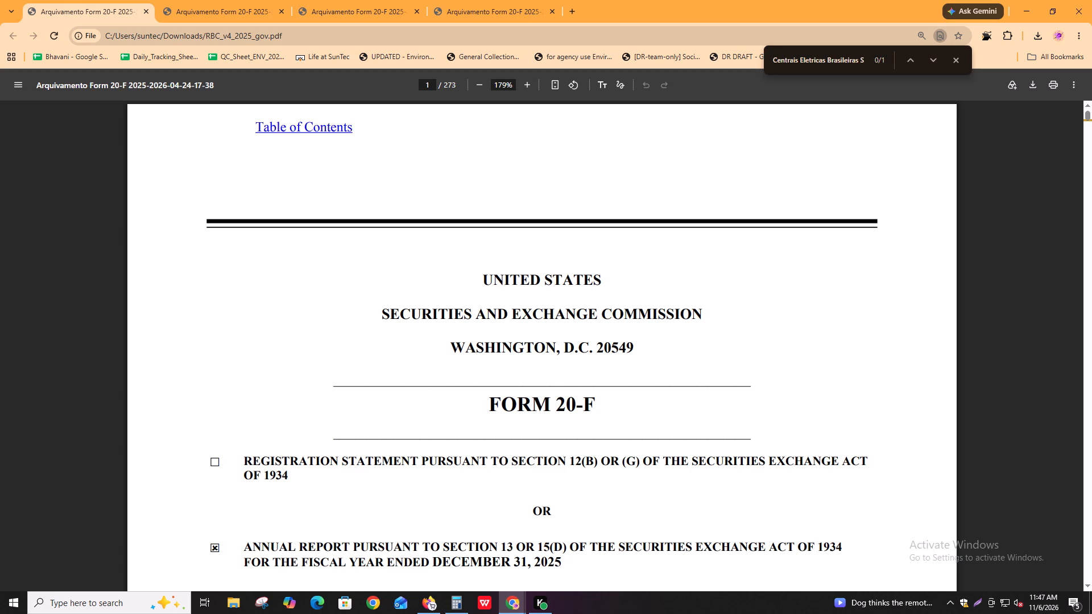
Go through the company-name matches in the Form 20-F to verify that the report belongs to Eletrobras.
key(Return)
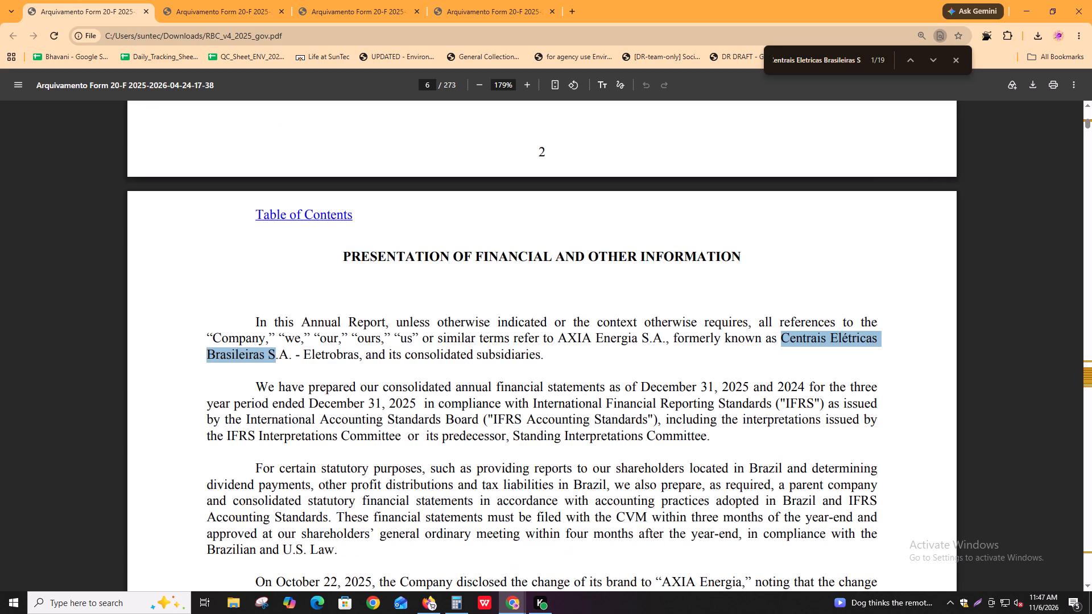
key(Return)
key(Return)
key(Return)
key(Return)
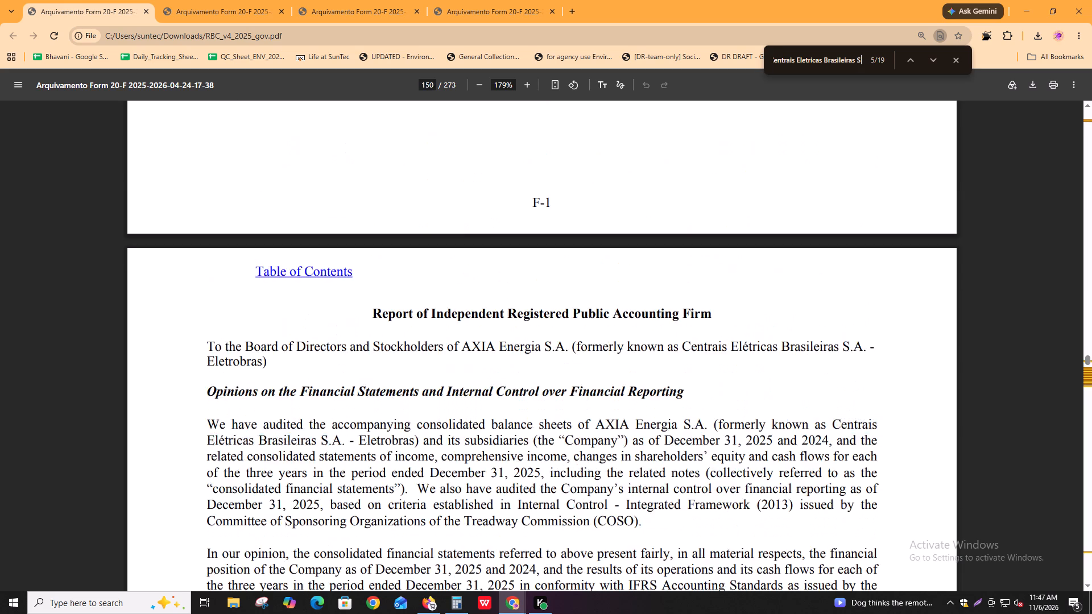
key(Return)
key(ctrl+f)
key(Return)
key(Return)
key(Return)
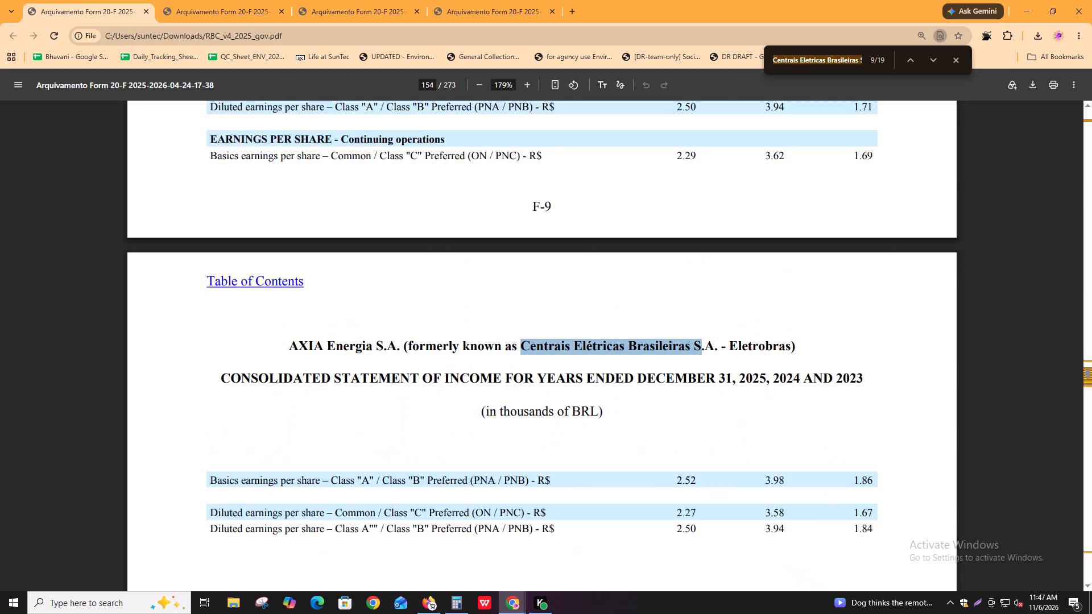
key(Return)
key(alt+Tab)
key(alt+Tab)
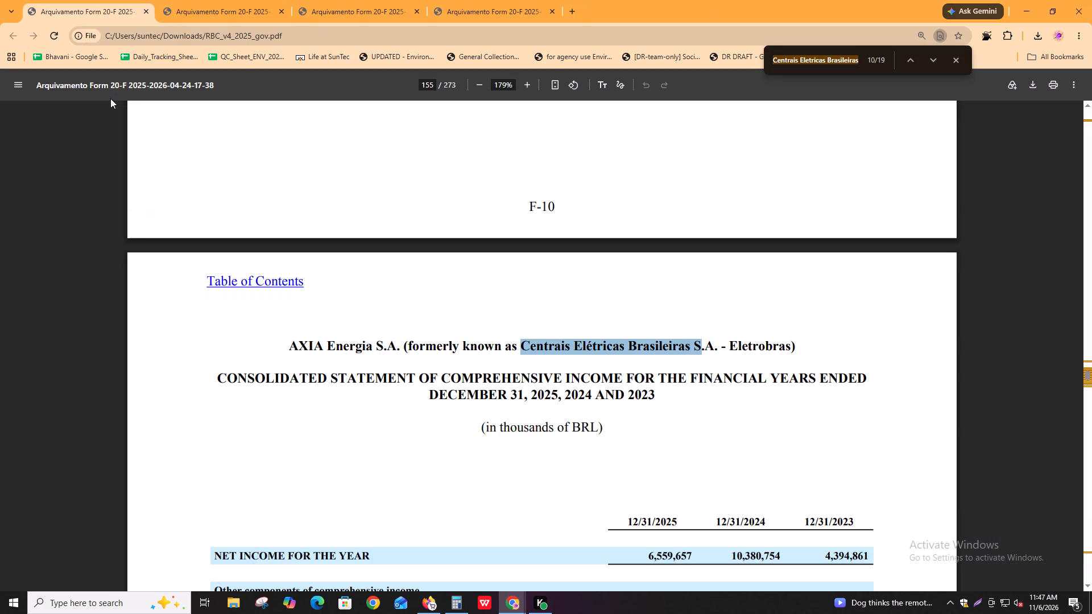
Search the Form 20-F for "audit comm" and examine the matches from the table of contents to the Fiscal Council section.
key(ctrl+f)
text(audit)
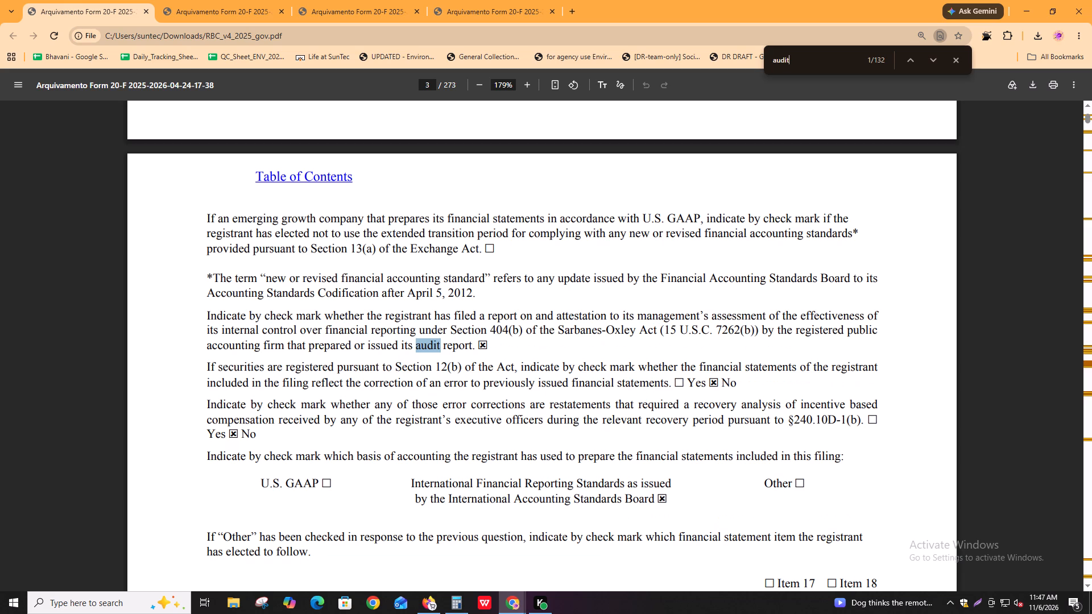
key(space)
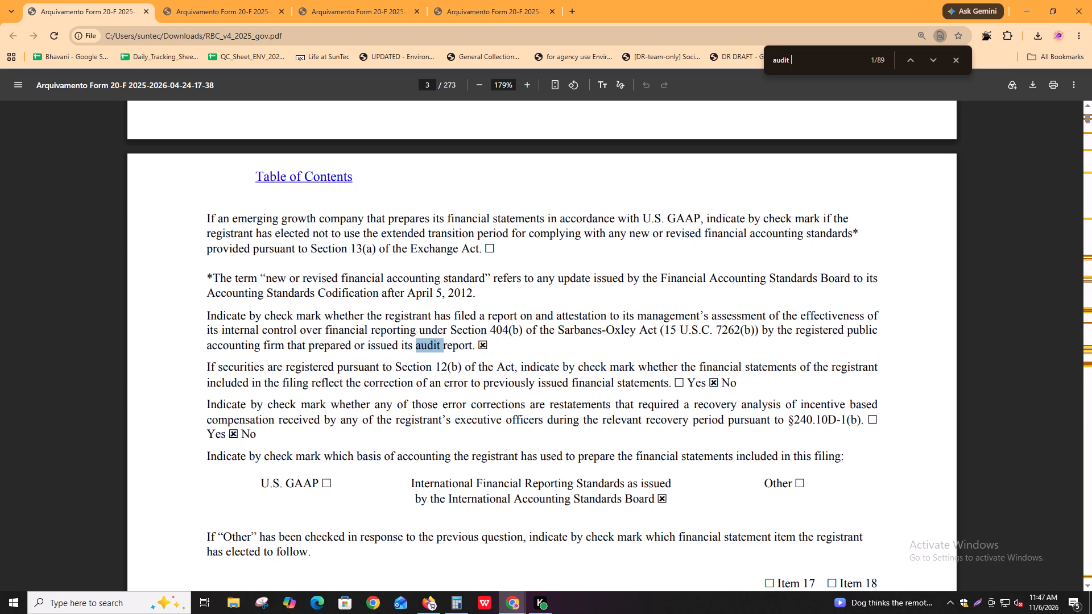
text(comm)
key(Return)
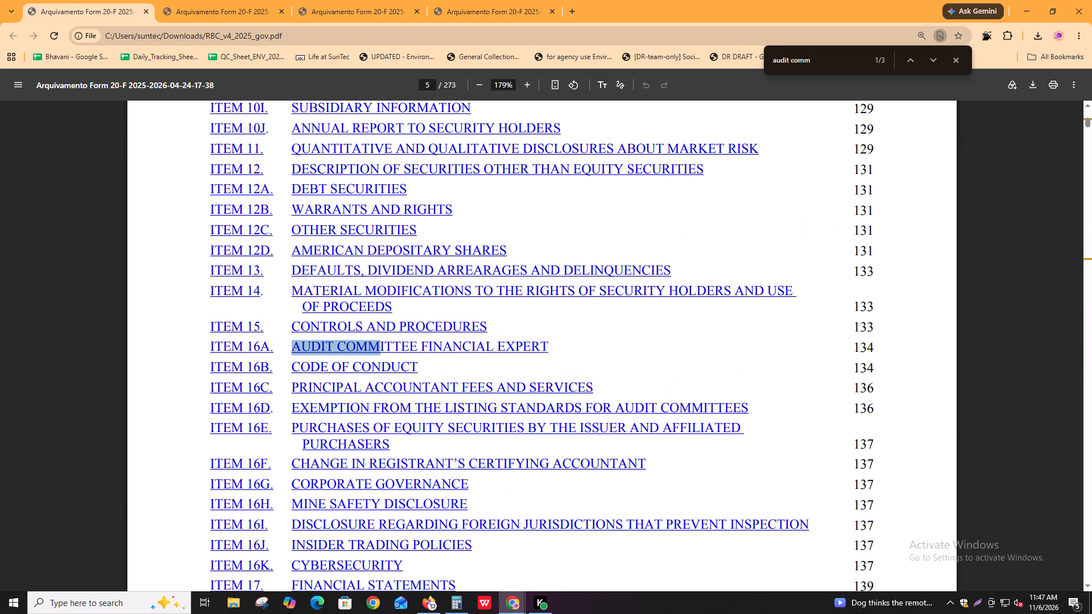
key(Return)
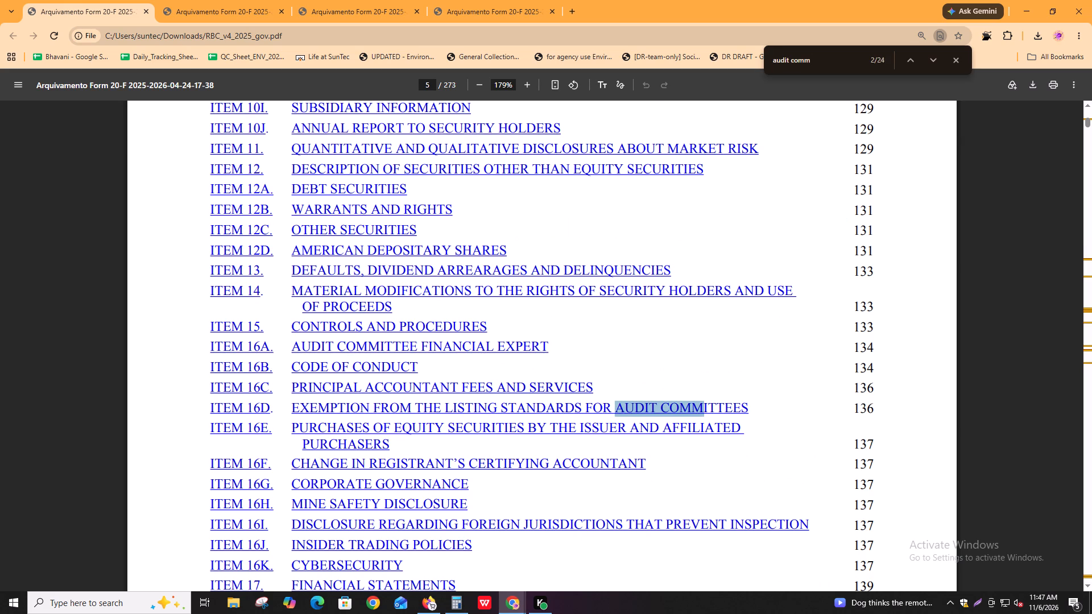
key(Return)
key(Return)
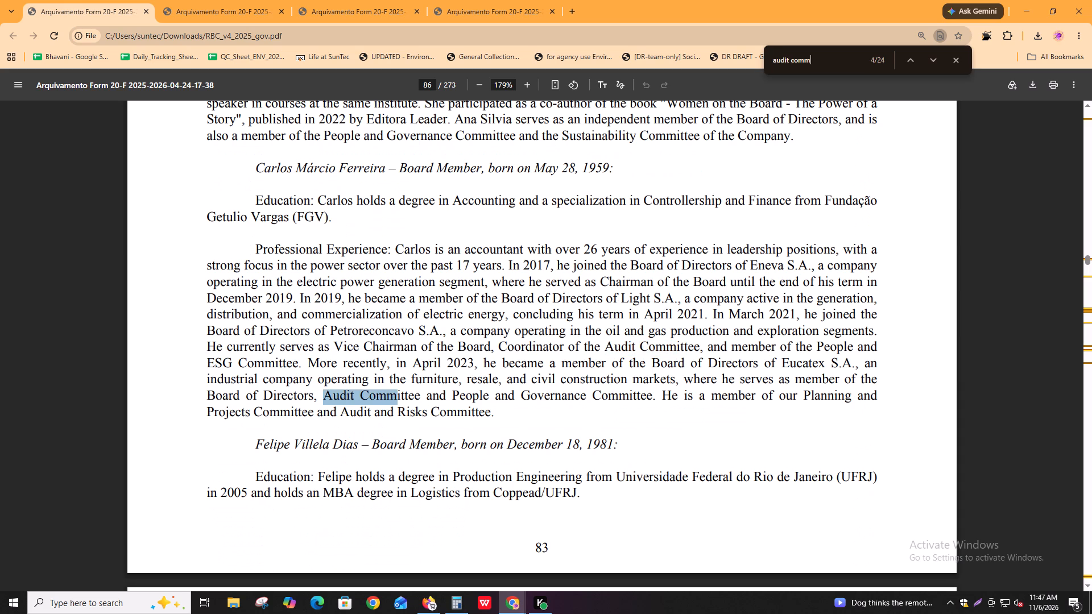
key(Return)
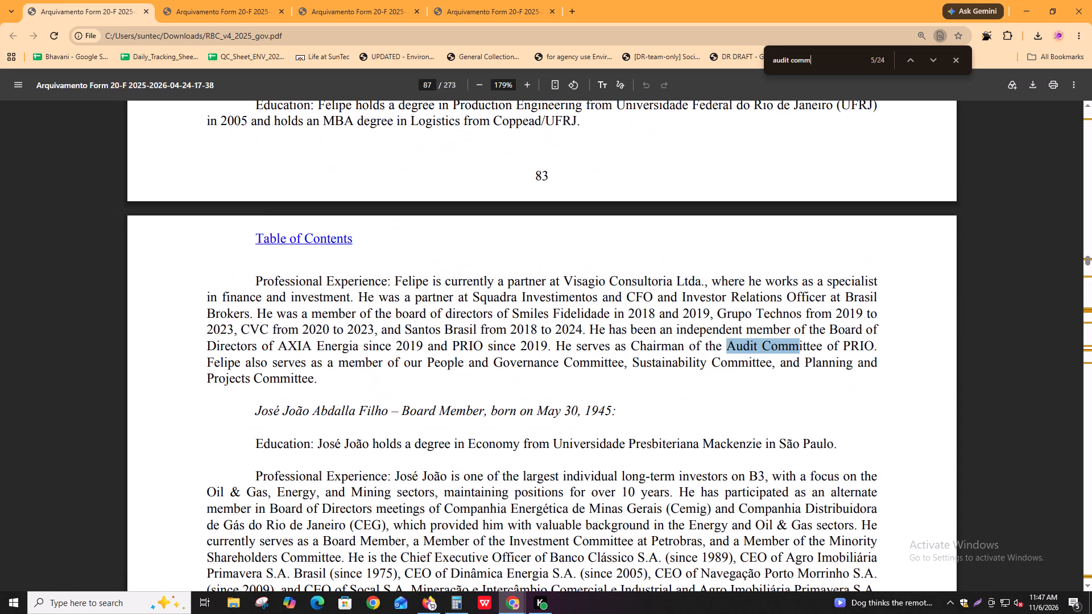
key(Return)
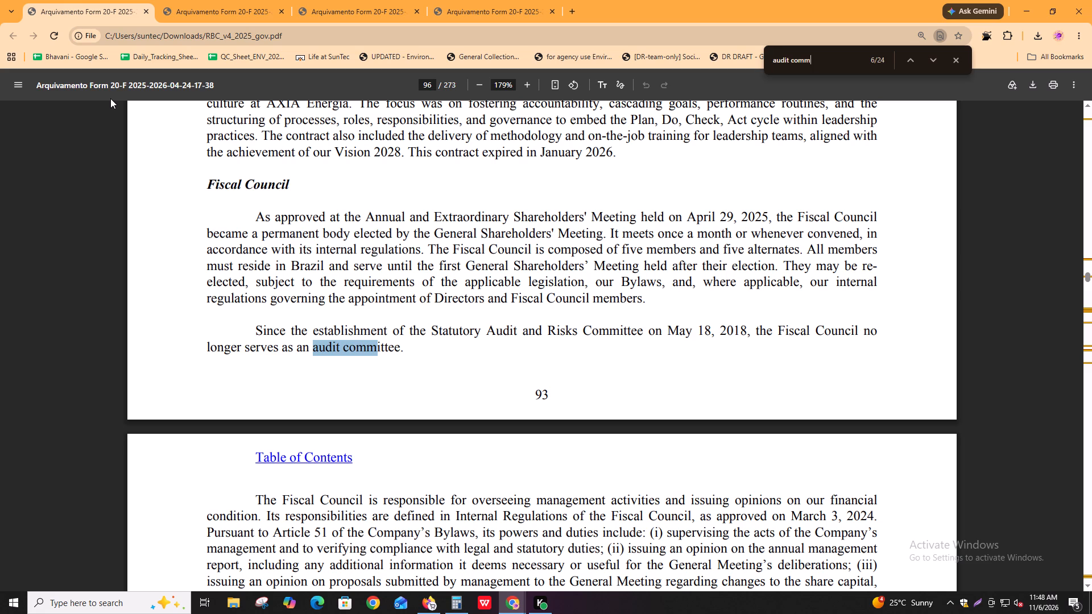
Continue through the "audit comm" matches in the Form 20-F's share-listing requirements and NYSE corporate governance comparison.
key(ctrl+f)
key(Return)
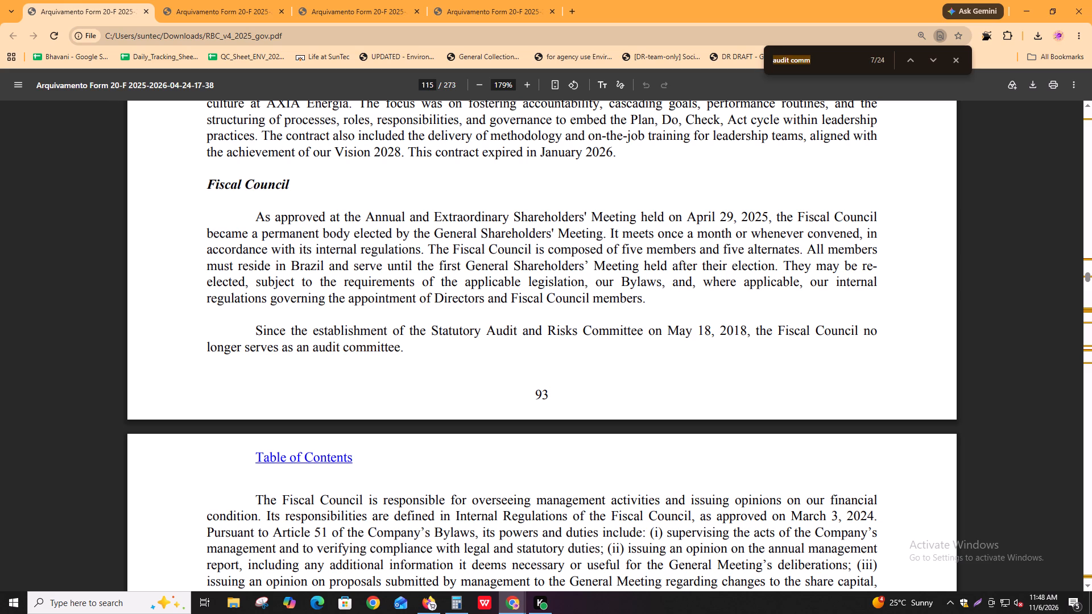
key(Return)
key(shift+Return)
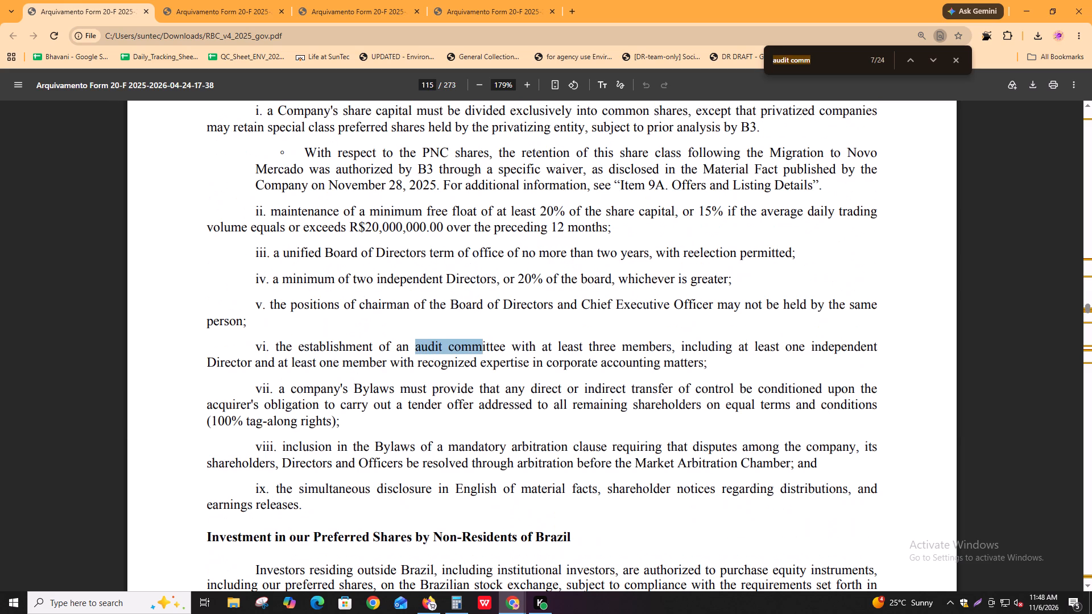
key(Return)
key(Return)
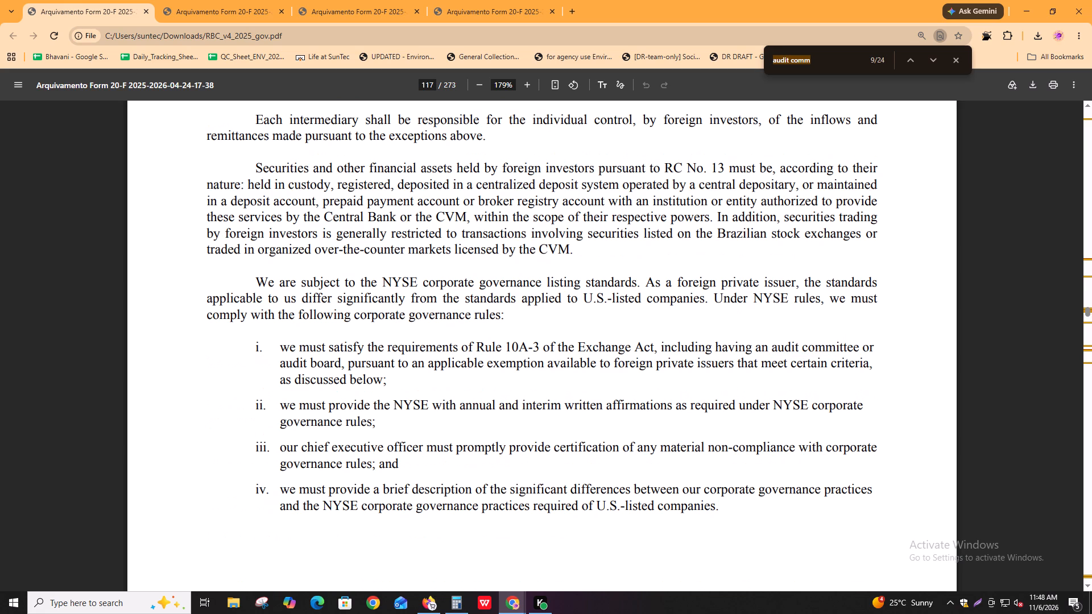
key(Return)
key(shift+Return)
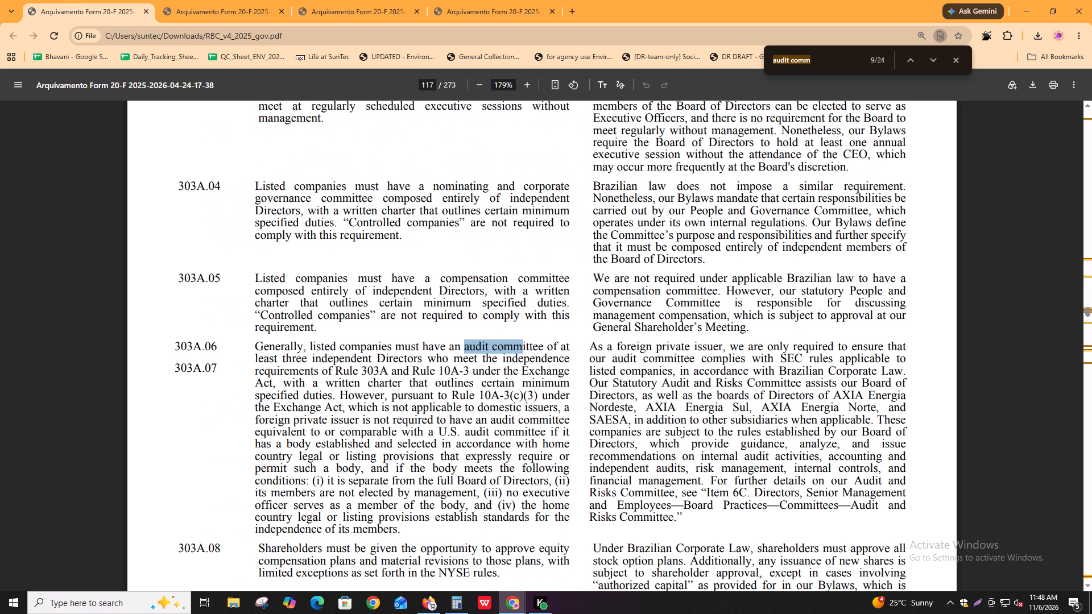
key(Return)
key(Return)
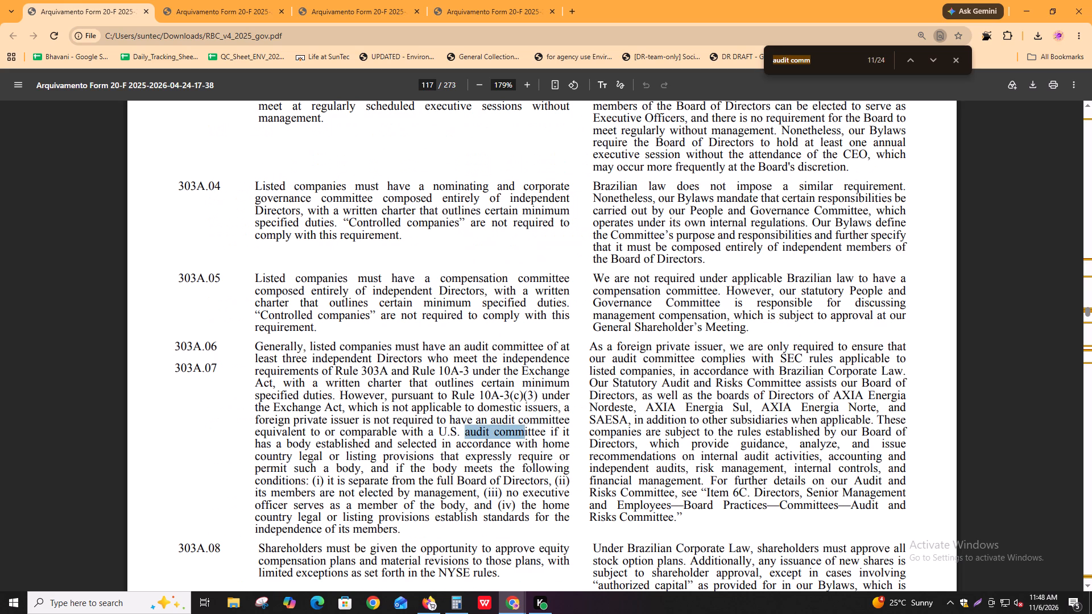
key(Return)
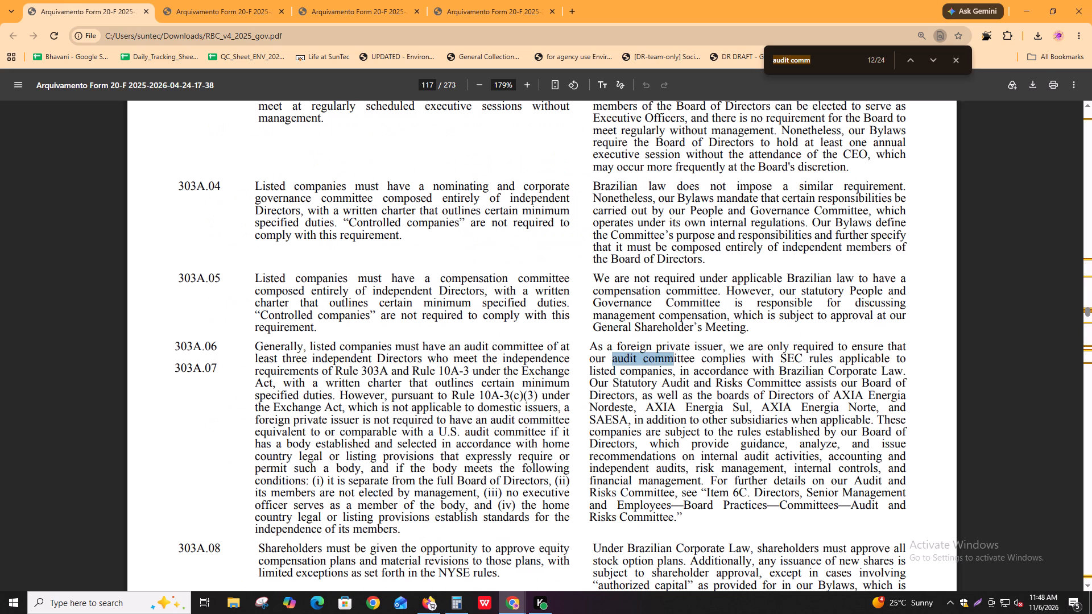
Examine the "audit comm" matches in the Fiscal Council section, Item 16A and Item 16D of the Form 20-F.
key(Return)
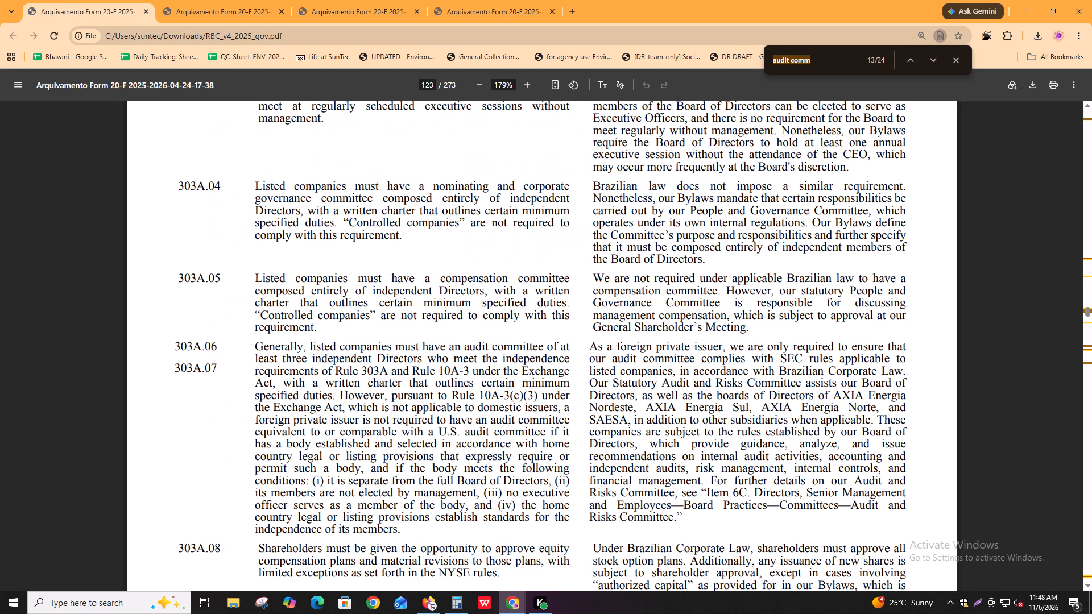
key(Return)
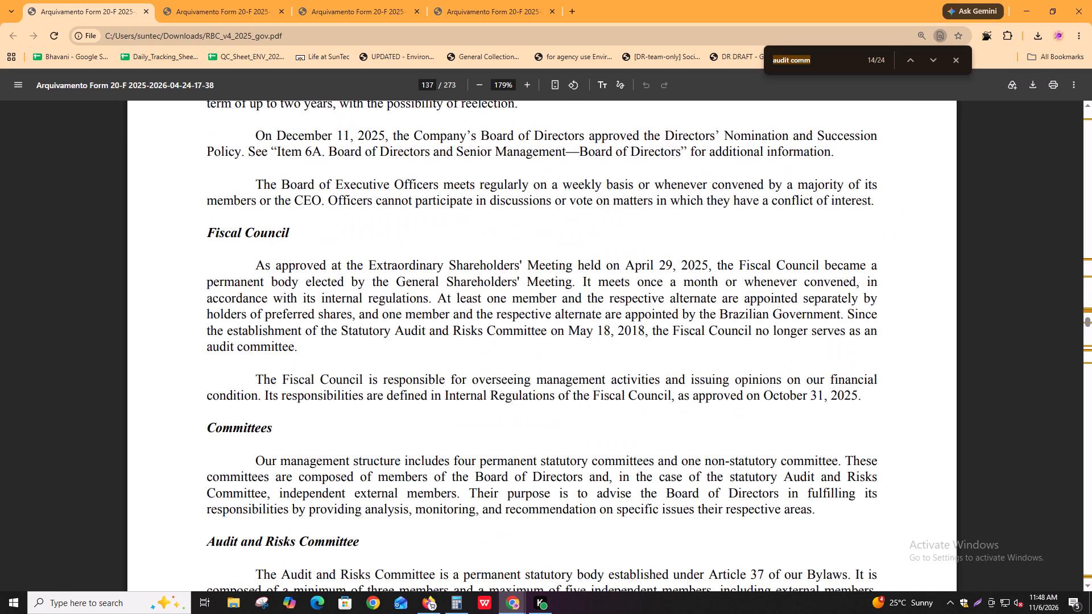
key(shift+Return)
key(Return)
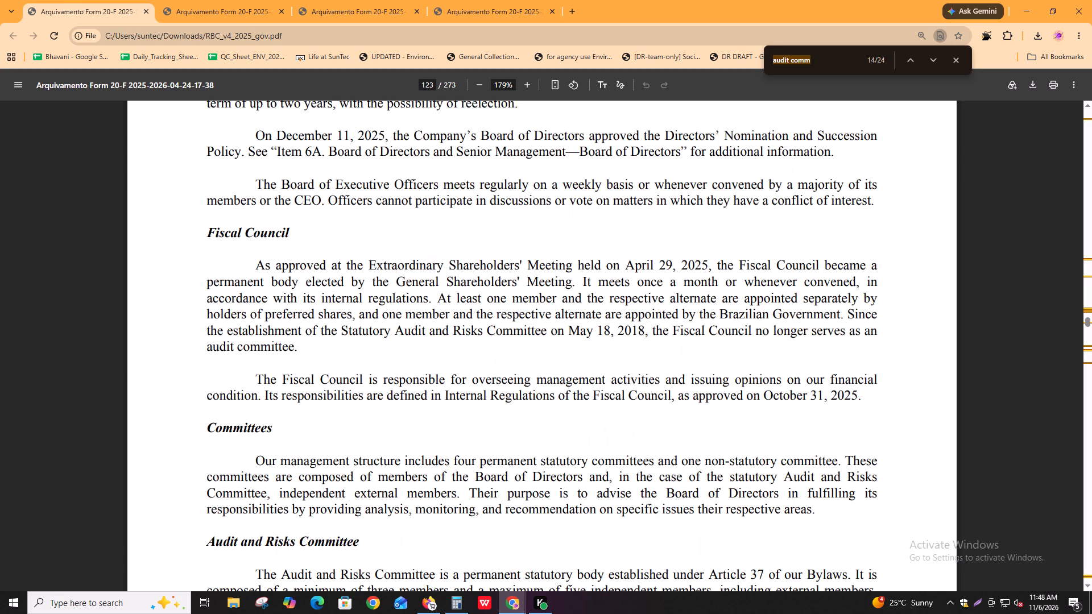
key(Return)
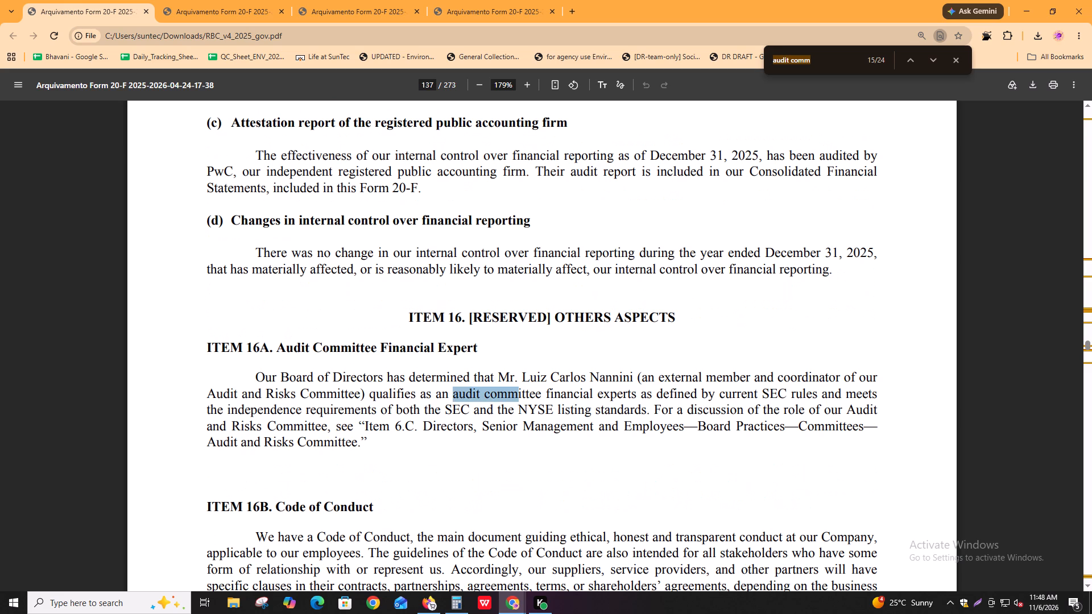
key(Return)
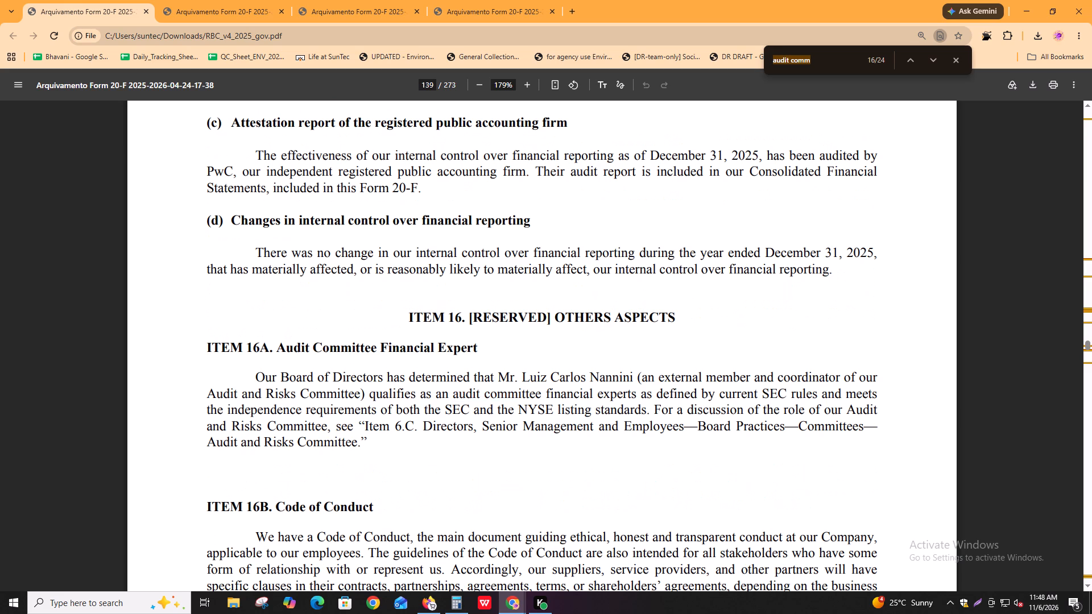
key(Return)
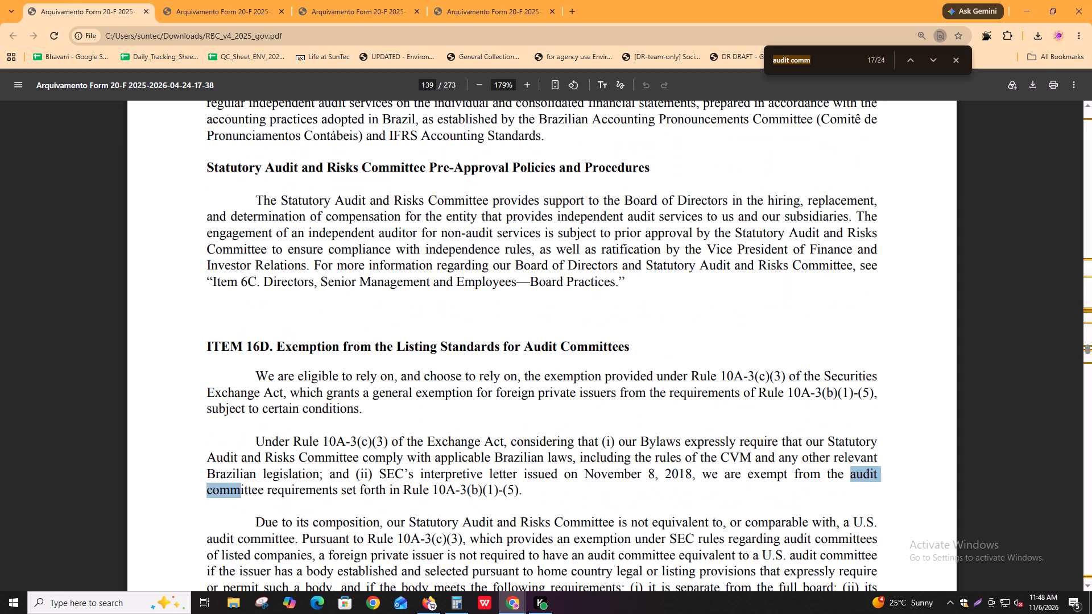
key(Return)
key(shift+Return)
key(Return)
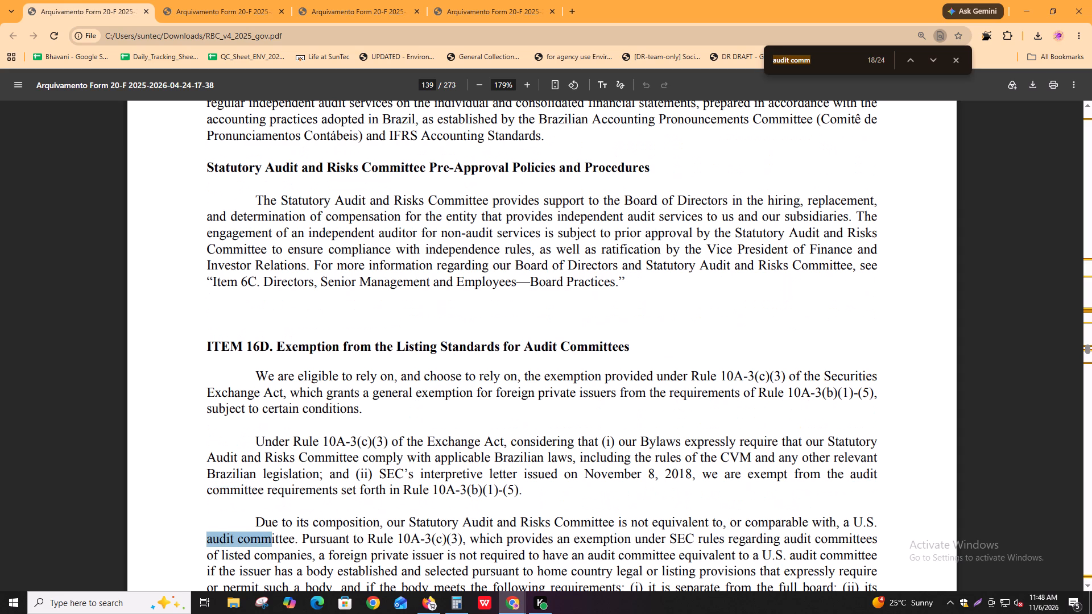
key(Return)
key(Return)
key(Return)
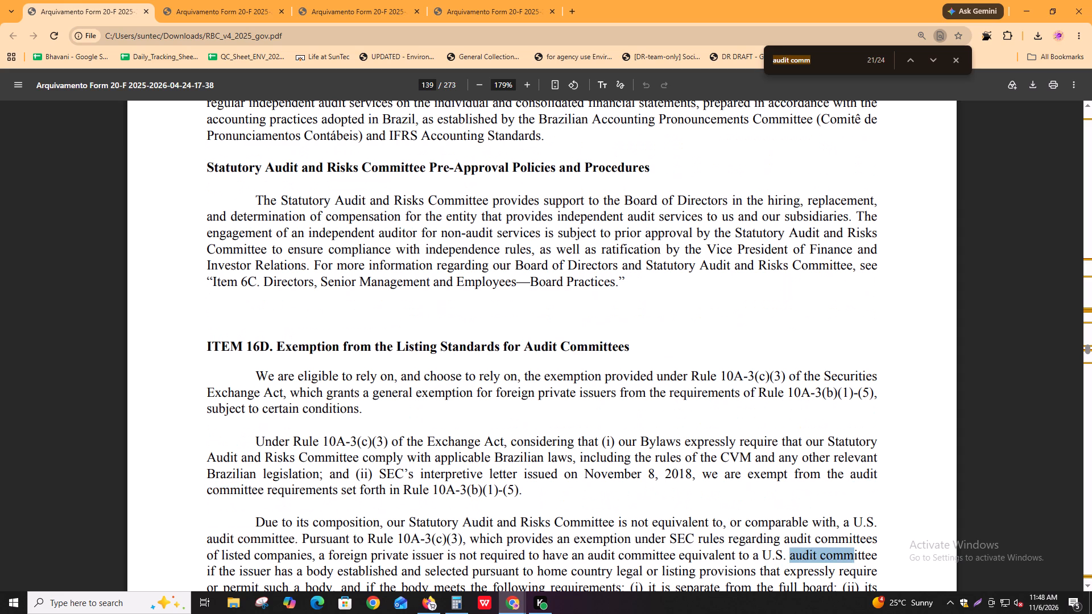
Check the remaining "audit comm" matches, from Critical Audit Matters to the officer certifications at the document's end.
key(Return)
key(shift+Return)
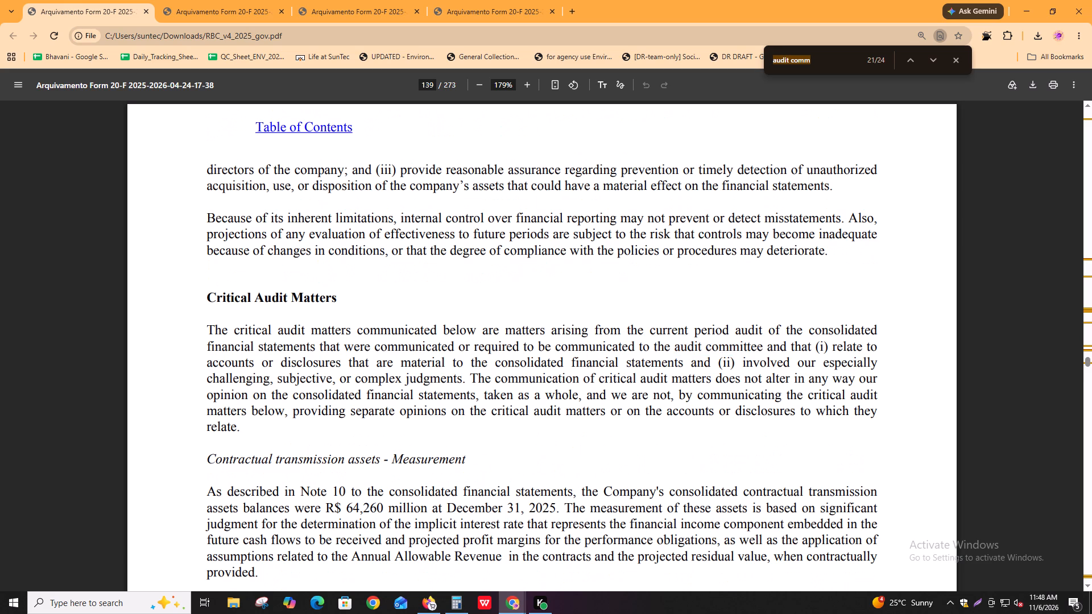
key(Return)
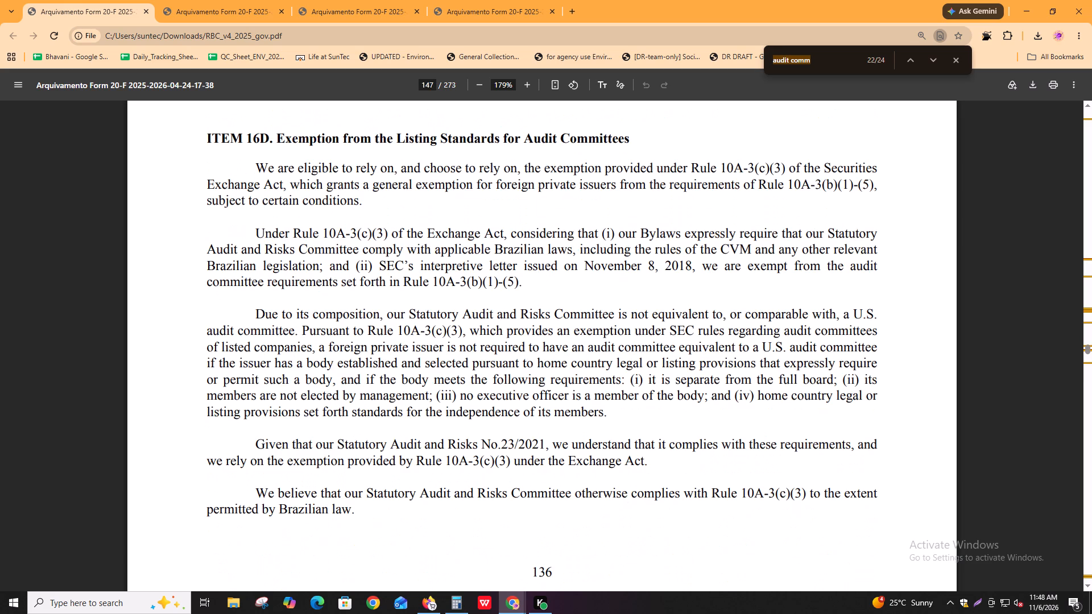
key(Return)
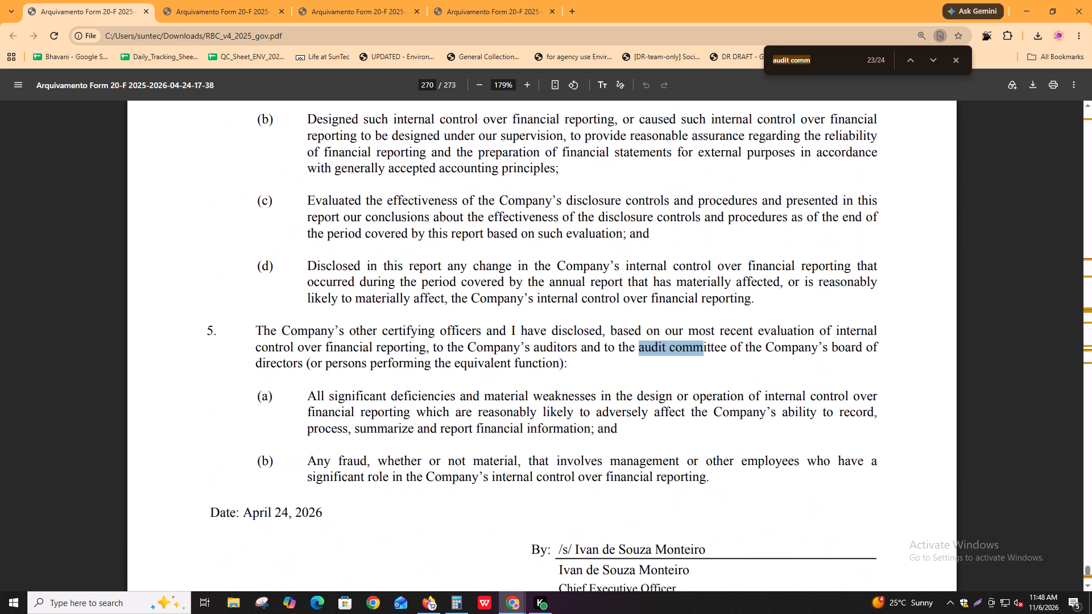
key(shift+Return)
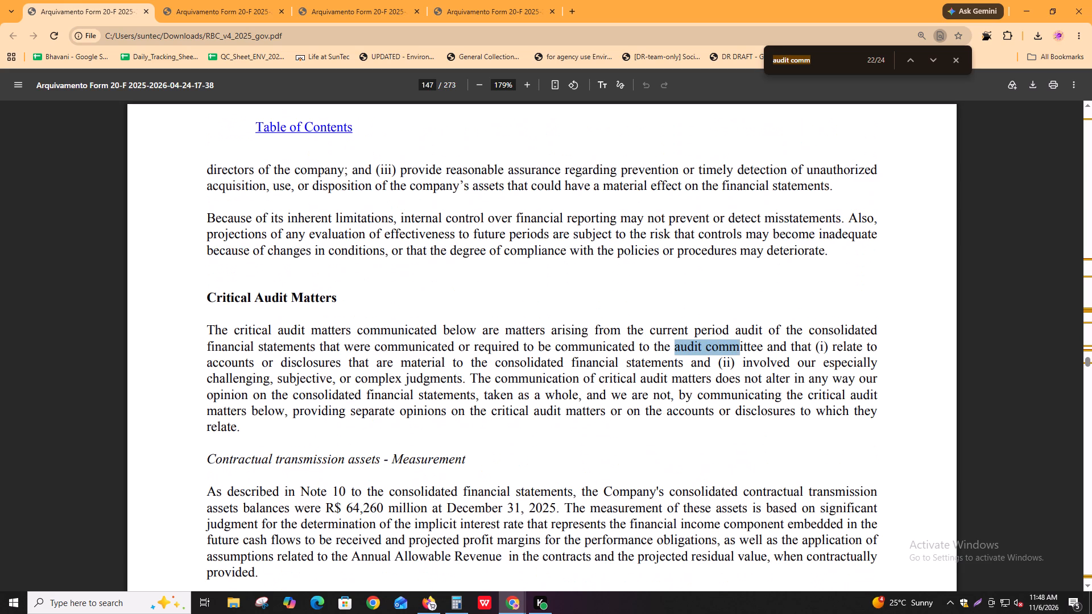
key(Return)
key(Return)
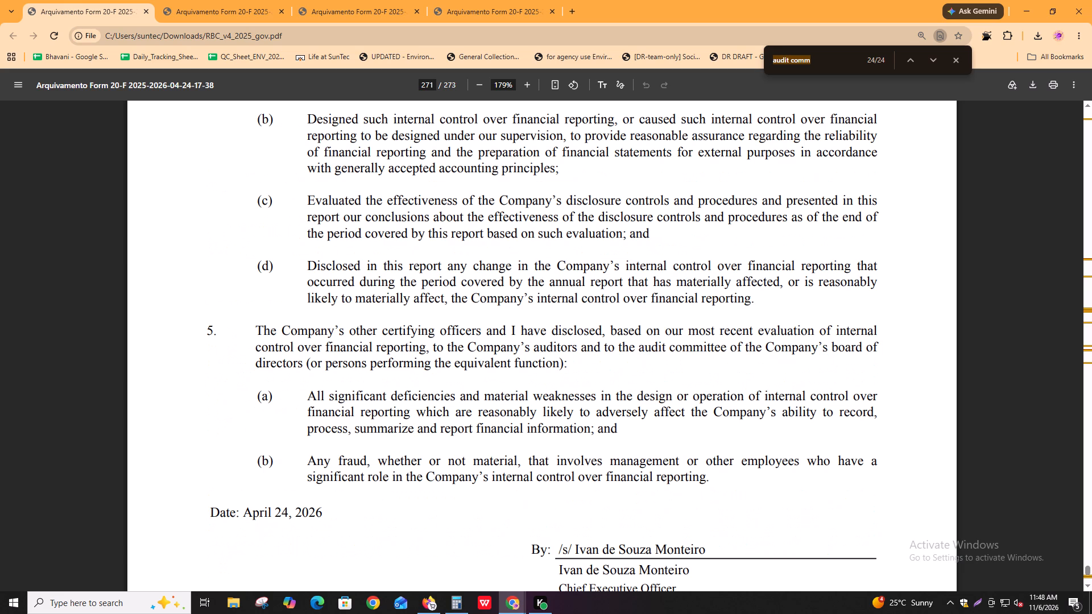
key(shift+Return)
key(Return)
key(Return)
key(alt+Tab)
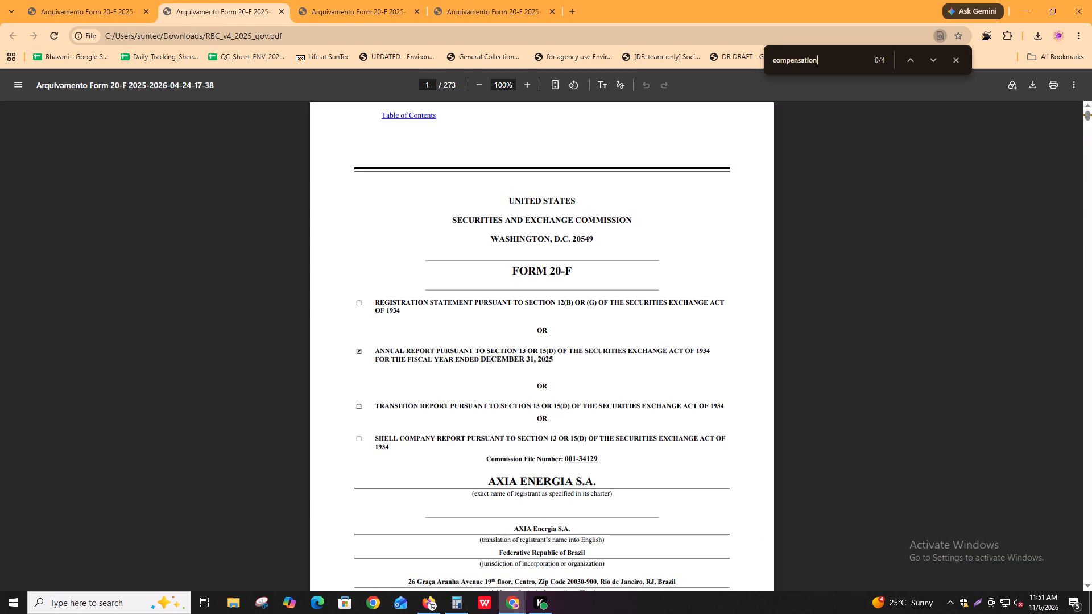
key(space)
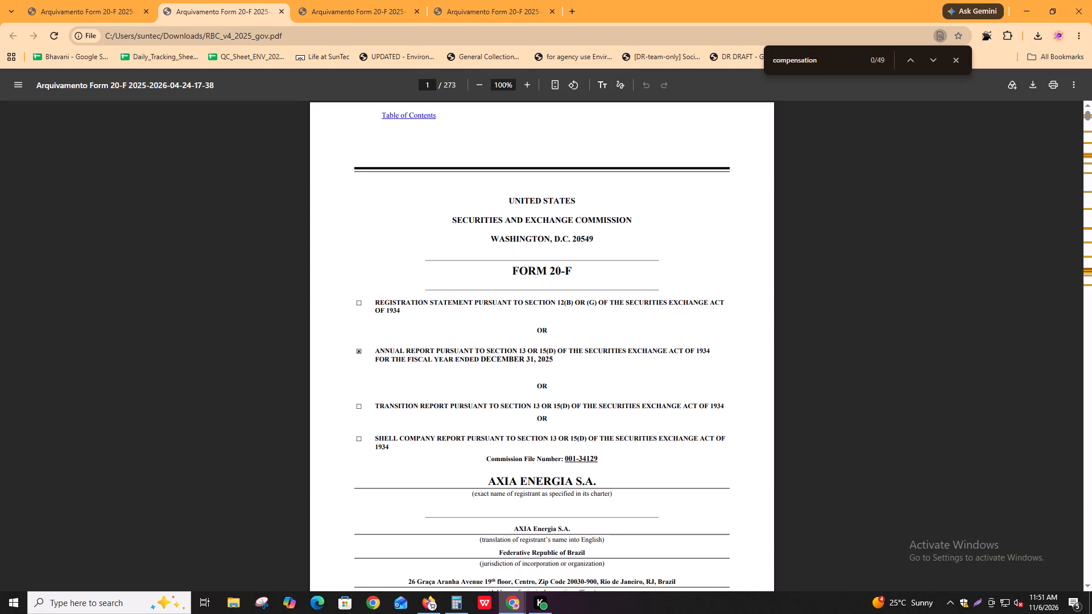
text(comm)
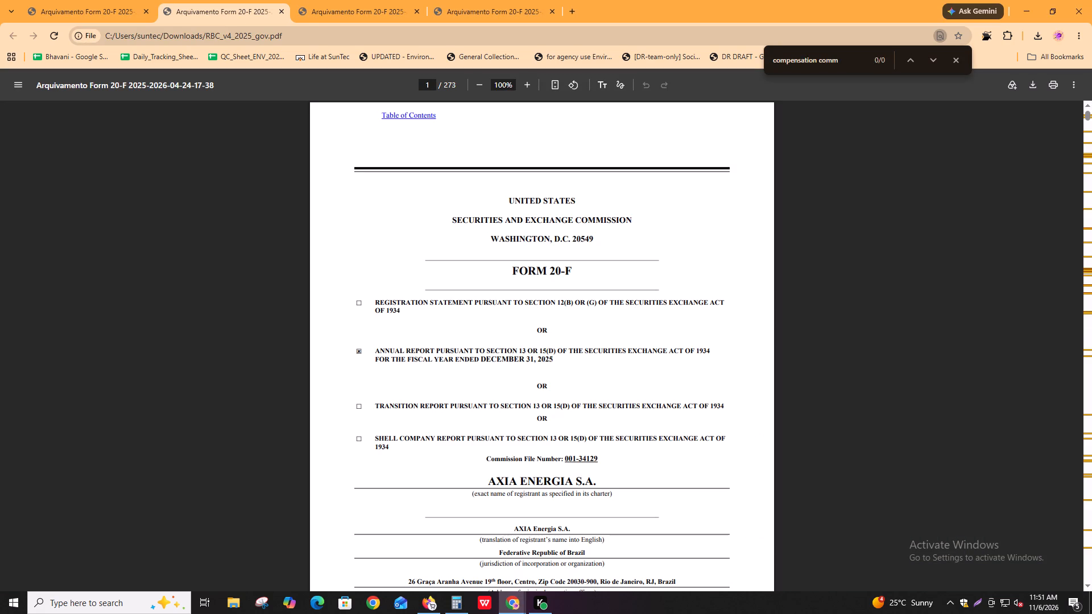
key(Return)
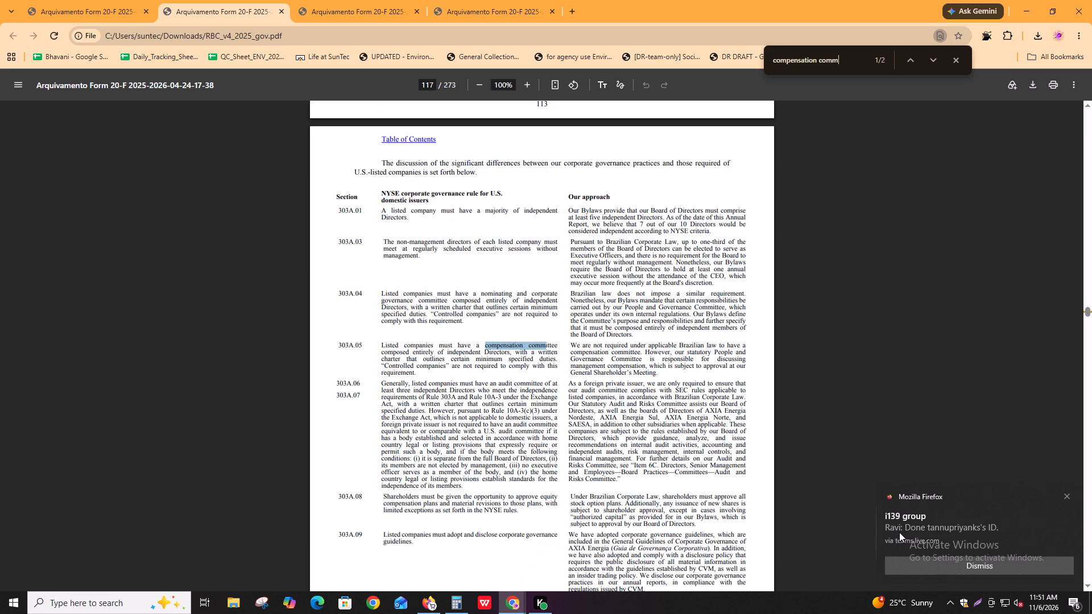
key(Return)
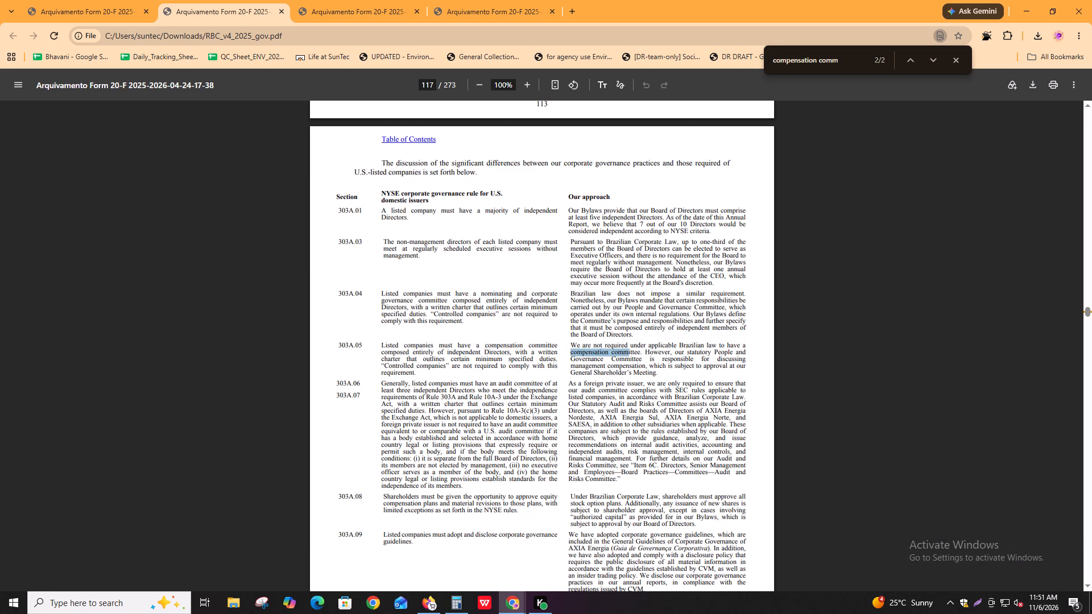
Go through the remaining "compensation comm" matches in the Form 20-F and close the search.
key(Return)
key(Return)
key(Return)
key(Return)
key(ctrl+Return)
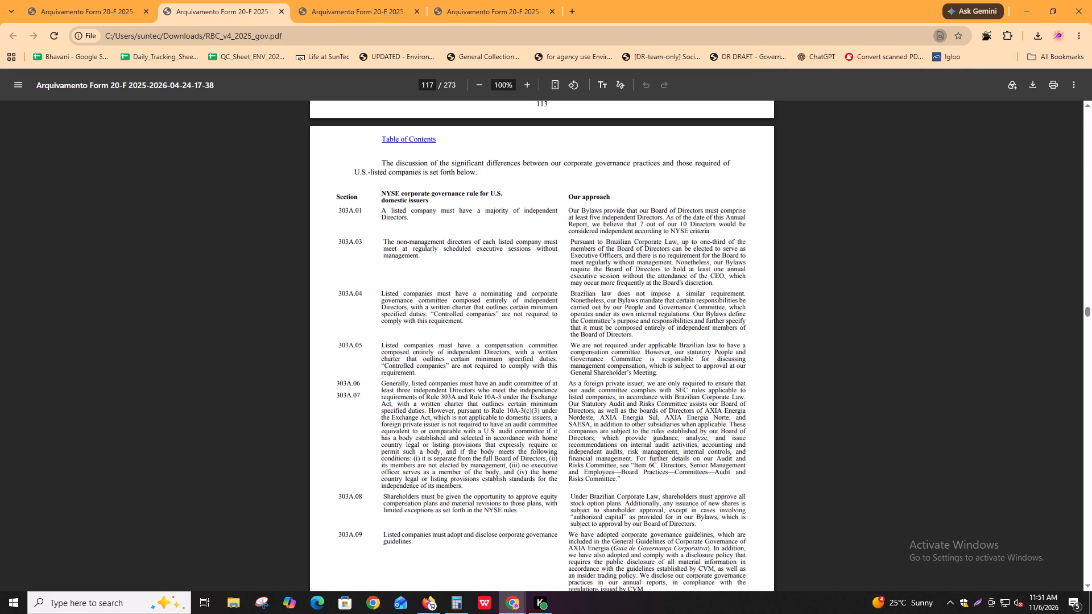
Search the Form 20-F for "remuneration comm" and check the matching passage.
key(ctrl+f)
text(remuune)
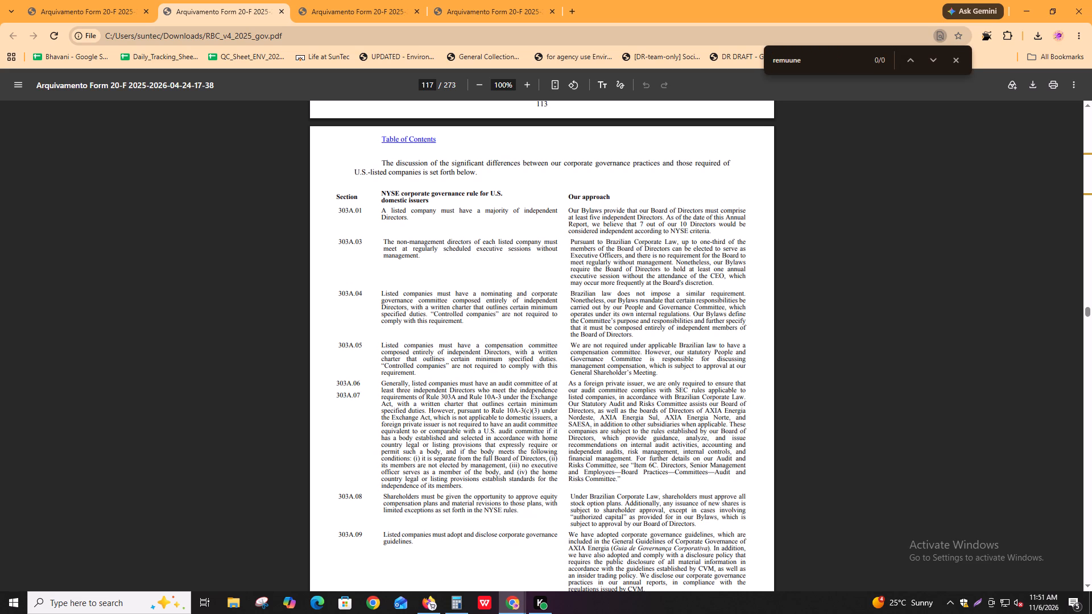
text(==)
key(BackSpace)
key(BackSpace)
key(BackSpace)
key(BackSpace)
key(BackSpace)
text(neration comm)
key(Return)
key(Return)
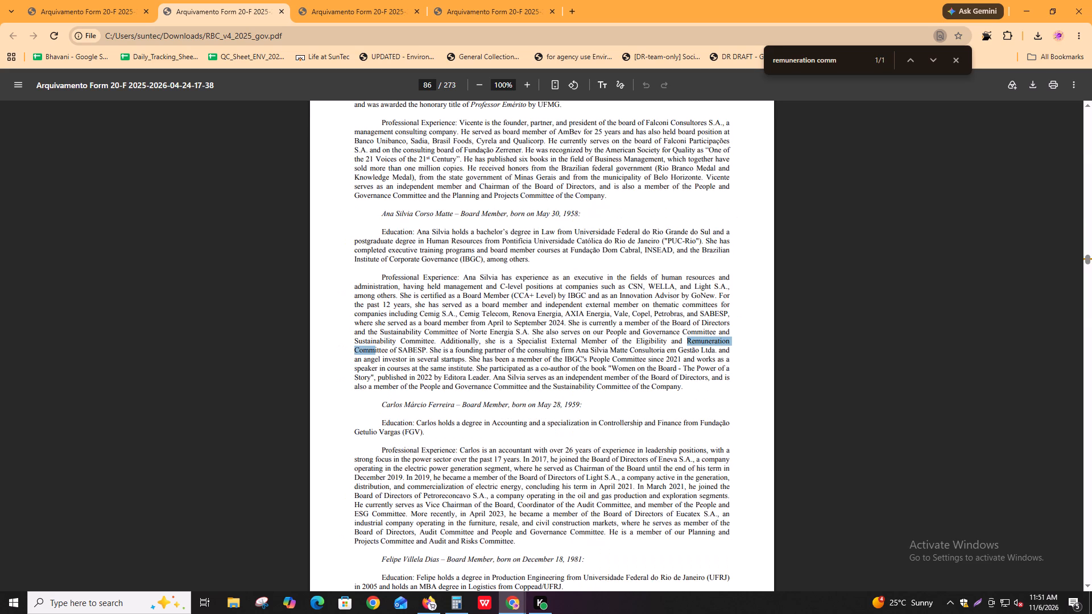
key(Return)
key(Return)
key(Return)
key(Return)
key(Return)
key(Return)
Search the Form 20-F for "audit comm".
key(ctrl+f)
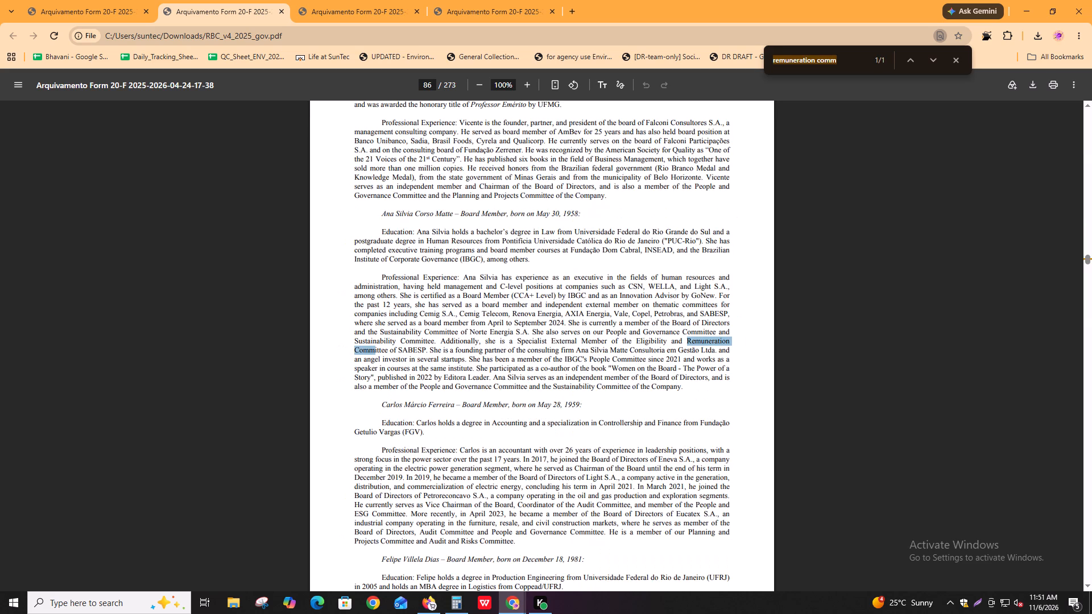
text(audit comm)
key(Return)
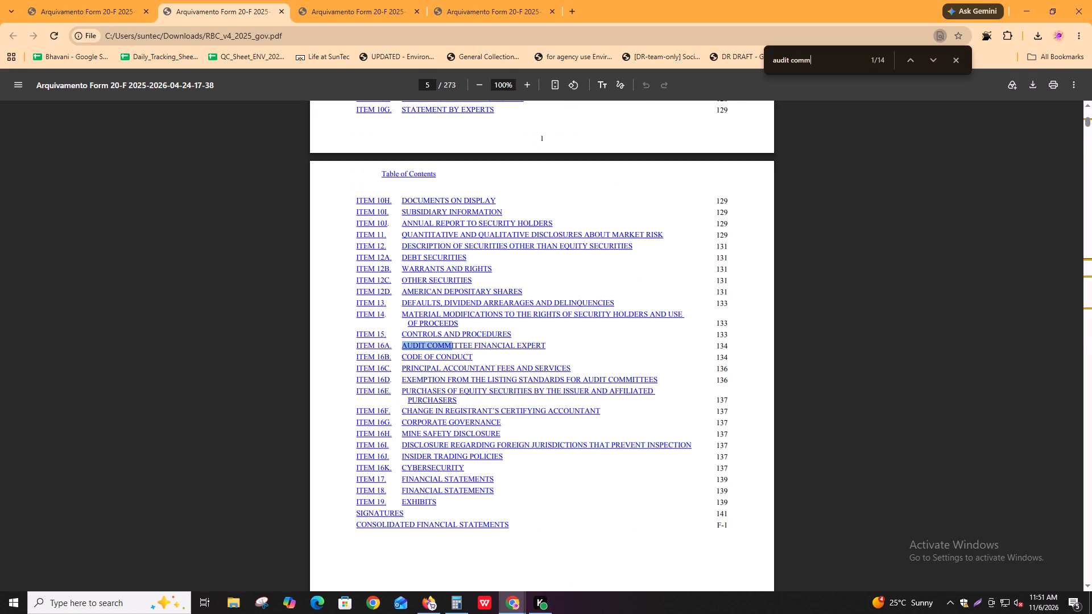
Search the Form 20-F for "nomination" and check the matching passage.
key(ctrl+f)
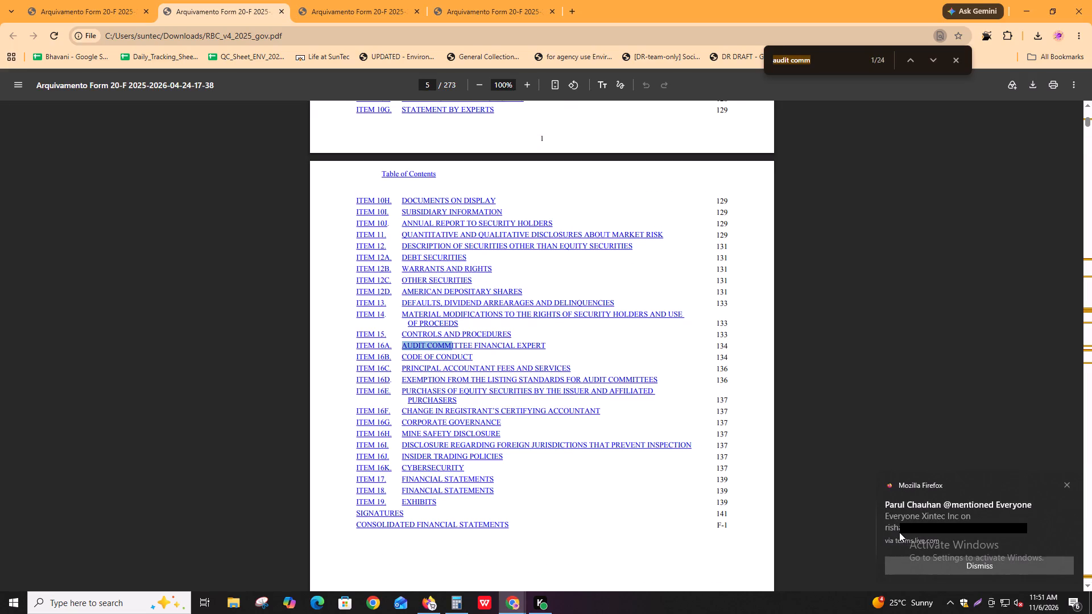
text(nomination)
key(Return)
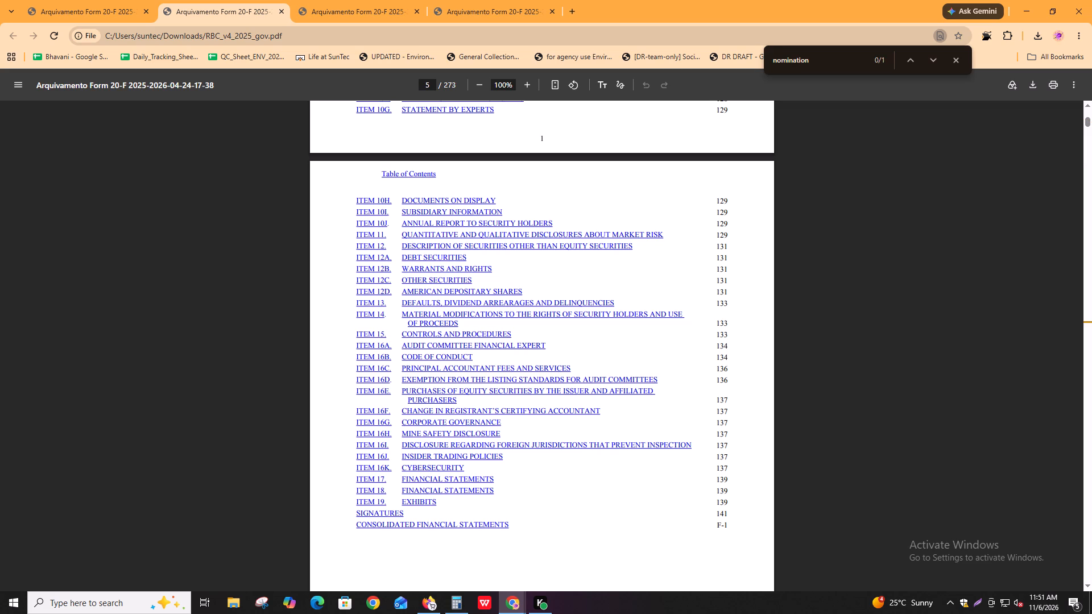
key(Return)
key(Return)
key(Return)
key(Return)
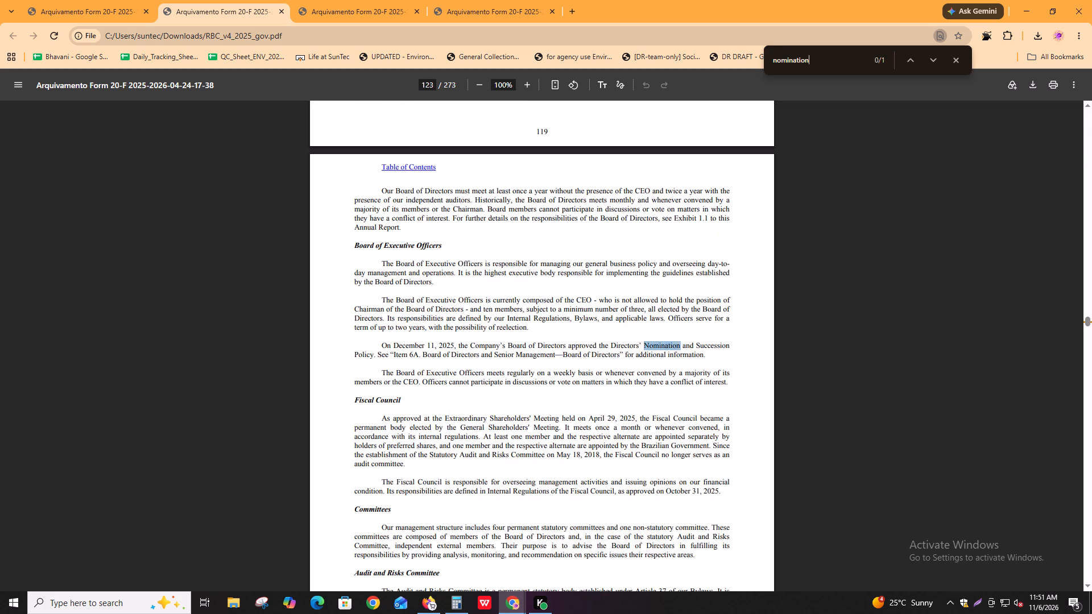
key(Return)
Shorten the search term to "nominat" and go through the first matches in the Form 20-F.
key(BackSpace)
key(BackSpace)
key(BackSpace)
key(Return)
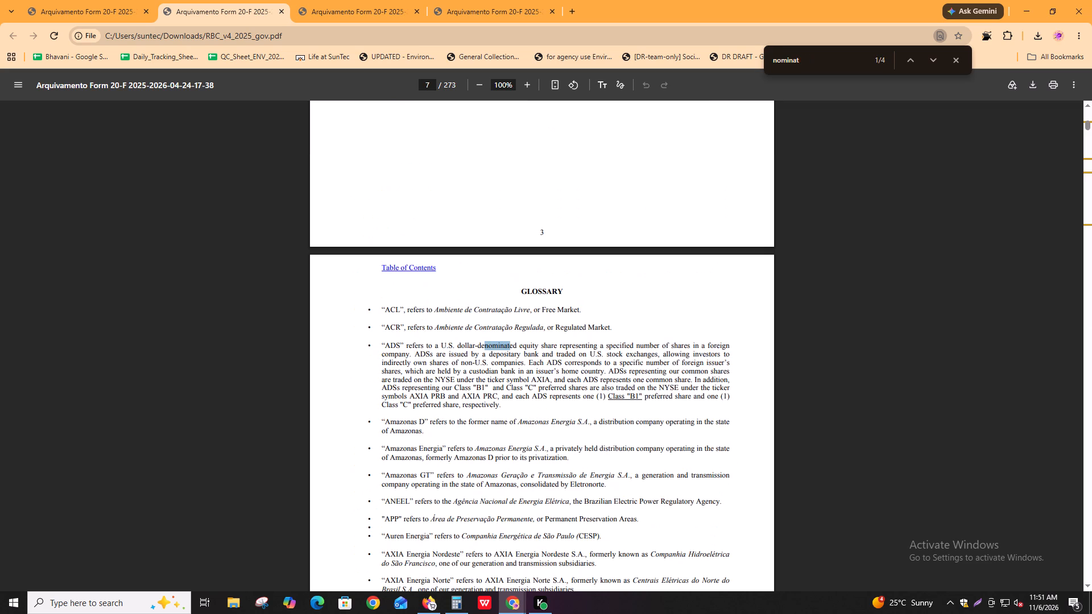
key(Return)
key(Return)
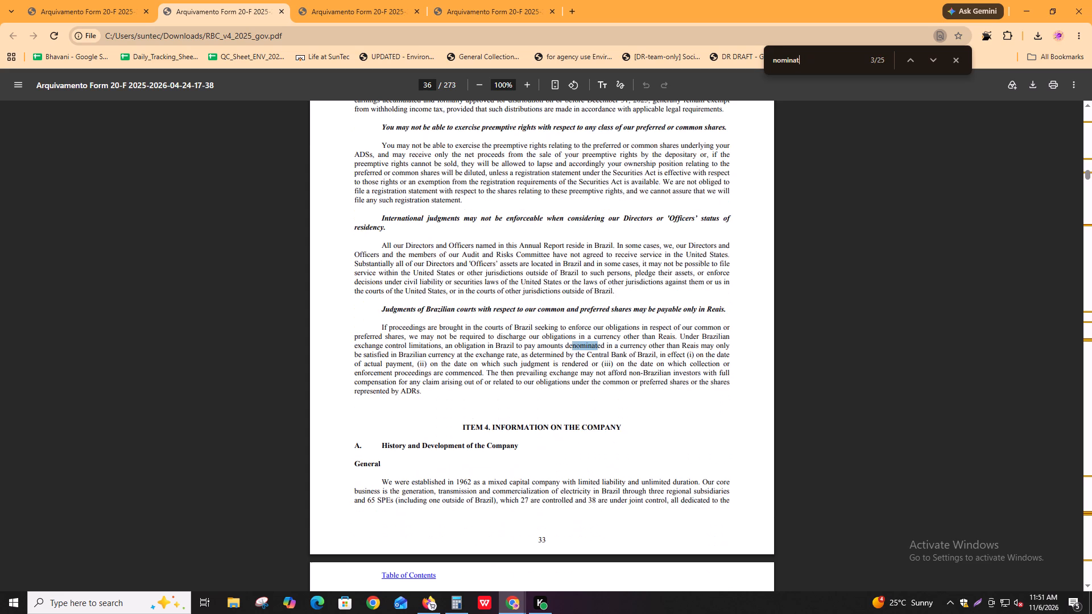
key(Return)
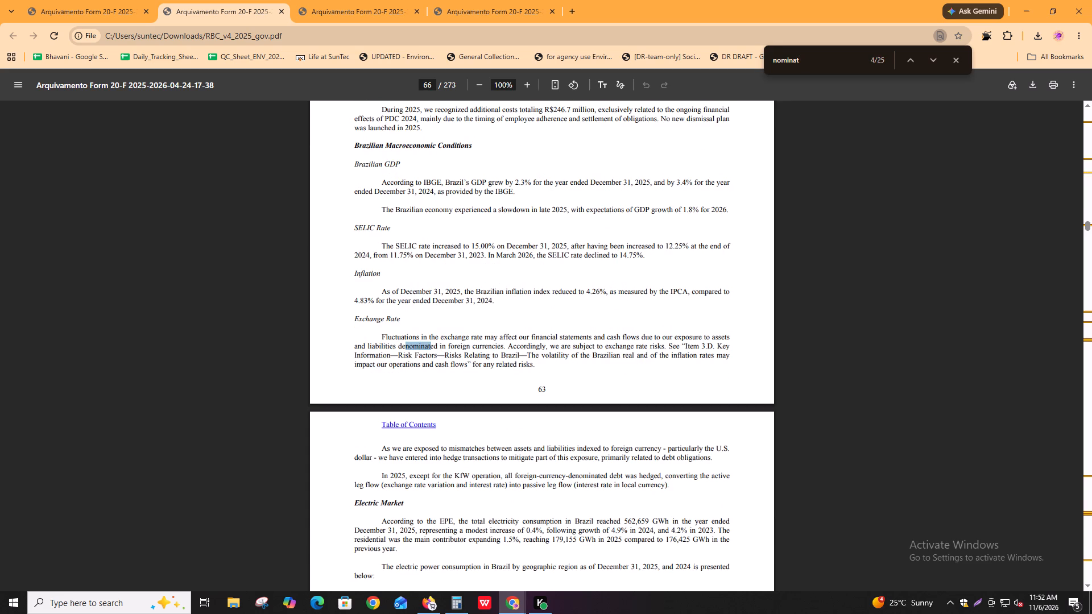
Add a space before "nominat" so the search skips "denominated", and check the matches in the Form 20-F.
key(ctrl+Left)
key(space)
key(Return)
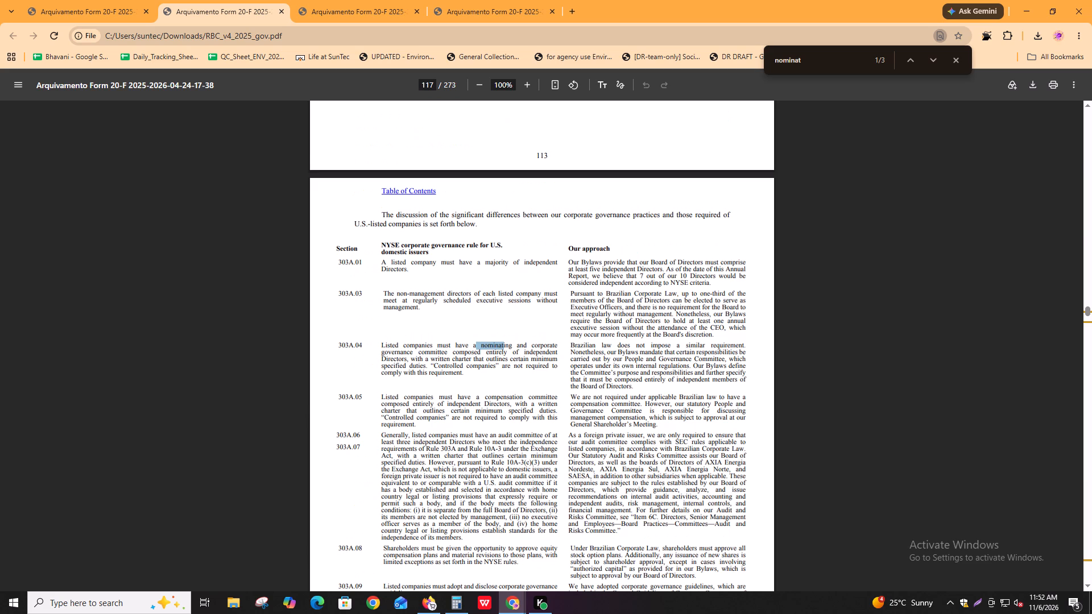
key(Return)
key(Return)
key(Return)
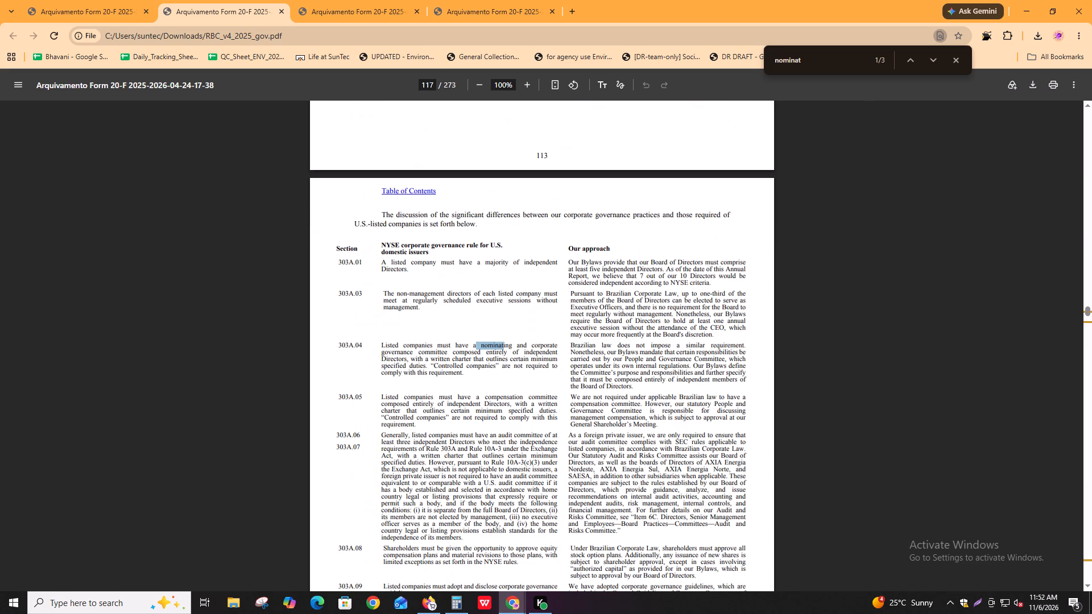
key(Return)
key(Return)
key(Return)
key(Return)
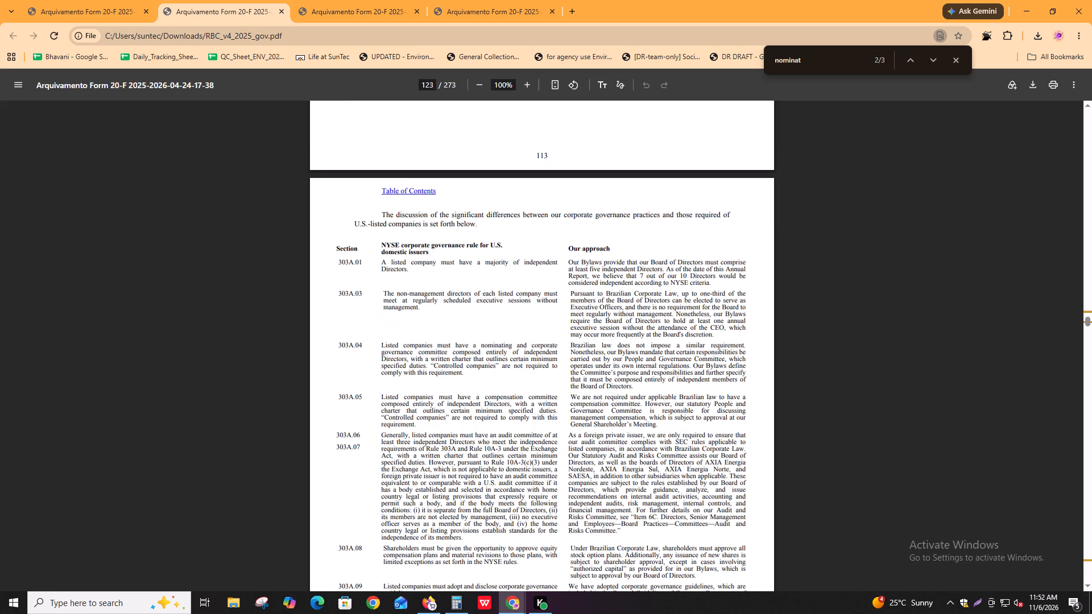
key(Return)
key(shift+Return)
key(Return)
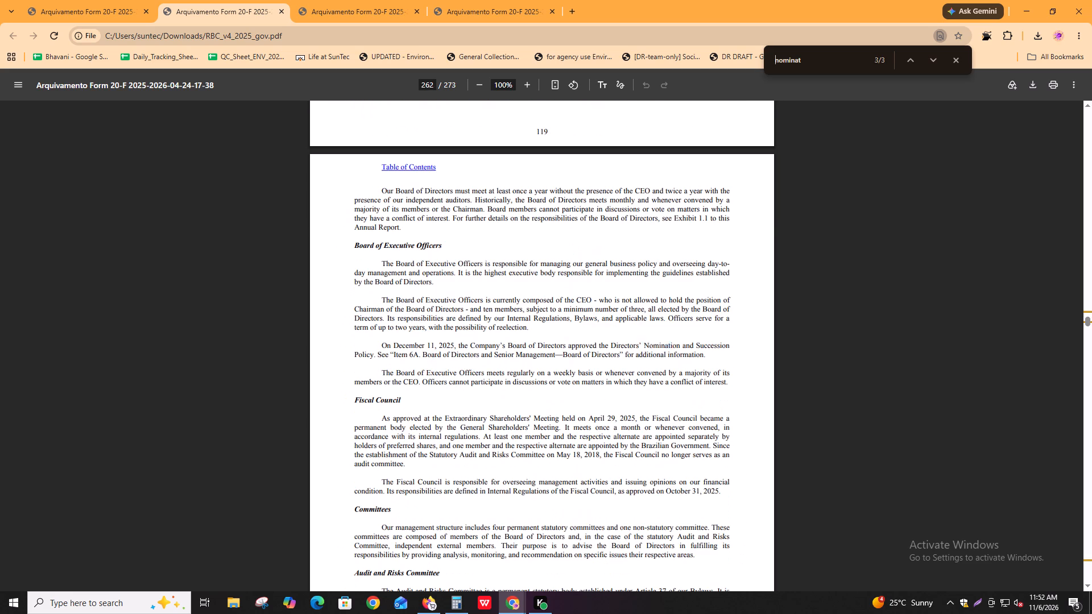
key(Return)
Switch back to the Igloo task, read the AI Copilot explanation for the Audit_nonexecutive field, and close it.
click(60, 0)
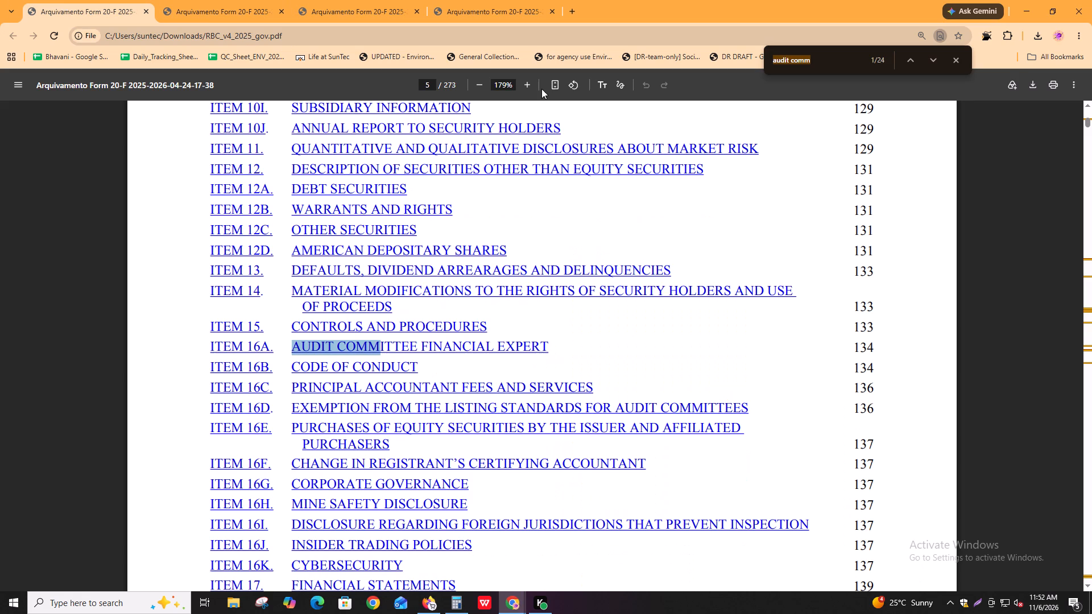
key(alt+Tab)
click(651, 329)
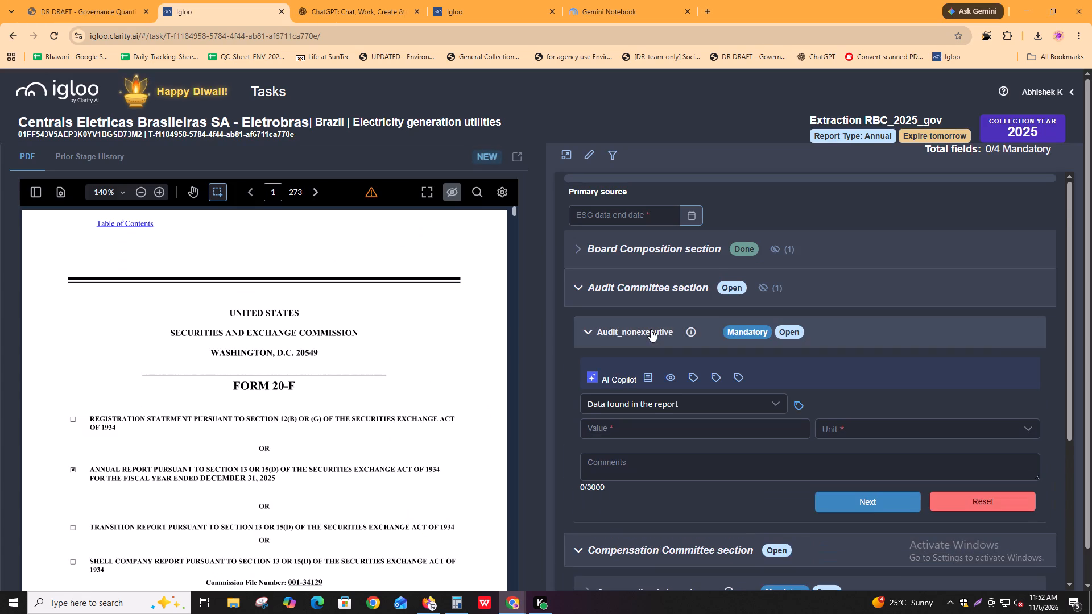
scroll(651, 329, down, 1)
scroll(722, 433, down, 3)
scroll(648, 221, up, 3)
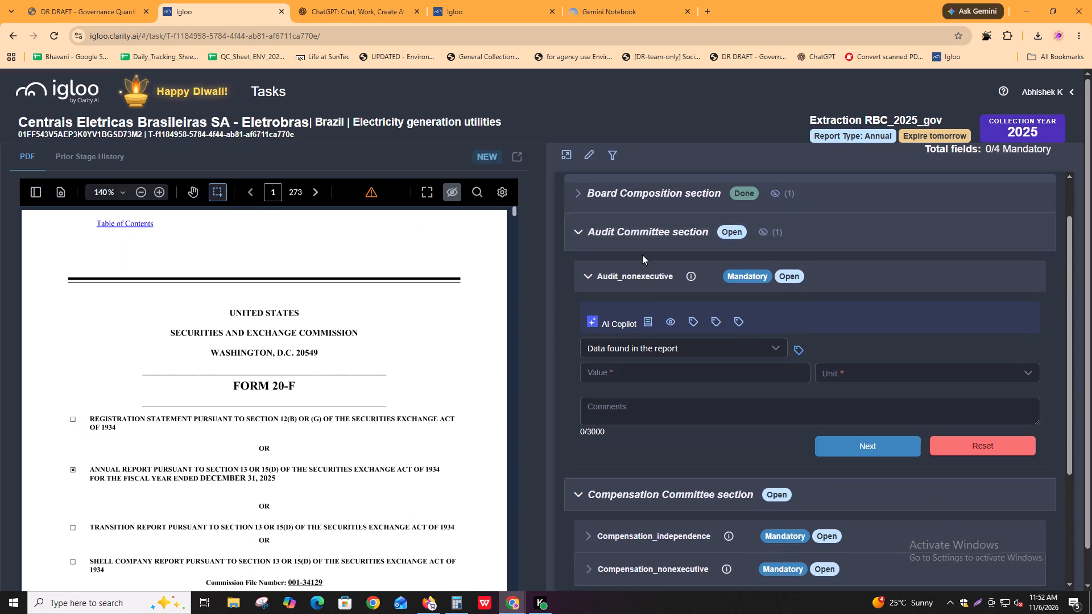
click(642, 319)
drag(452, 308, 564, 308)
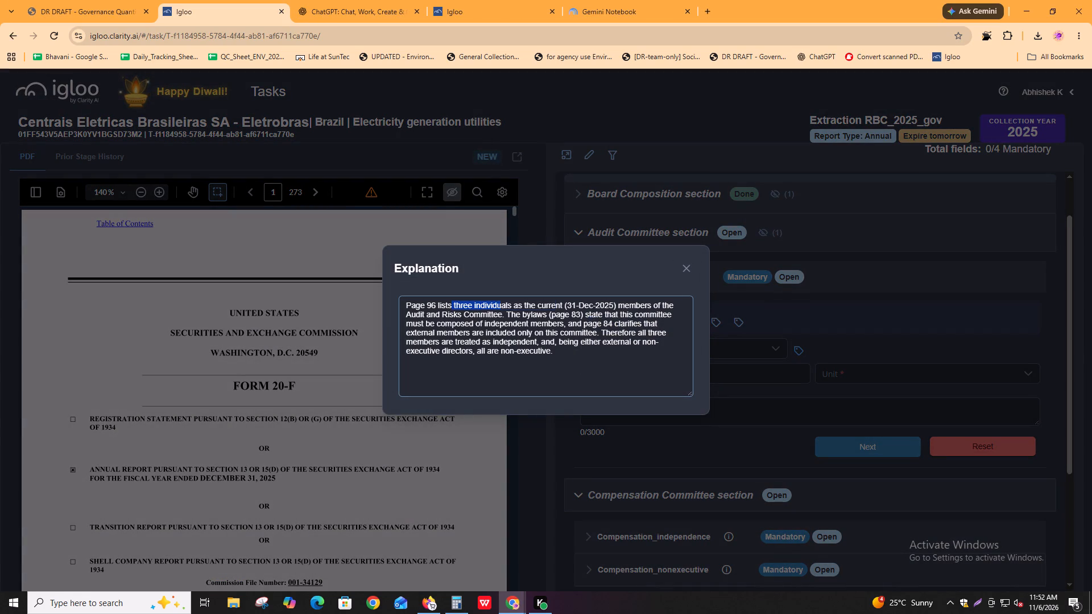
drag(564, 308, 673, 308)
click(673, 308)
drag(447, 318, 639, 318)
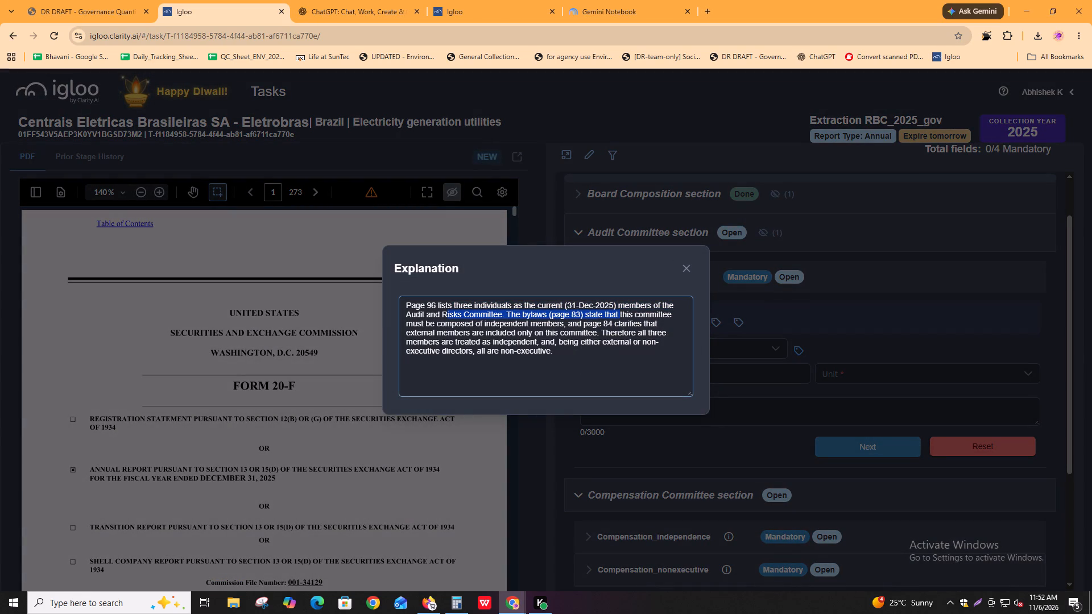
drag(639, 318, 669, 318)
click(669, 318)
drag(432, 326, 635, 327)
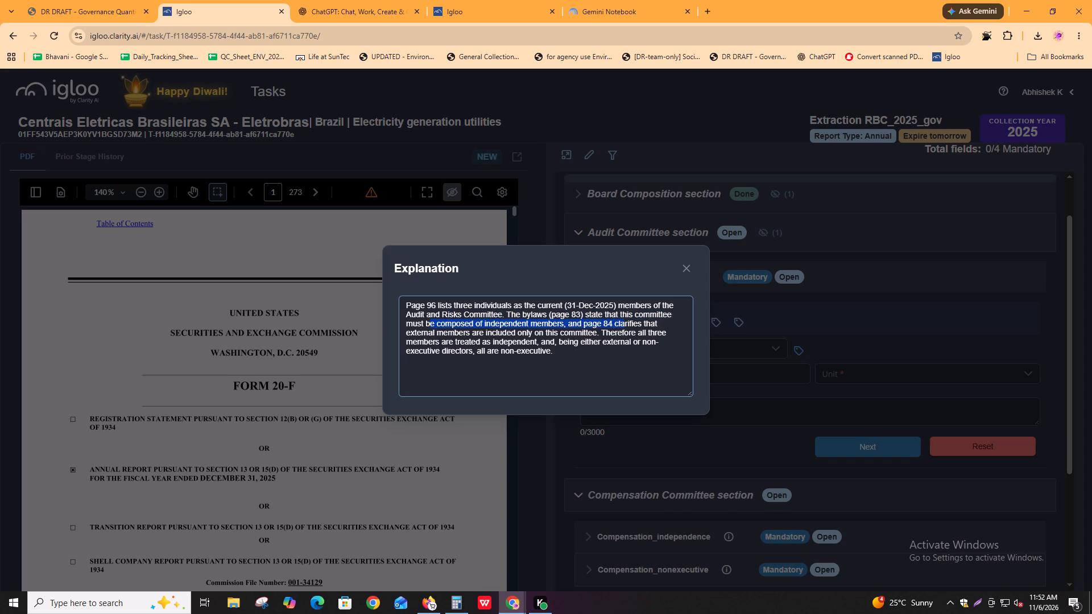
drag(635, 327, 651, 327)
click(651, 327)
drag(428, 333, 652, 333)
click(652, 333)
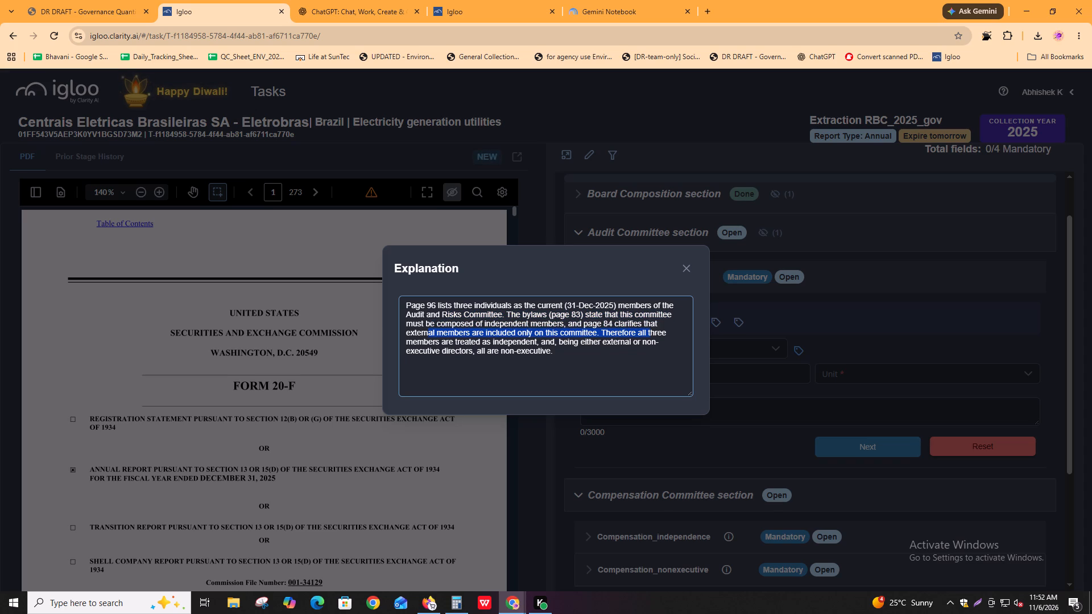
key(alt+Tab)
key(alt+Tab)
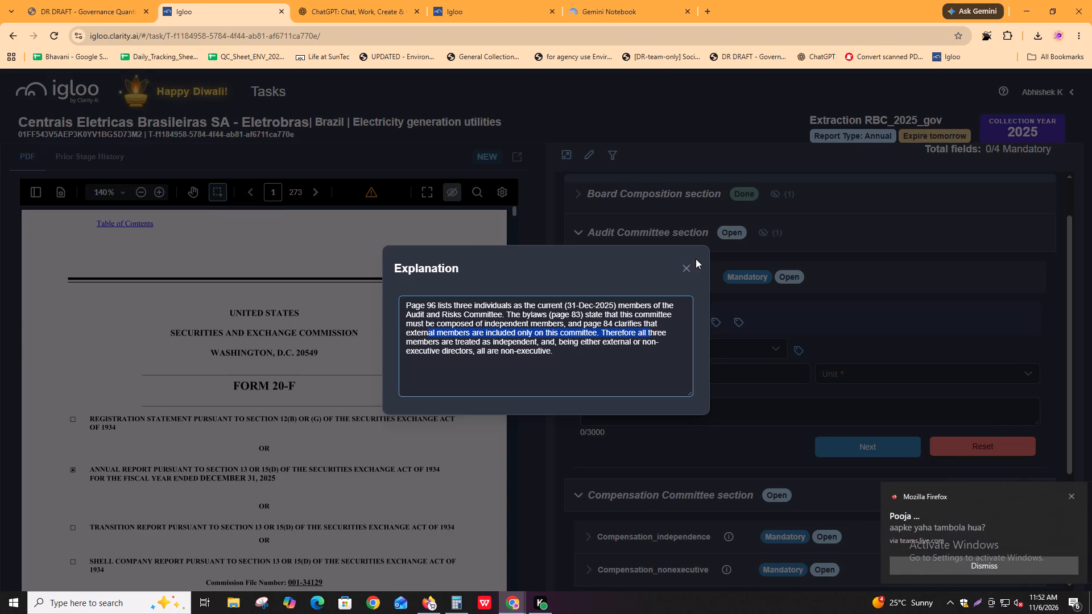
click(688, 271)
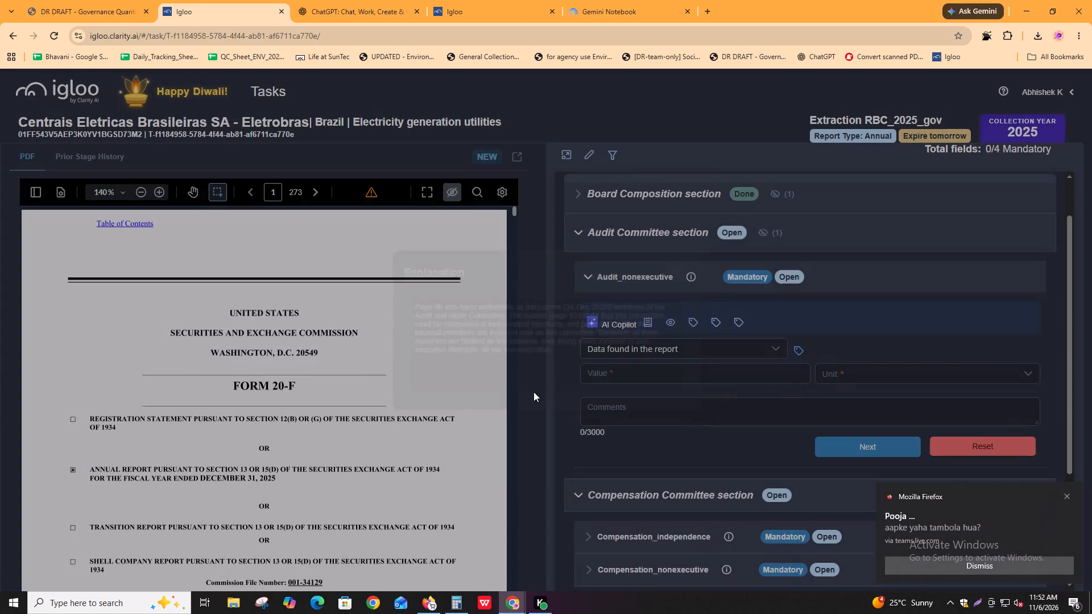
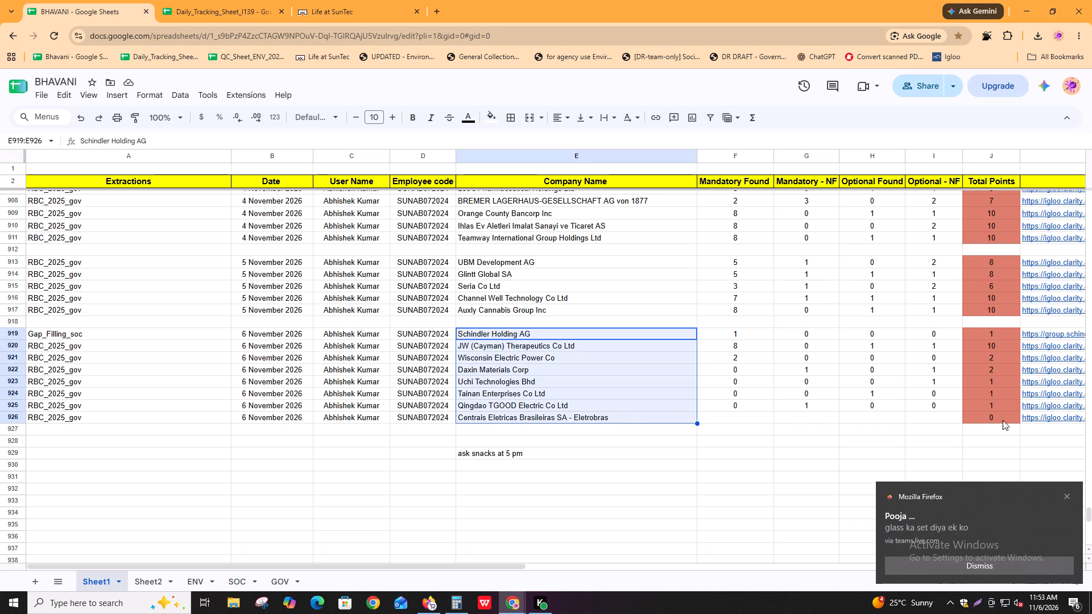
Dismiss the chat notification covering the BHAVANI sheet, clear the company-name selection, and bring up the open windows to switch away.
click(1069, 492)
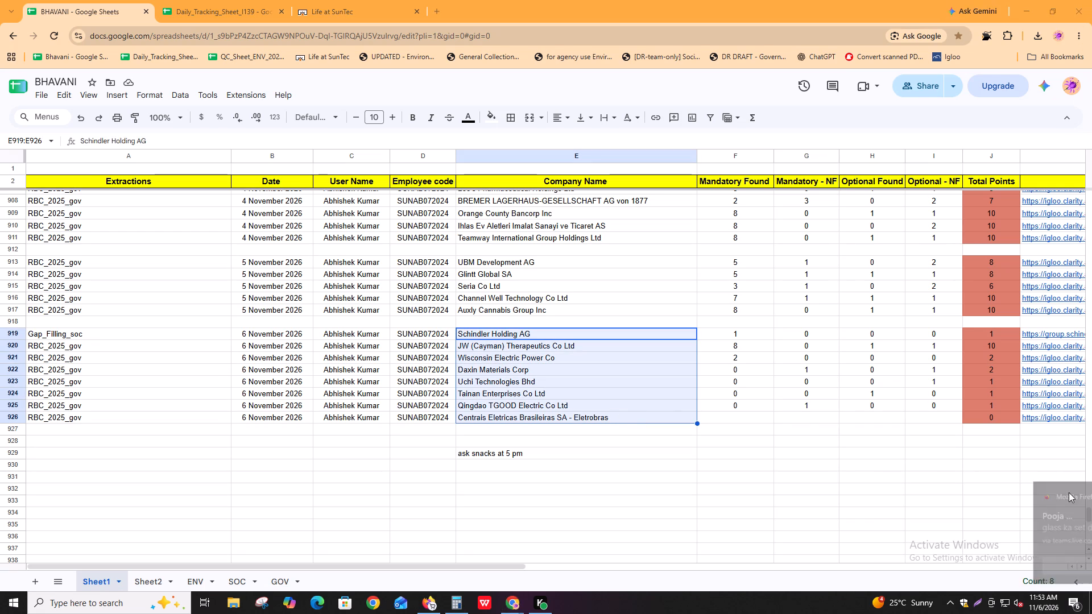
click(536, 487)
key(alt+Tab)
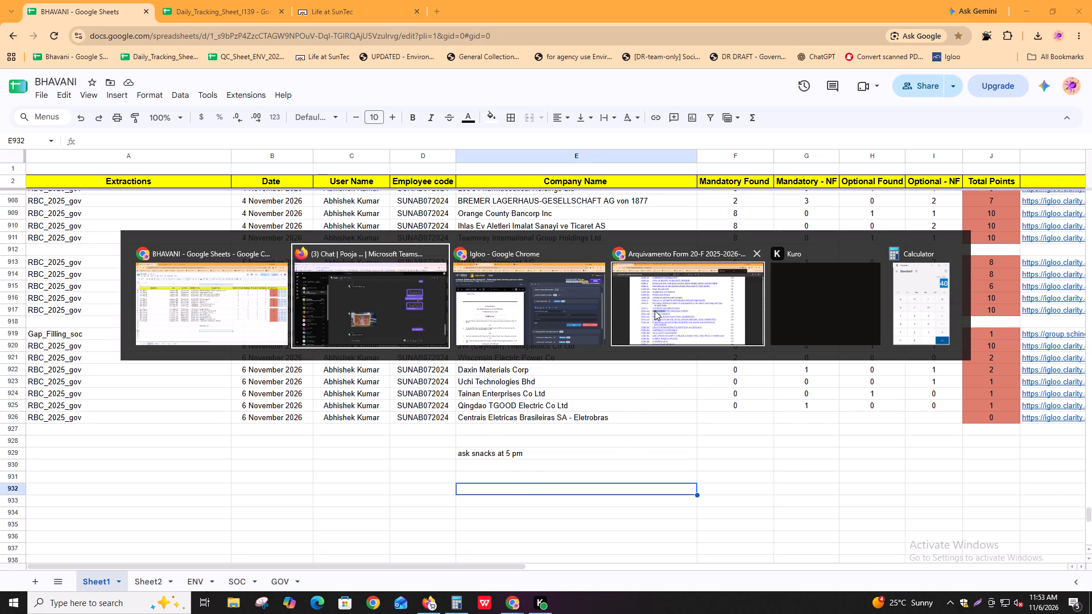
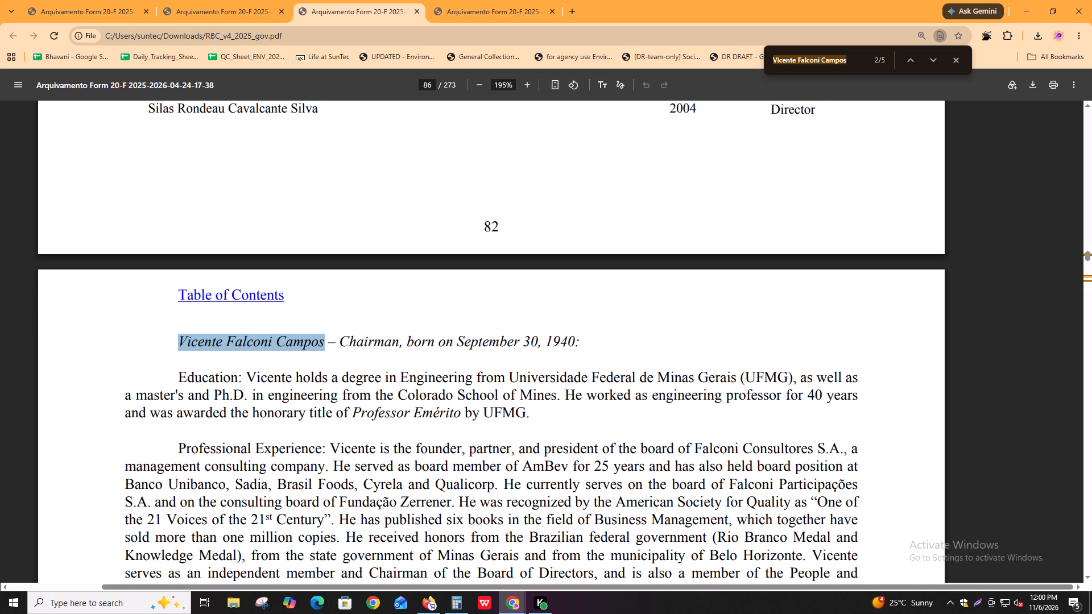
Examine the board chairman's professional experience in the Form 20-F, highlighting the wording about board positions held.
drag(684, 362, 801, 359)
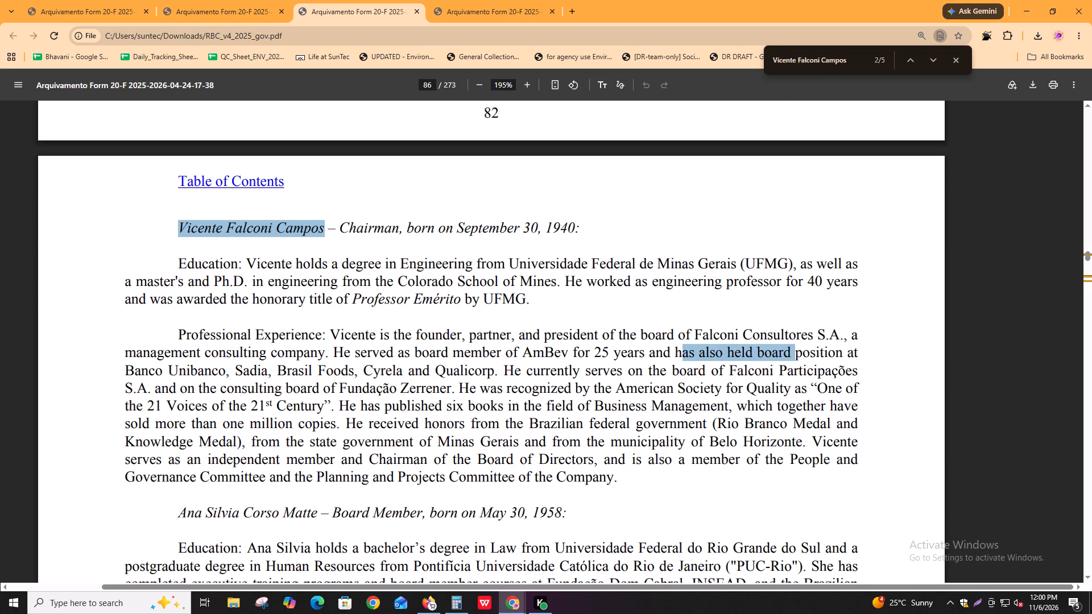
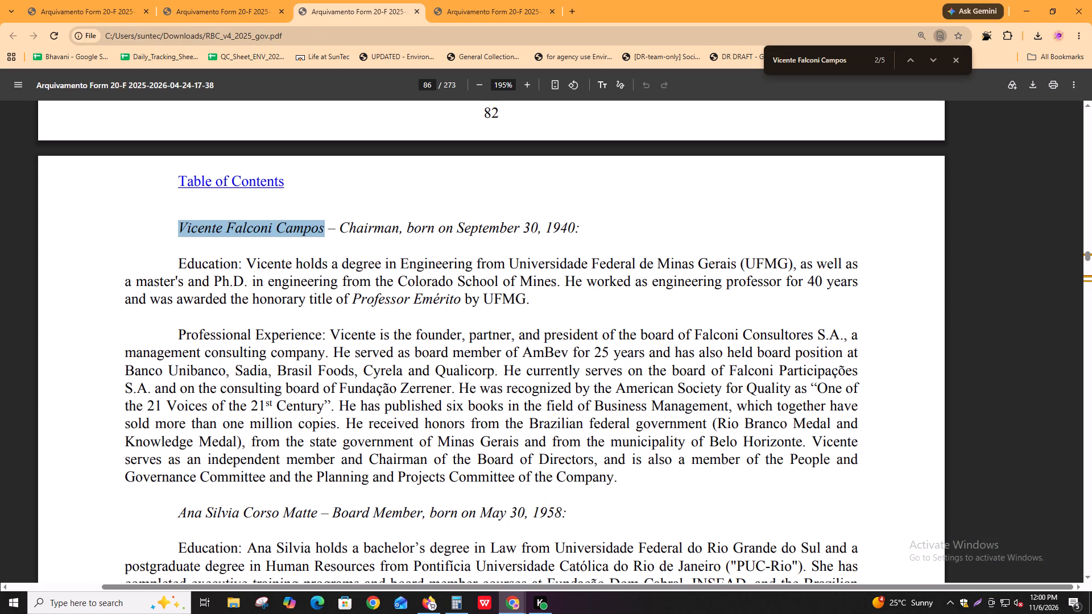
Examine the rest of the chairman's professional experience, highlighting the wording on honours, independent board membership and committee roles.
drag(438, 413, 803, 413)
drag(284, 435, 509, 433)
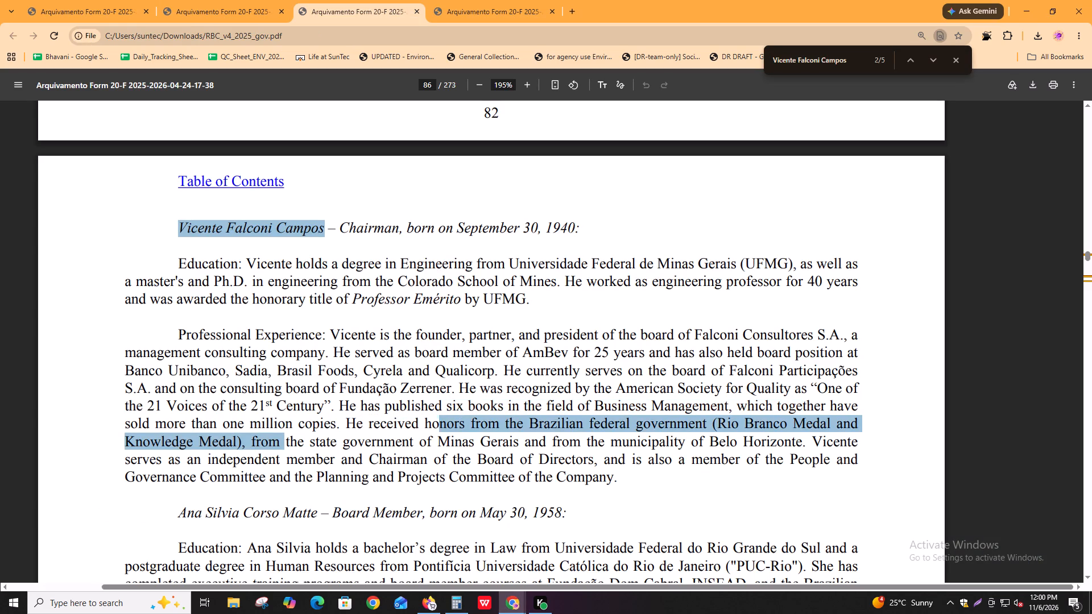
drag(509, 433, 689, 430)
drag(183, 459, 468, 474)
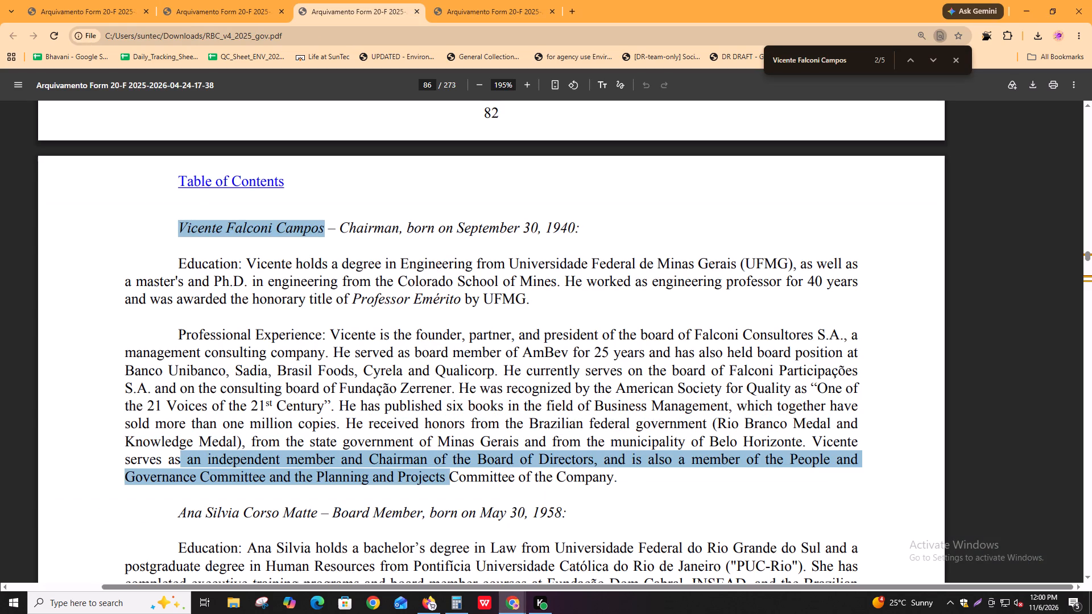
click(486, 474)
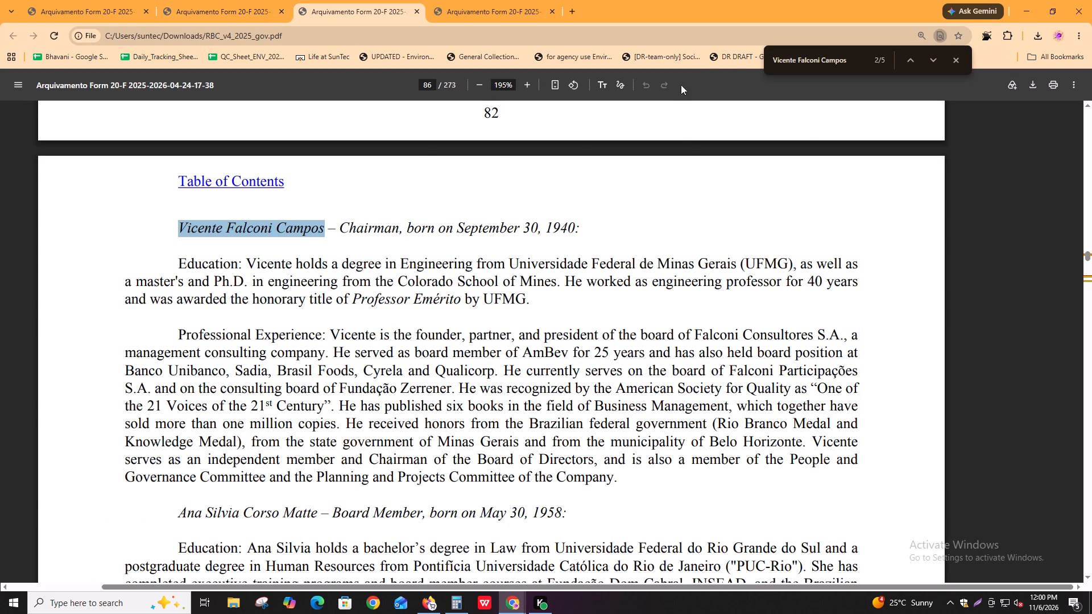
Check the Audit_nonexecutive field in Igloo, and search the Form 20-F for "executive", reviewing the first matches.
key(alt+Tab)
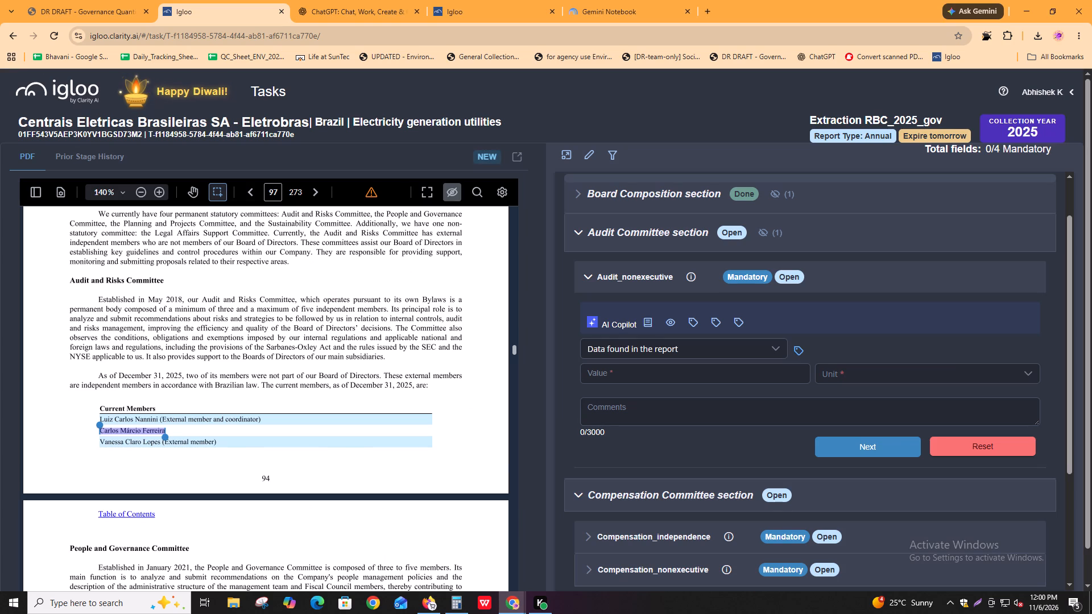
key(alt+Tab)
key(ctrl+f)
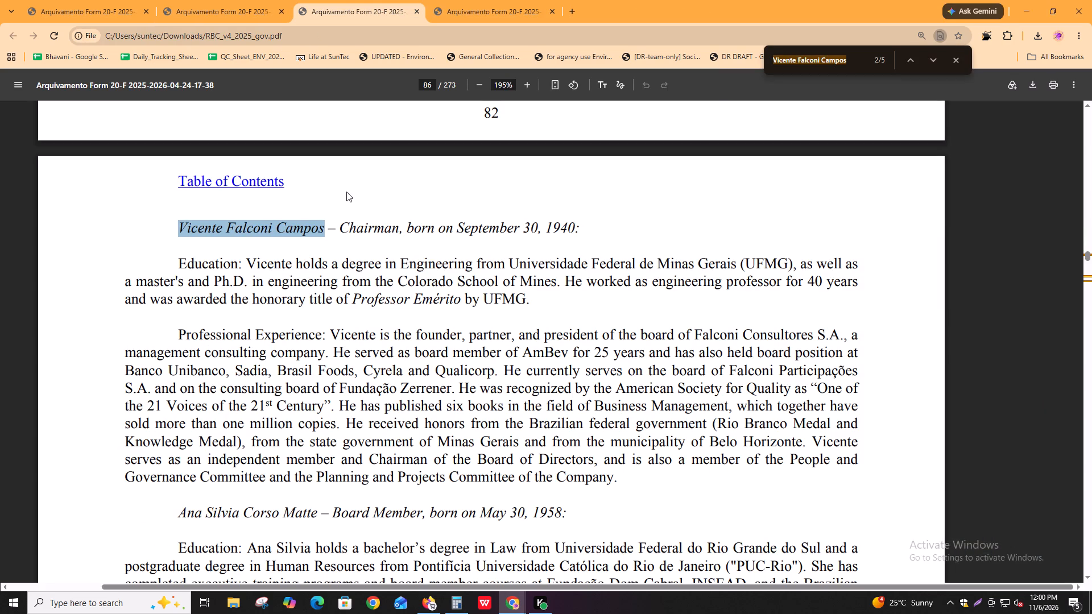
text(executive)
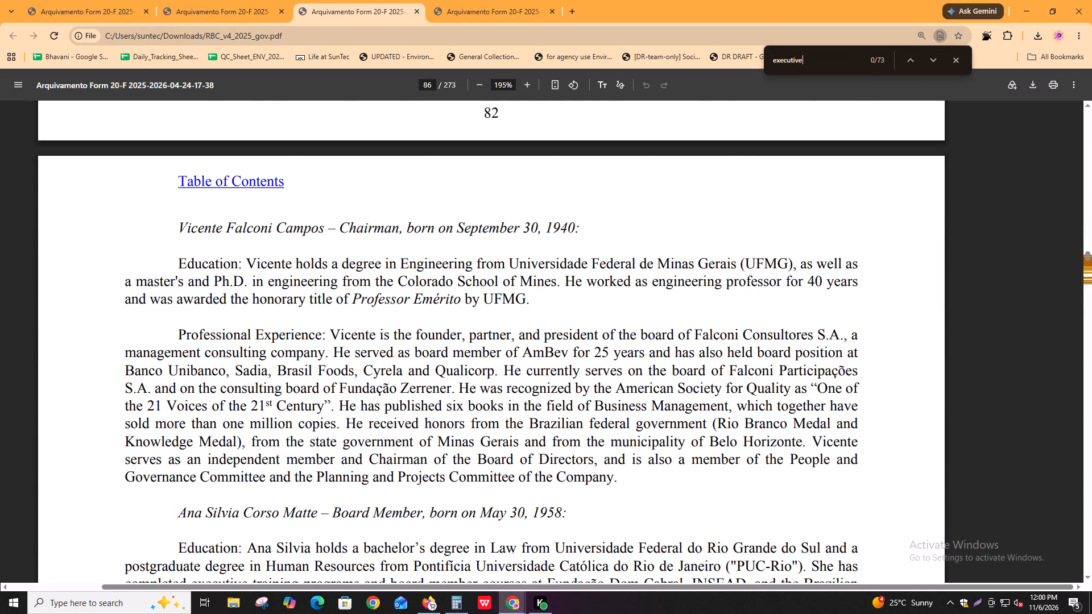
key(Return)
key(Return)
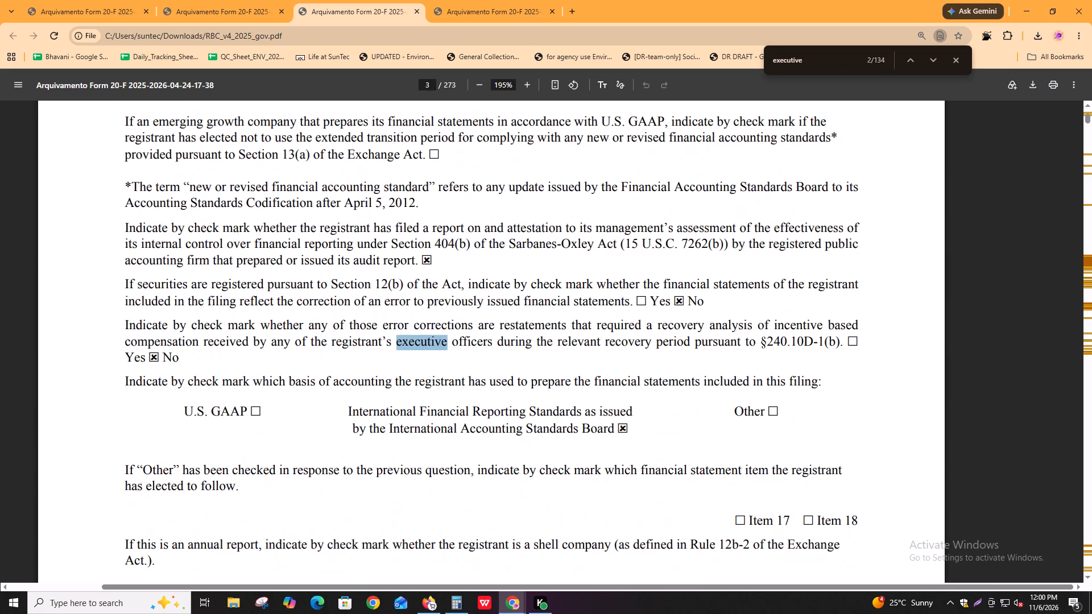
key(Return)
key(shift+Return)
key(Return)
key(shift+Return)
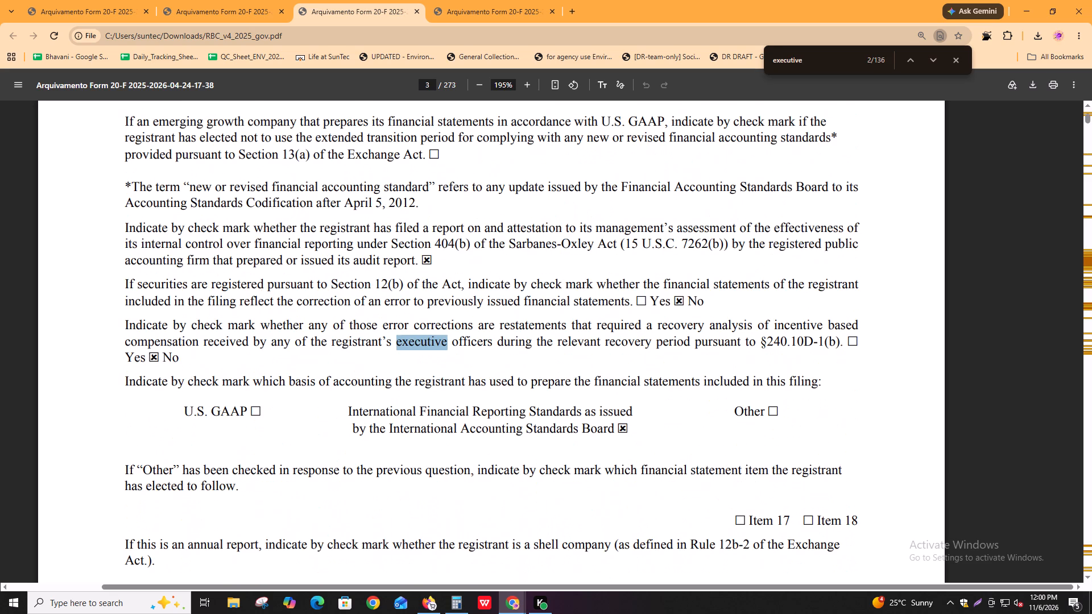
key(Return)
key(Return)
key(Return)
key(Return)
Search the Form 20-F for "independen" and review the matches up to the chairman's biography.
key(ctrl+f)
text(independen)
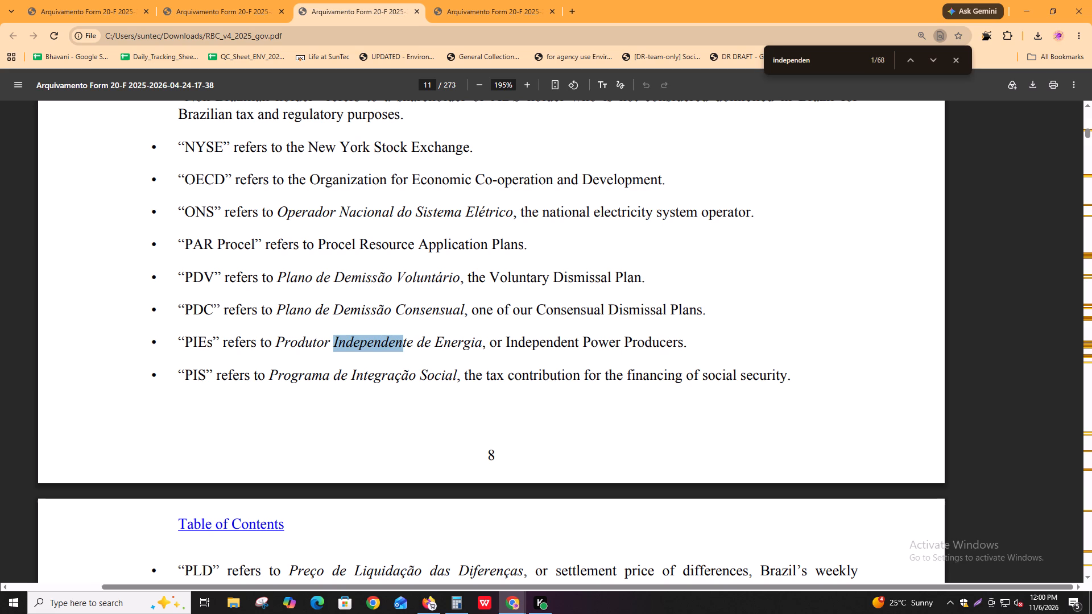
key(Return)
key(Return)
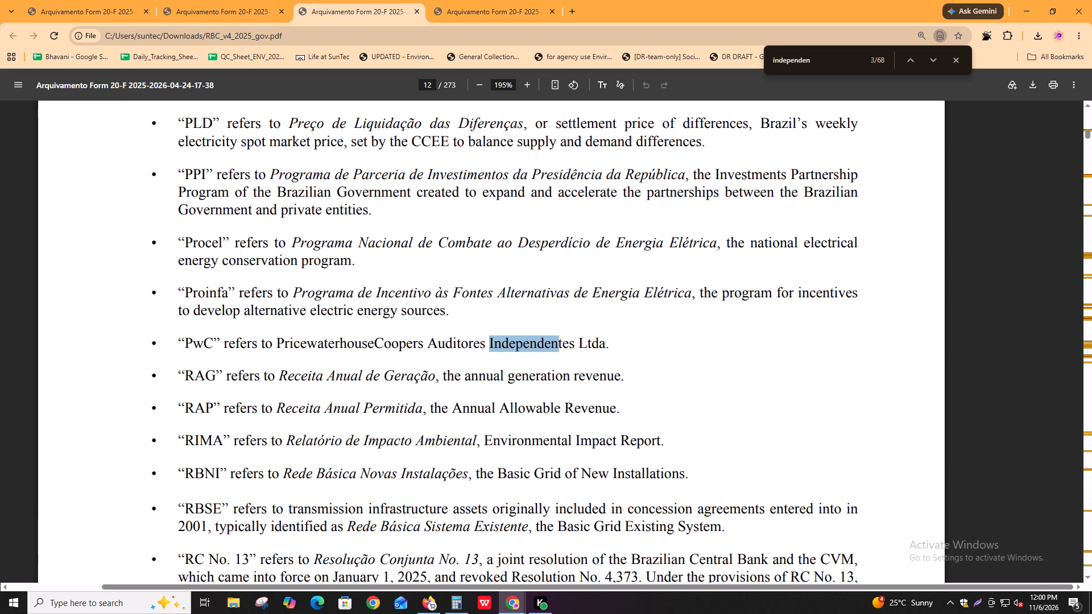
key(Return)
key(Return)
key(Return)
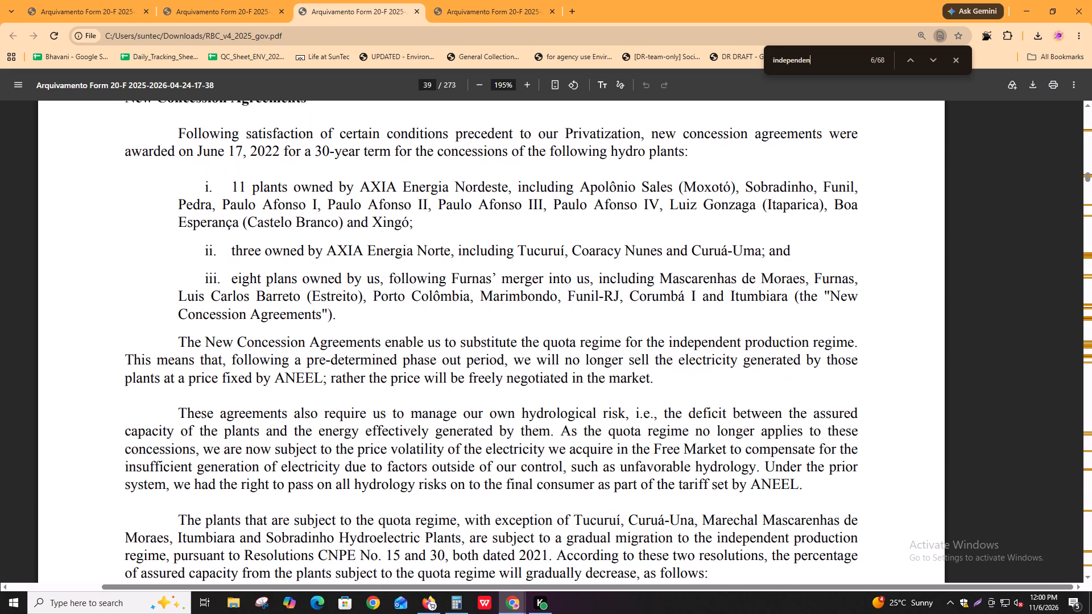
key(Return)
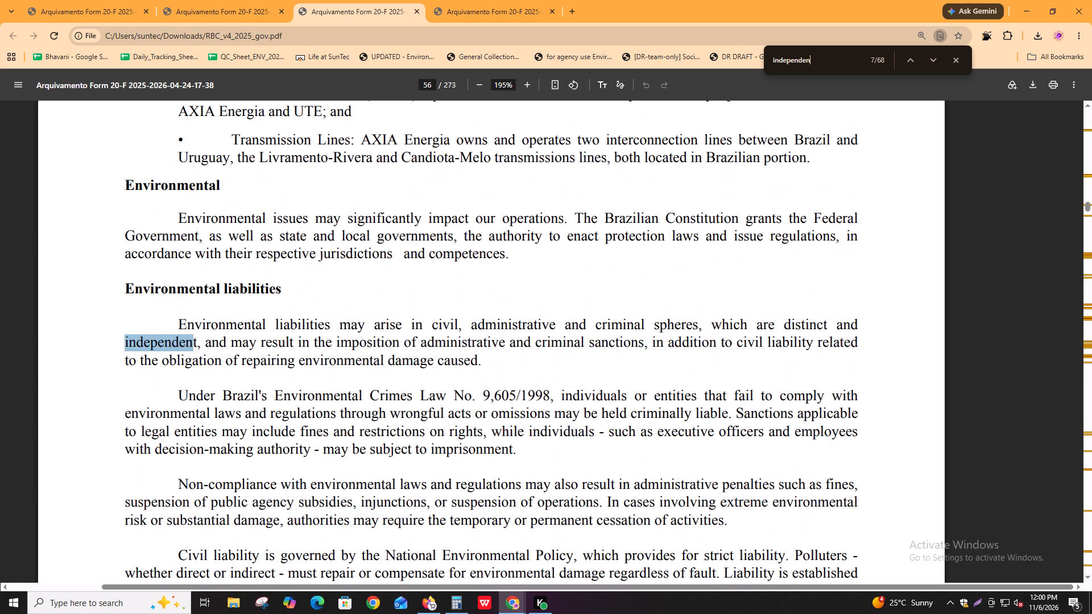
key(Return)
key(Return)
key(shift+Return)
key(Return)
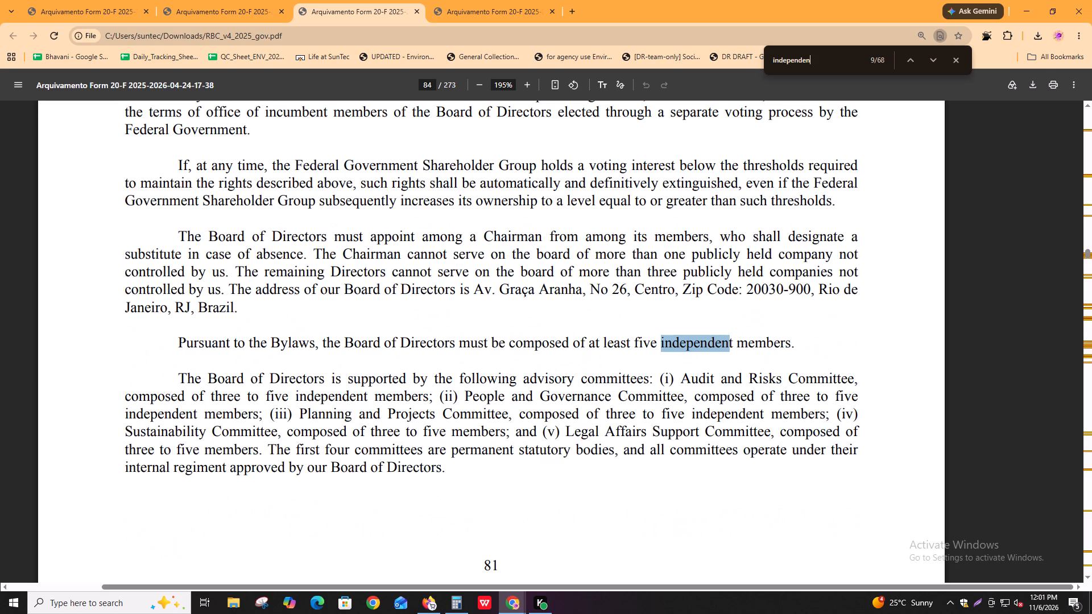
key(Return)
key(Return)
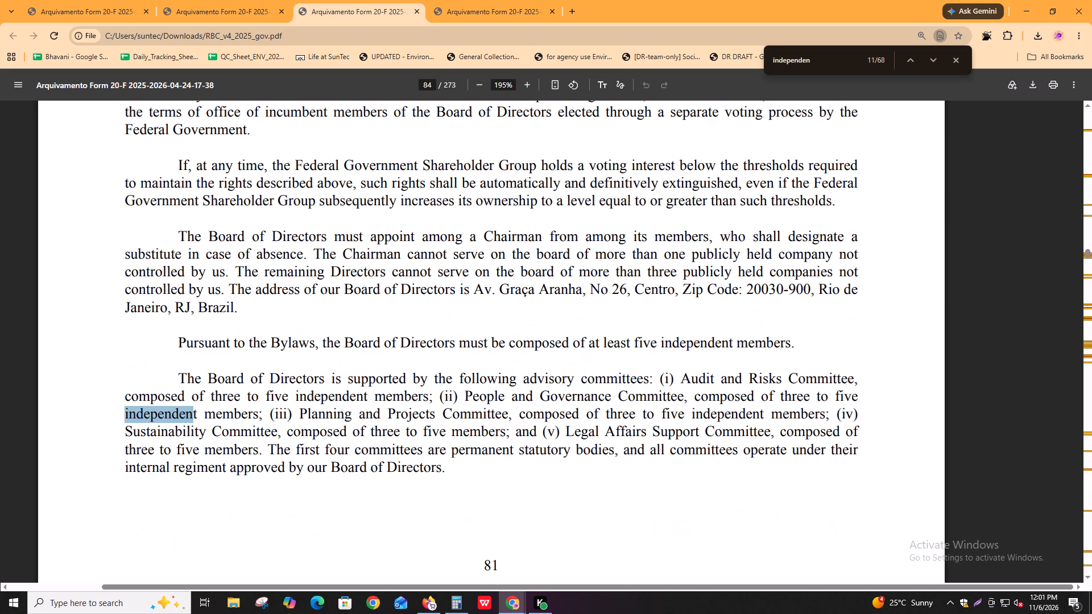
key(Return)
key(Return)
key(Return)
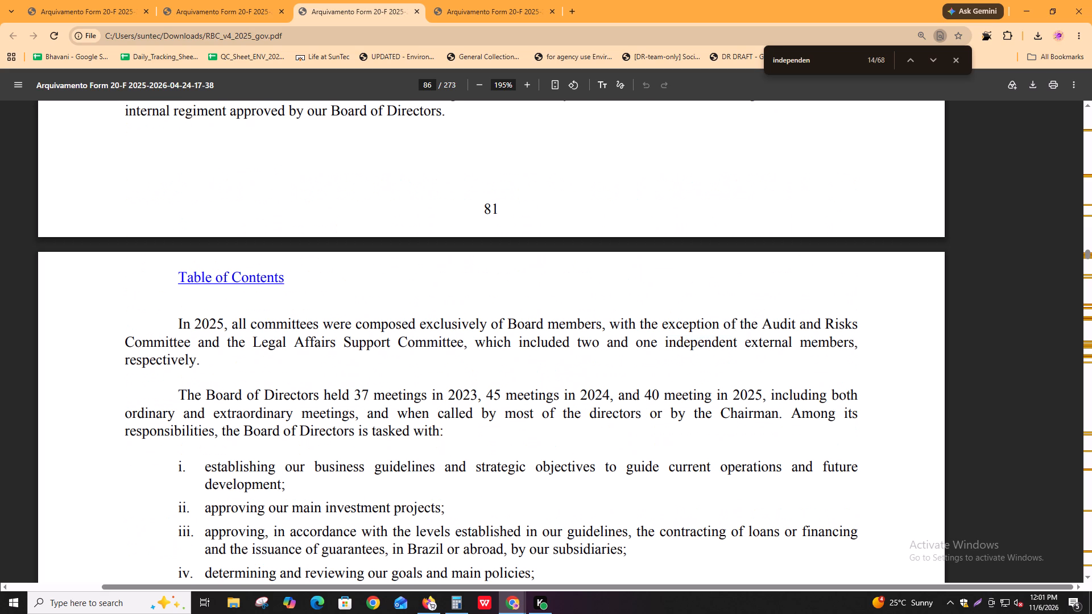
key(Return)
key(shift+Return)
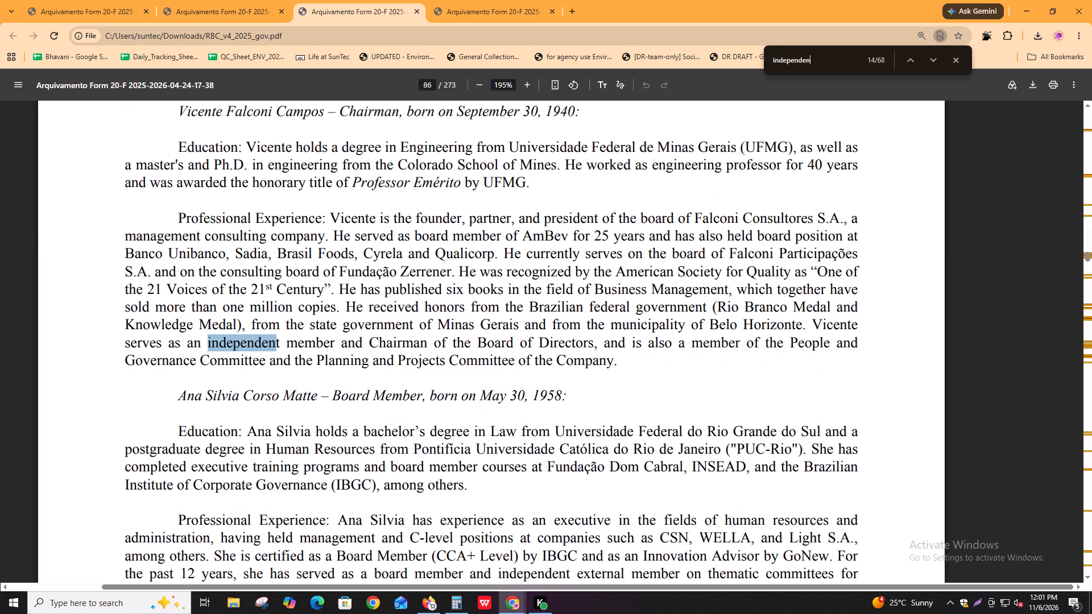
Examine the board member list and the first directors' biographies on PDF page 86 for independence status and committee roles.
scroll(366, 408, up, 13)
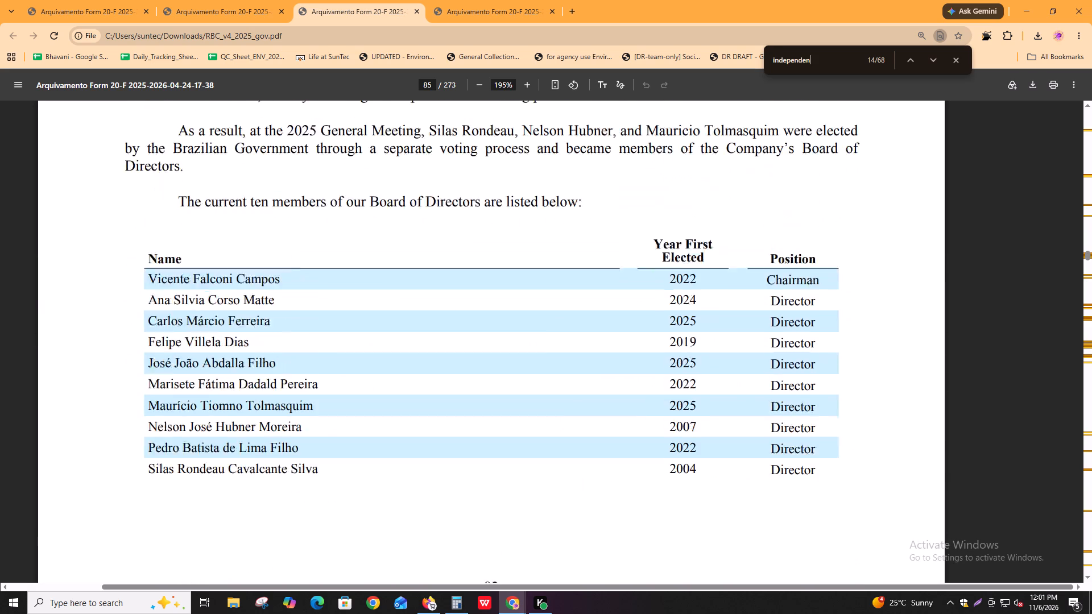
scroll(407, 433, down, 3)
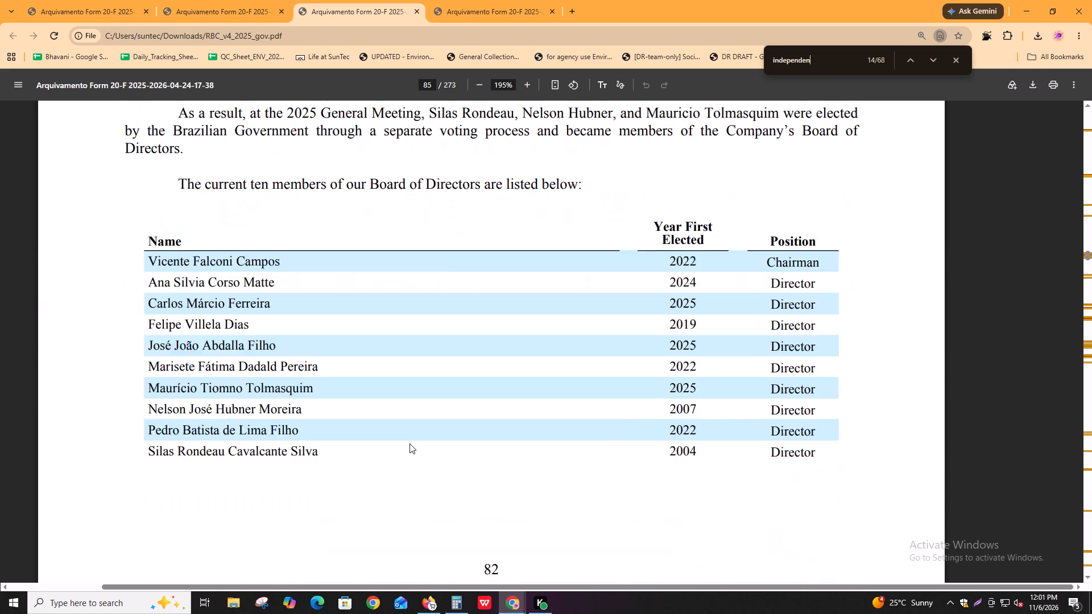
scroll(409, 445, down, 15)
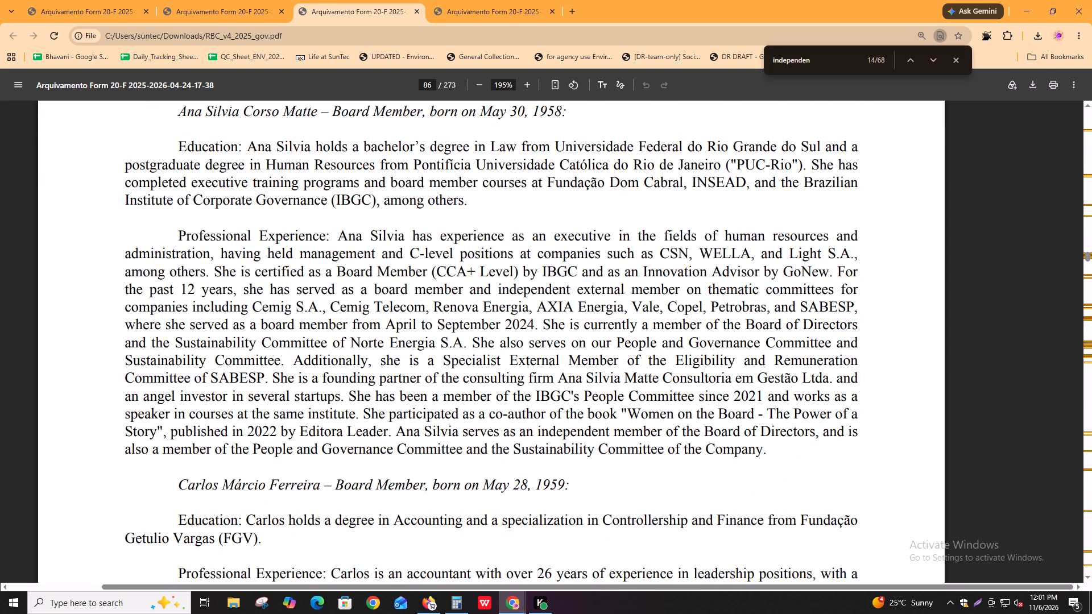
scroll(385, 465, down, 4)
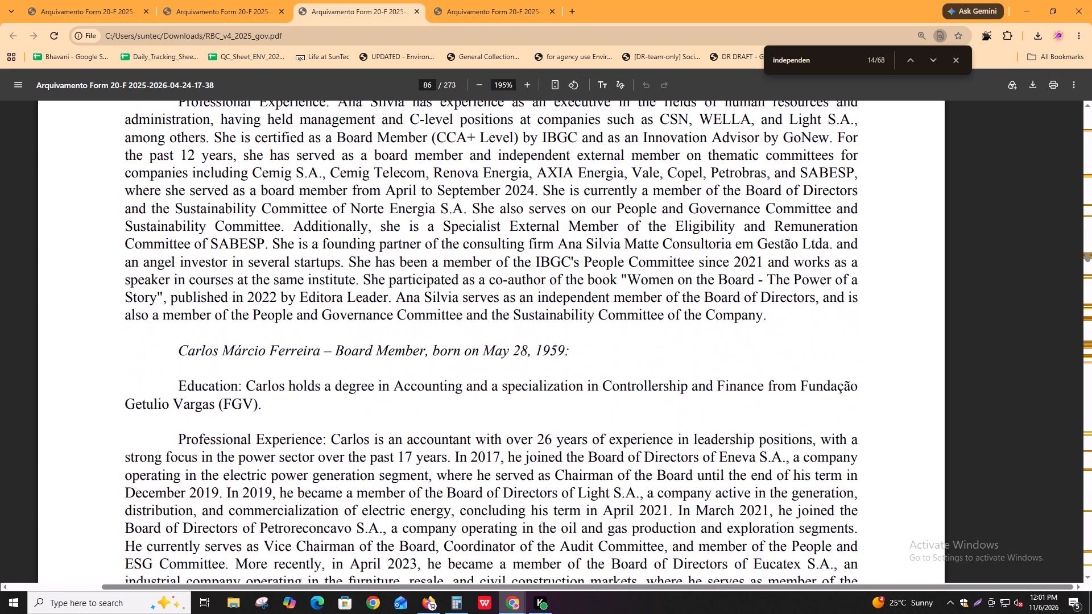
scroll(391, 459, down, 1)
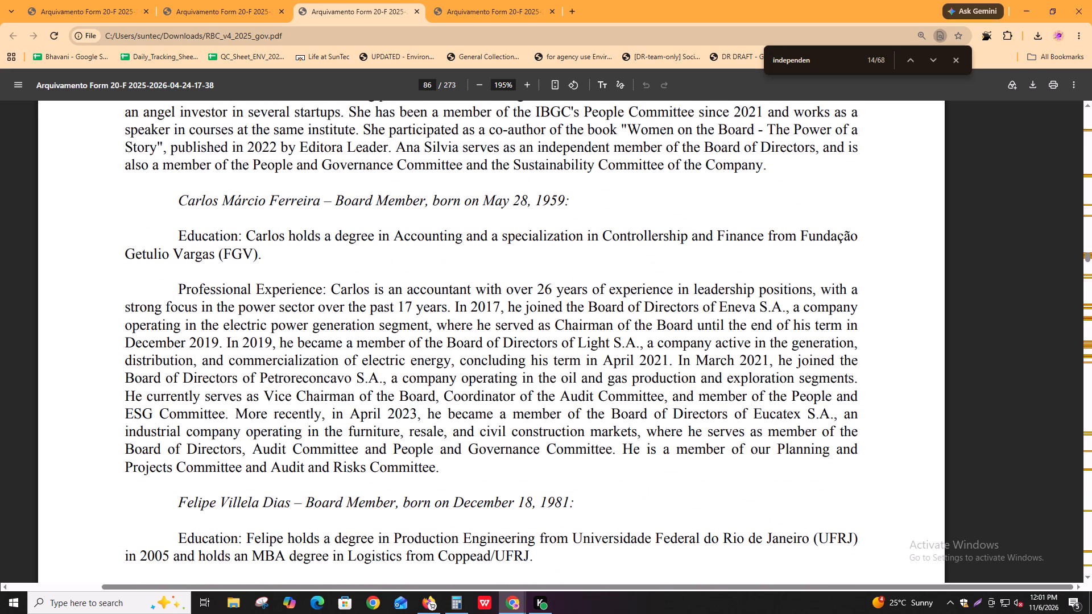
drag(544, 443, 656, 443)
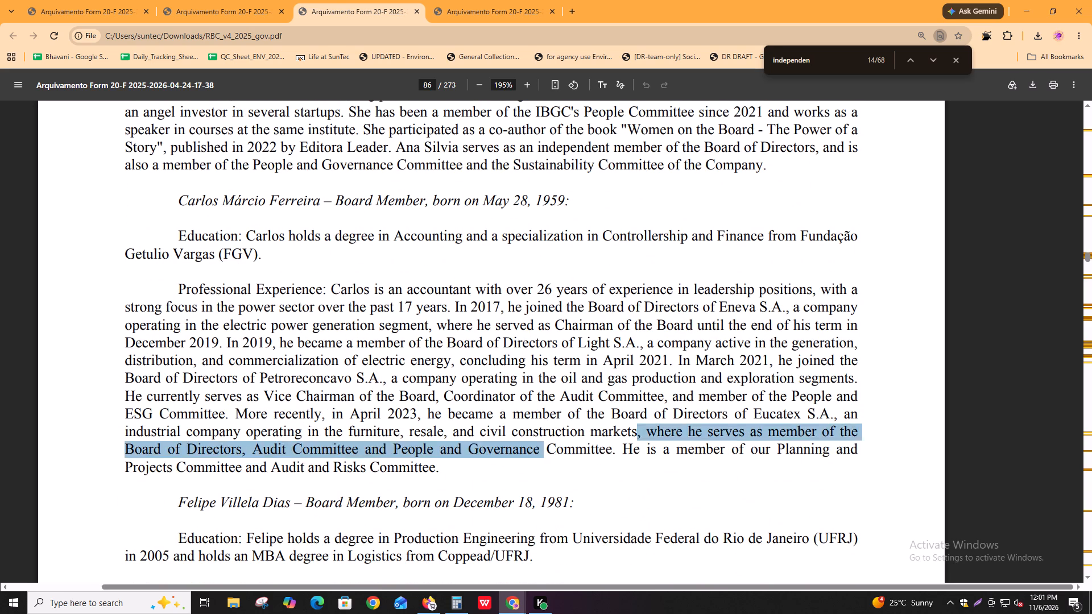
drag(656, 443, 758, 443)
click(758, 443)
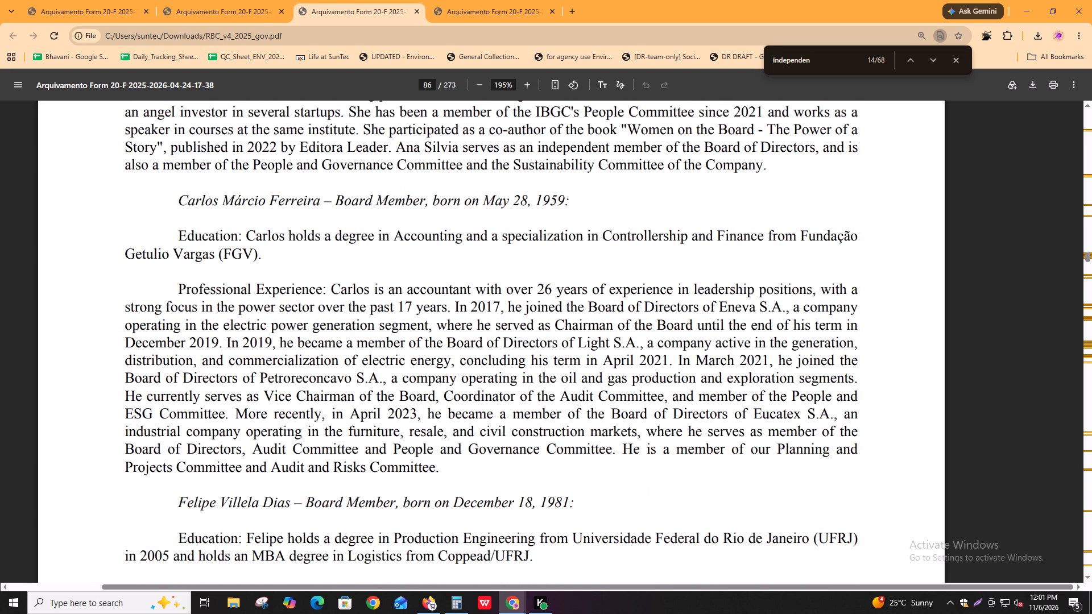
Examine the first two directors' professional experience on PDF page 87, highlighting past board positions and checking independence and committee wording.
scroll(342, 437, down, 3)
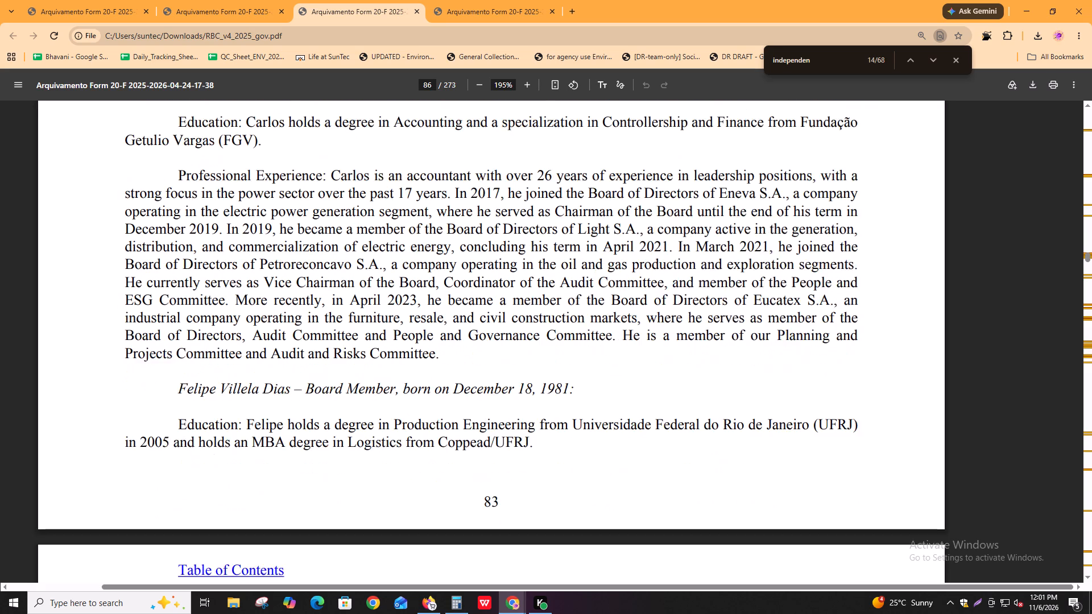
scroll(342, 437, down, 7)
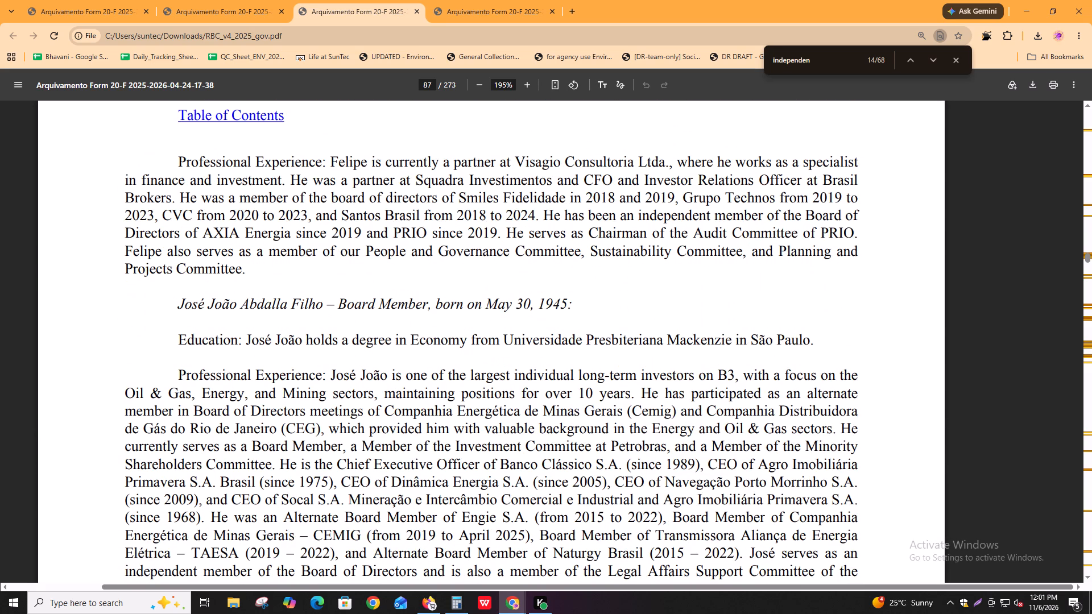
scroll(538, 335, down, 2)
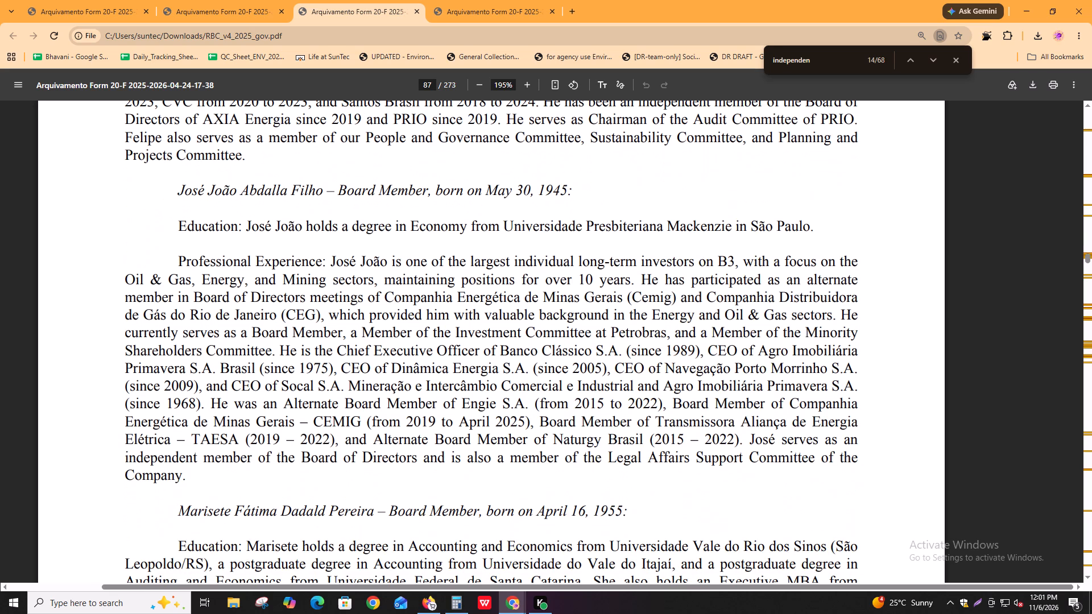
drag(423, 449, 656, 449)
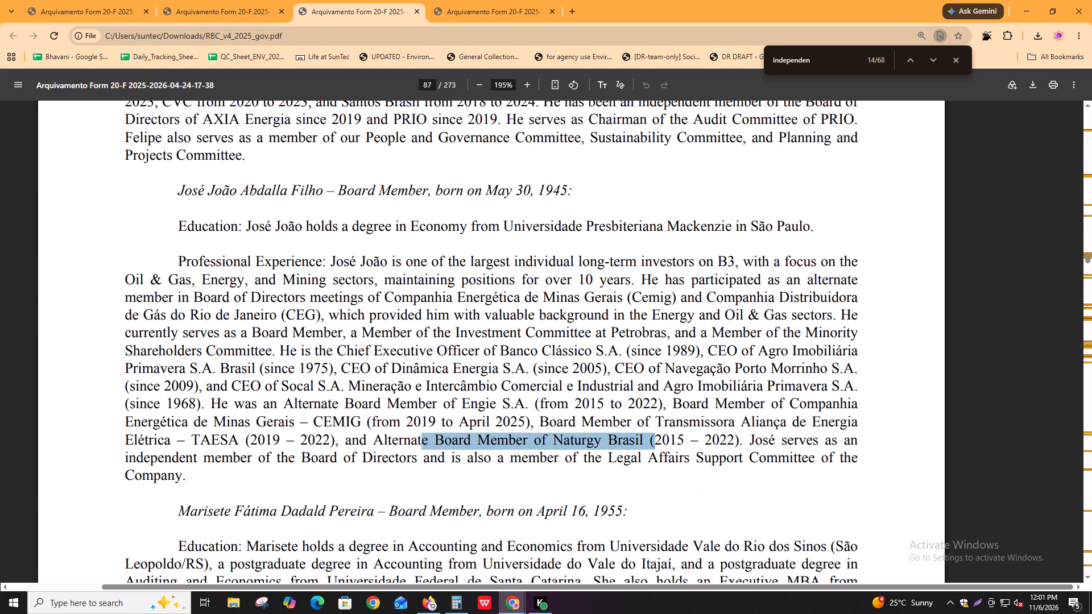
click(656, 449)
drag(666, 445, 714, 447)
click(714, 447)
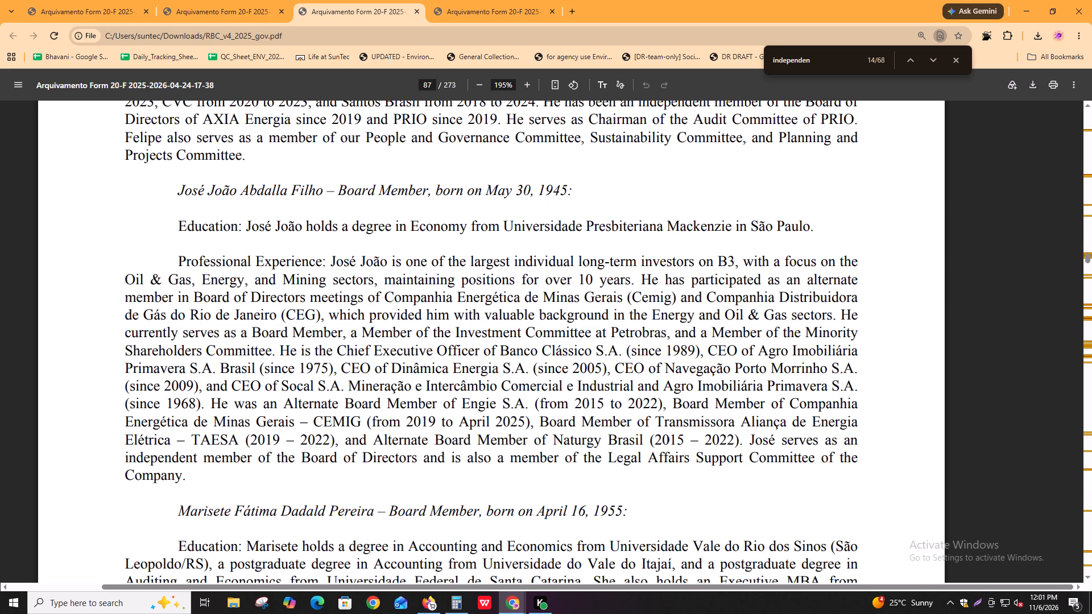
drag(354, 430, 398, 428)
key(alt+Tab)
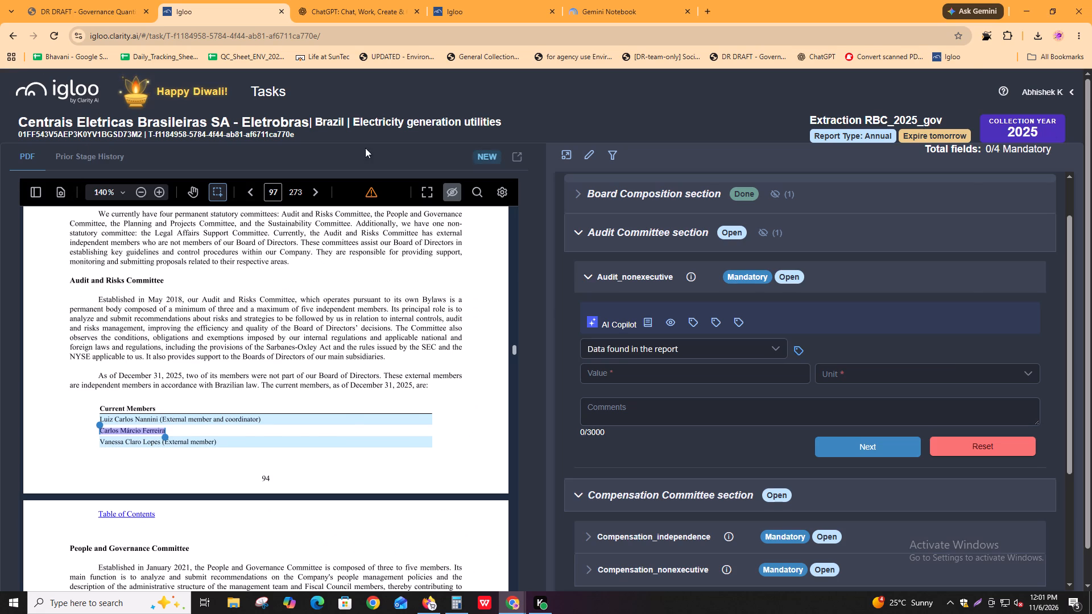
key(alt+Tab)
drag(372, 455, 780, 454)
click(780, 454)
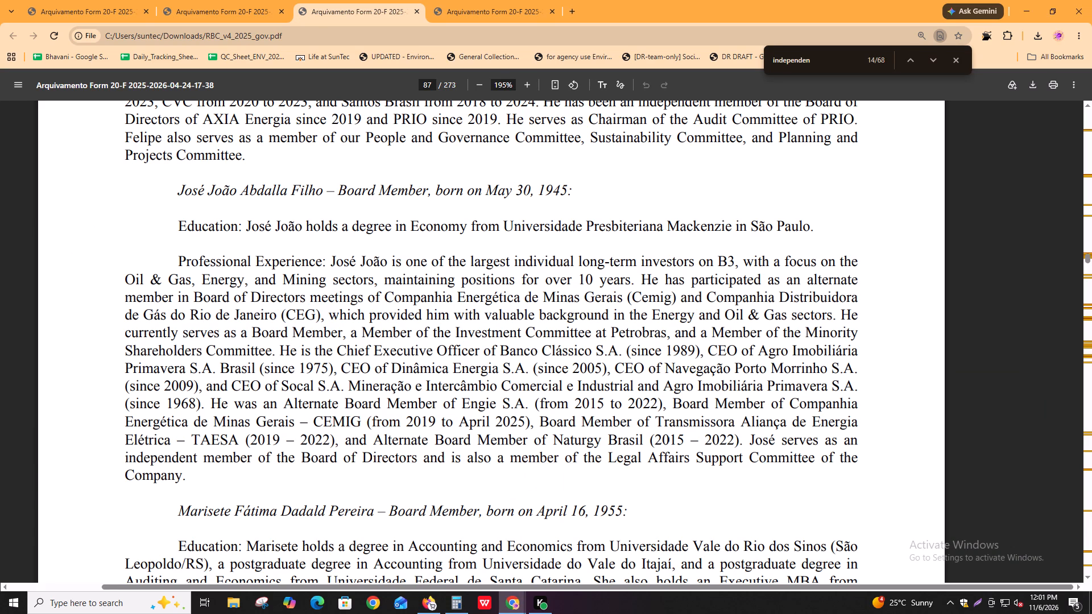
Examine the remaining directors' biographies on PDF pages 87 and 88 for independence wording and committee roles.
scroll(261, 462, down, 1)
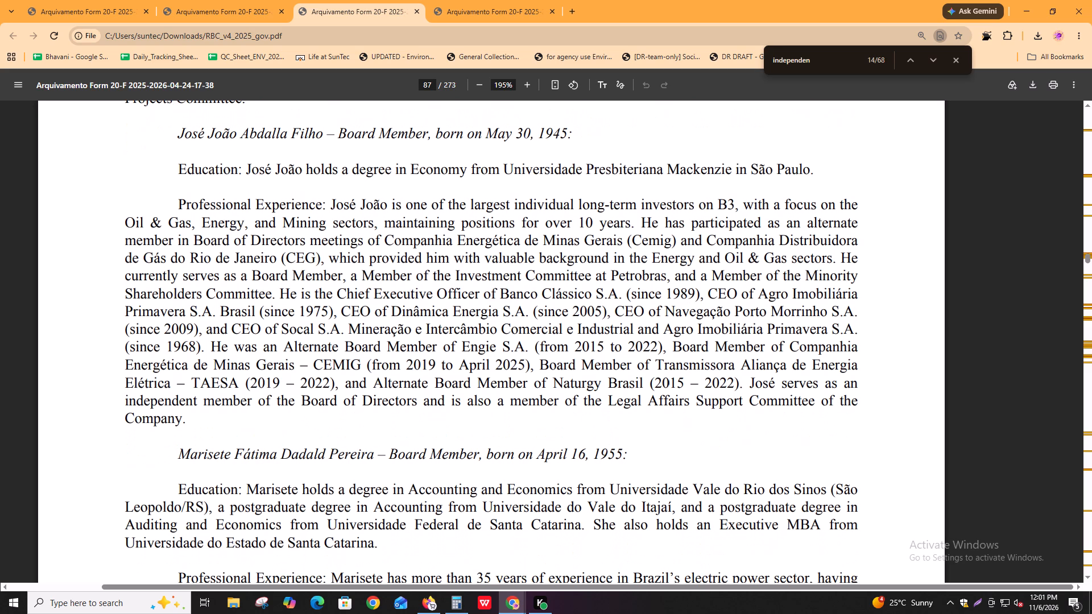
scroll(423, 423, down, 2)
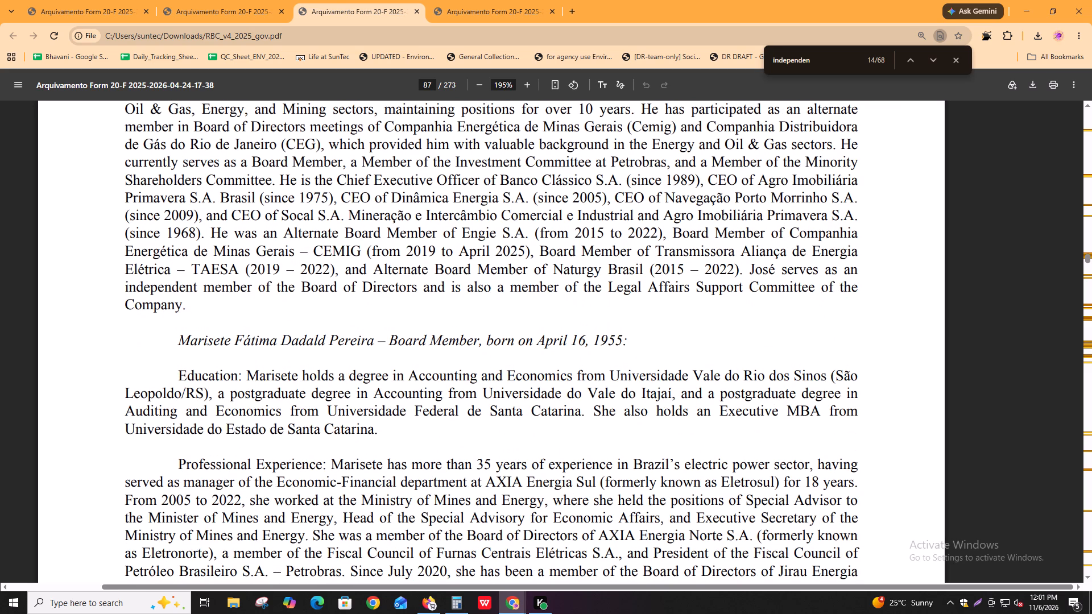
scroll(457, 492, down, 4)
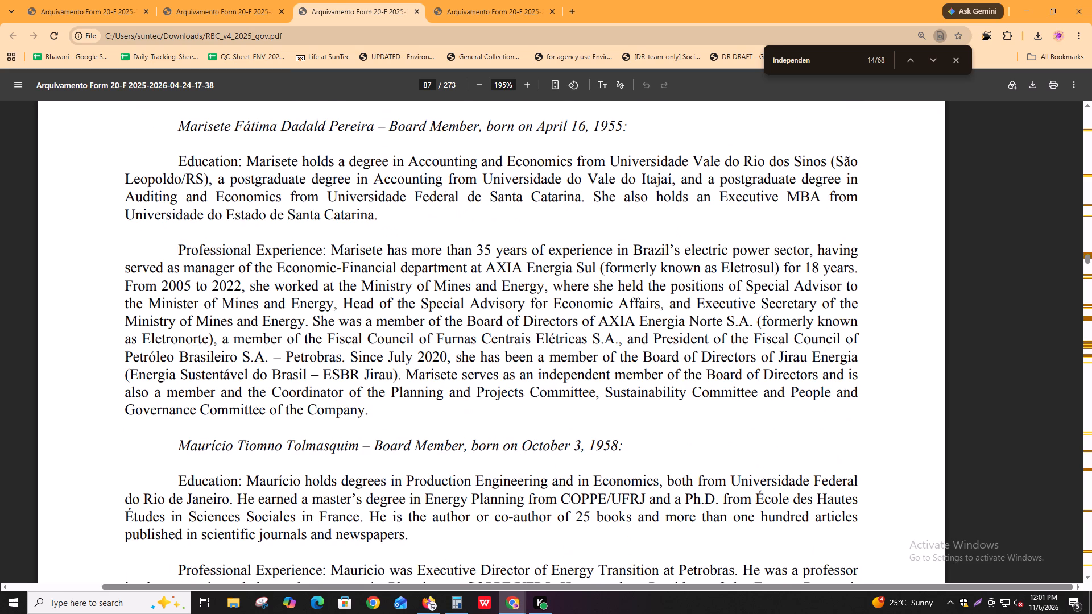
drag(534, 380, 767, 378)
click(767, 378)
scroll(581, 435, down, 1)
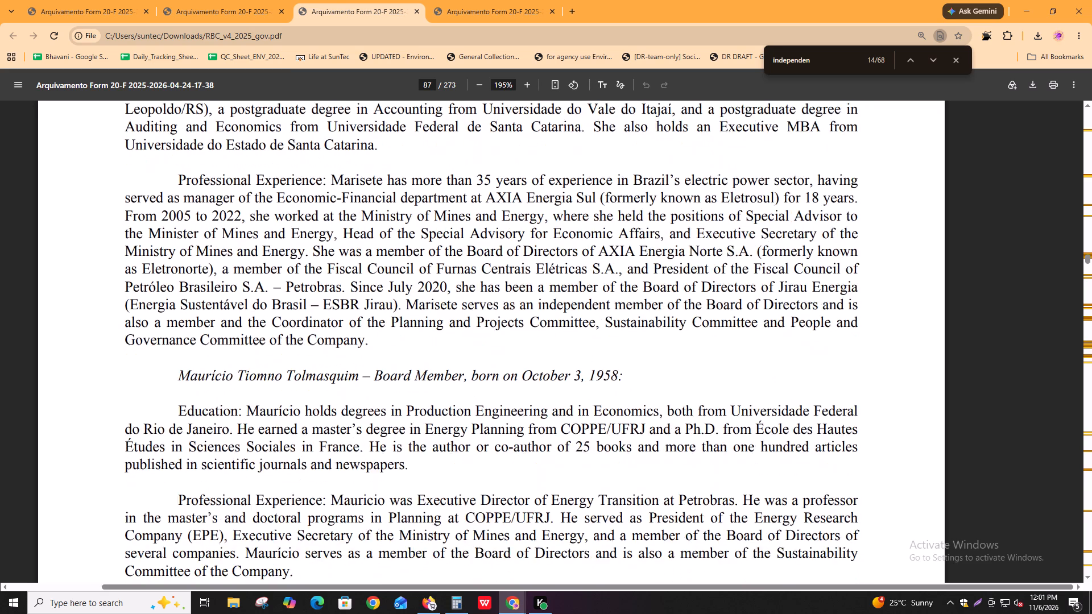
scroll(581, 435, down, 2)
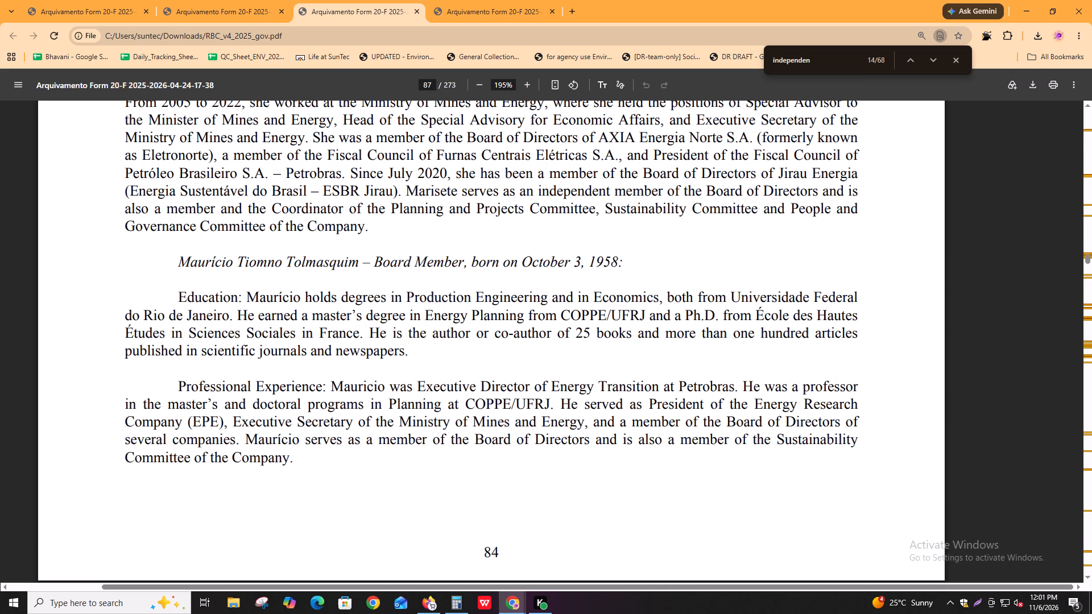
drag(403, 446, 694, 457)
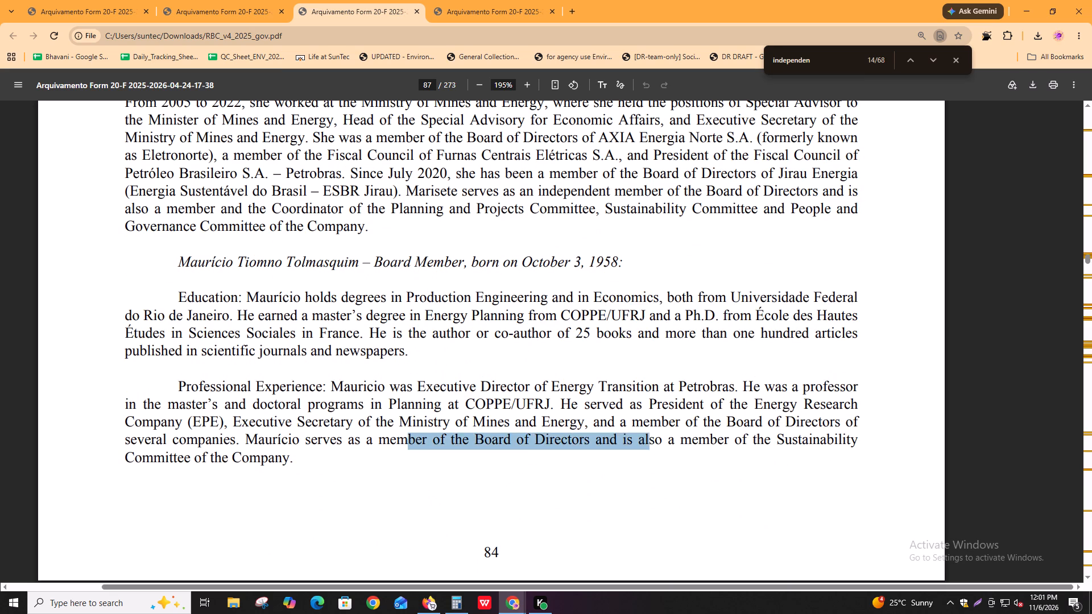
drag(694, 457, 729, 457)
click(729, 457)
scroll(729, 457, down, 9)
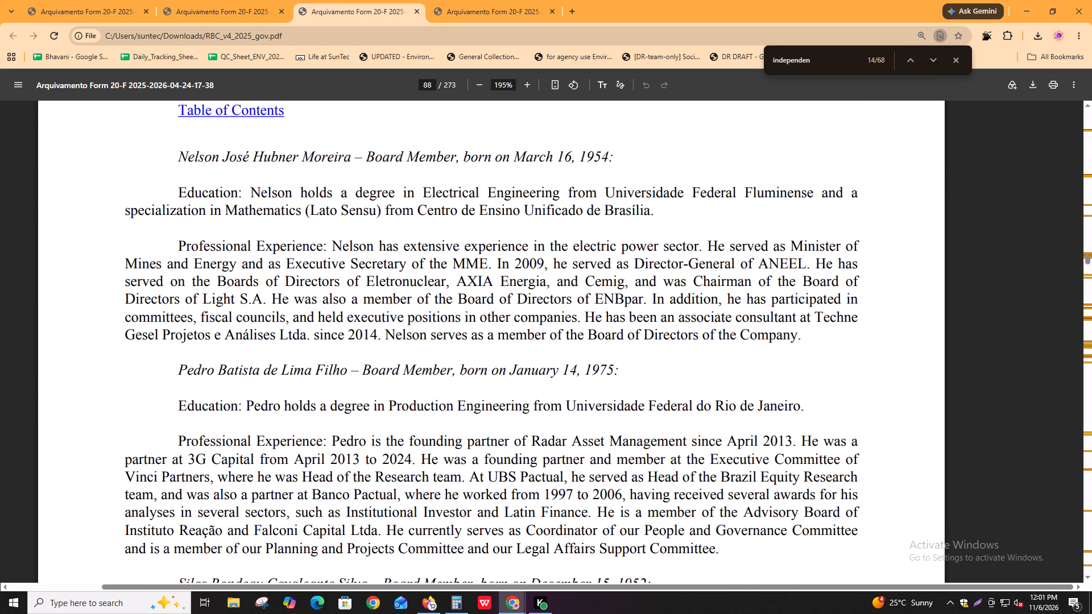
drag(412, 336, 733, 344)
click(733, 344)
scroll(595, 463, down, 4)
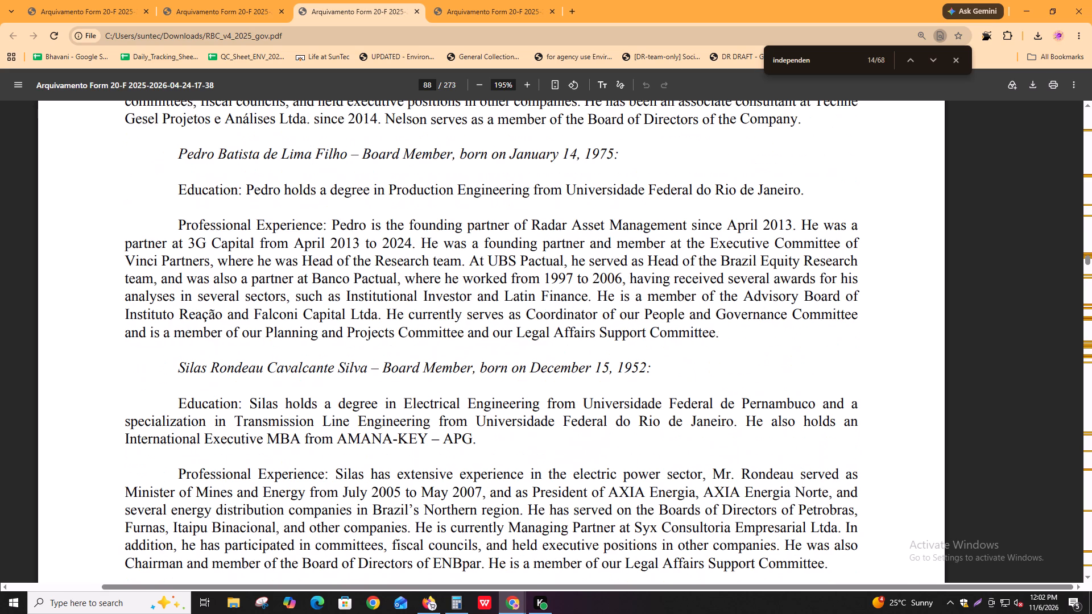
Continue through the "independen" matches in the Form 20-F from the director biographies to the Audit and Risks Committee section on PDF page 97.
key(ctrl+f)
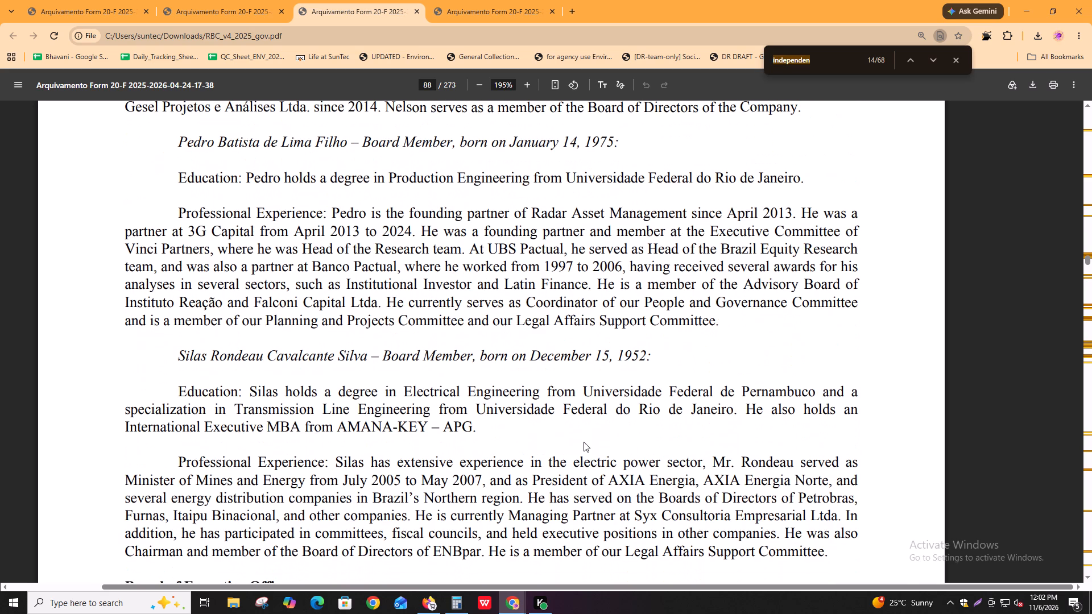
key(Return)
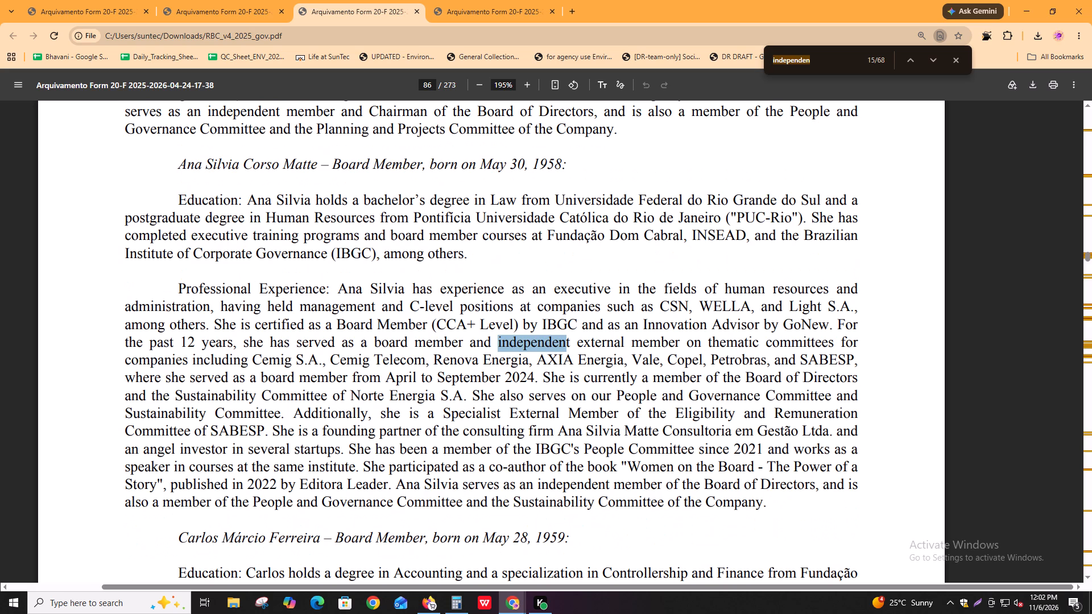
key(Return)
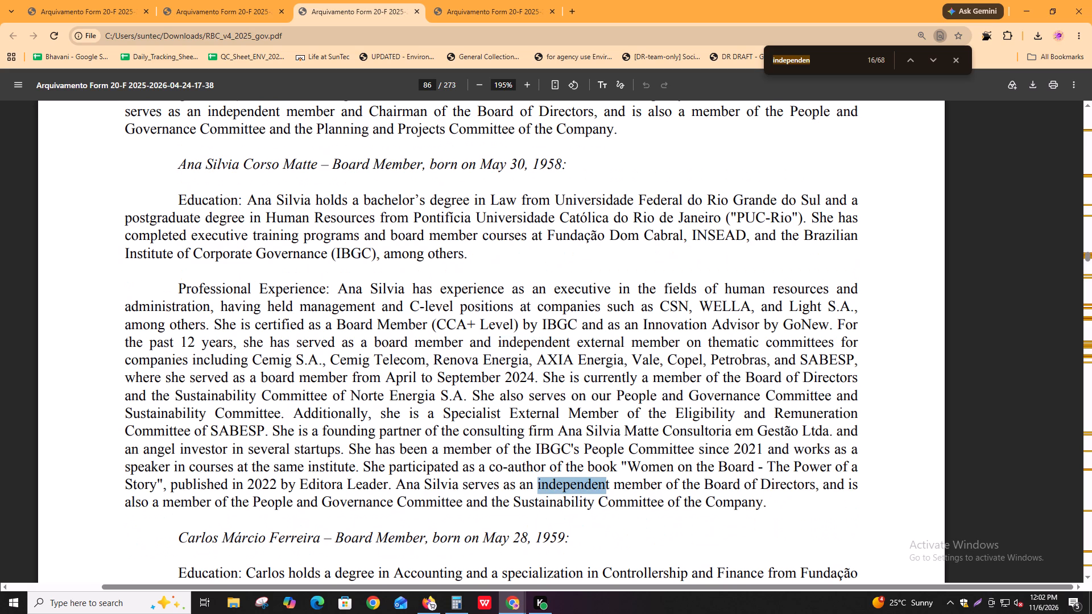
key(Return)
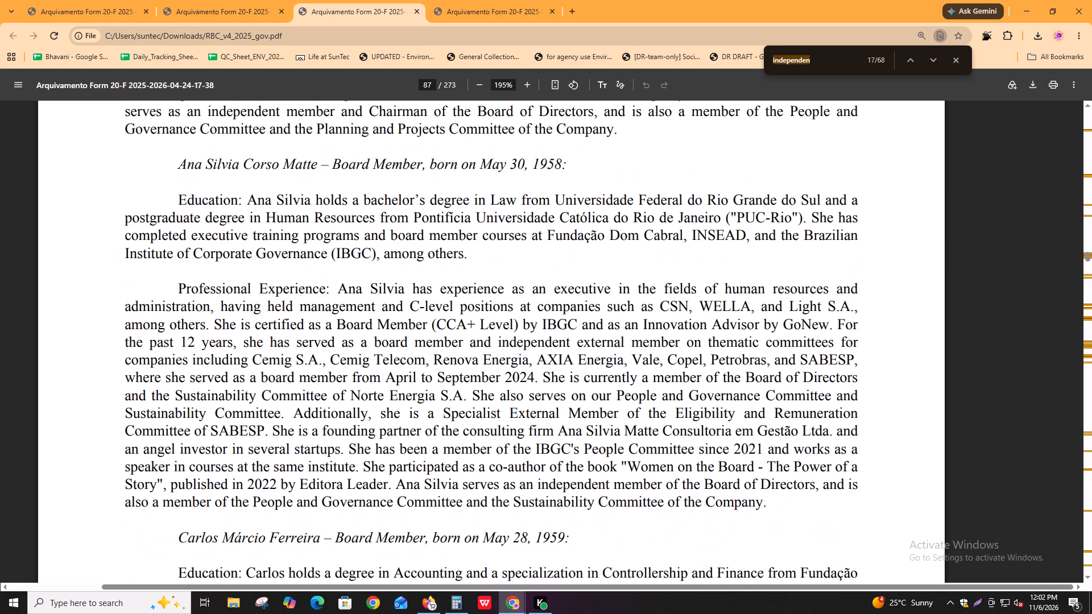
key(Return)
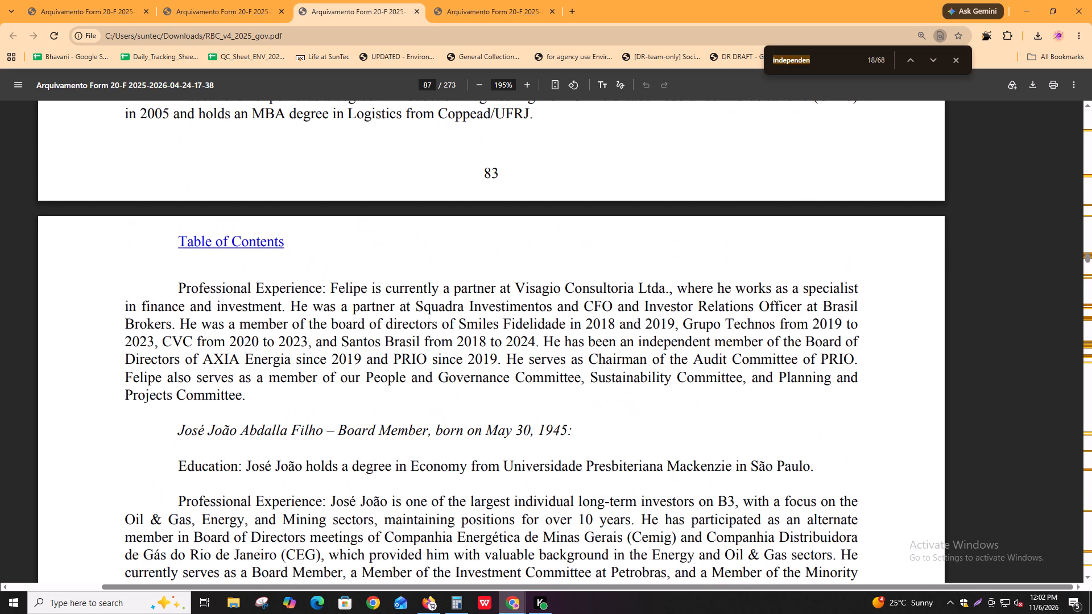
key(Return)
key(Return)
key(Return)
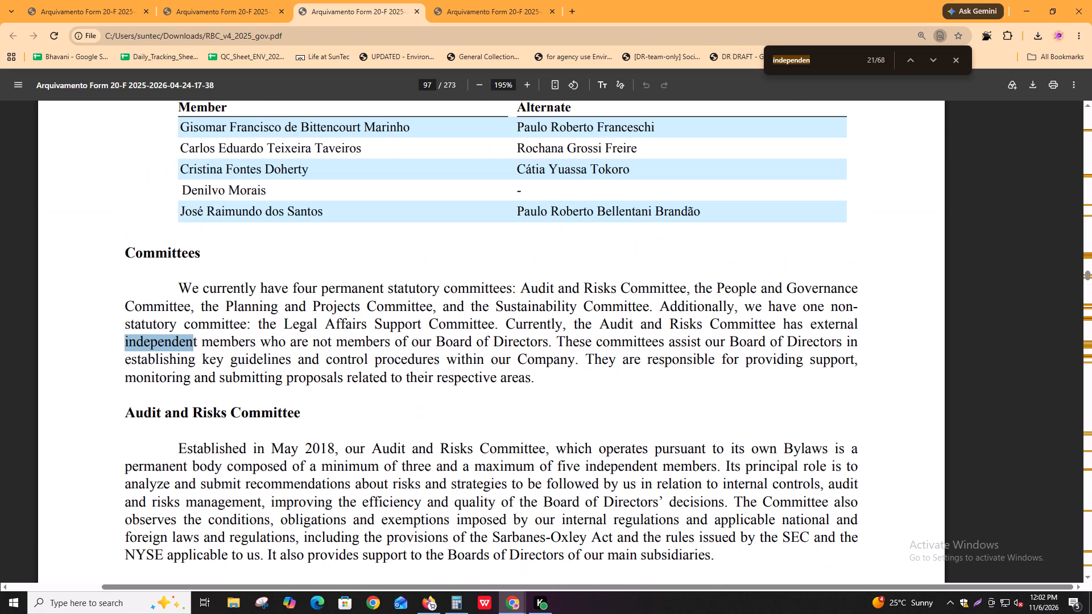
key(shift+Return)
scroll(475, 435, up, 2)
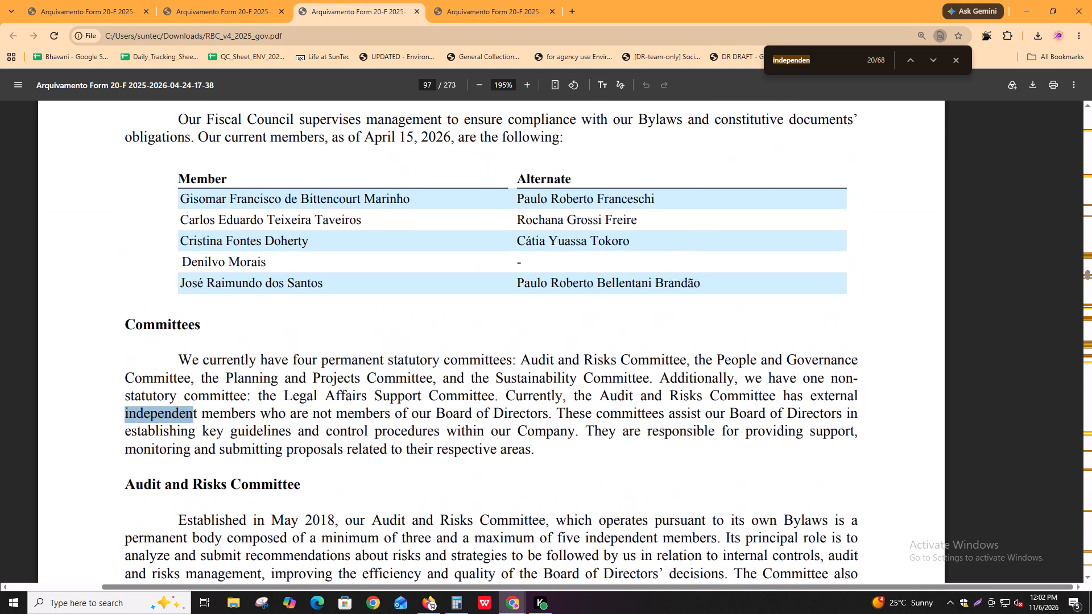
scroll(475, 434, up, 1)
key(Return)
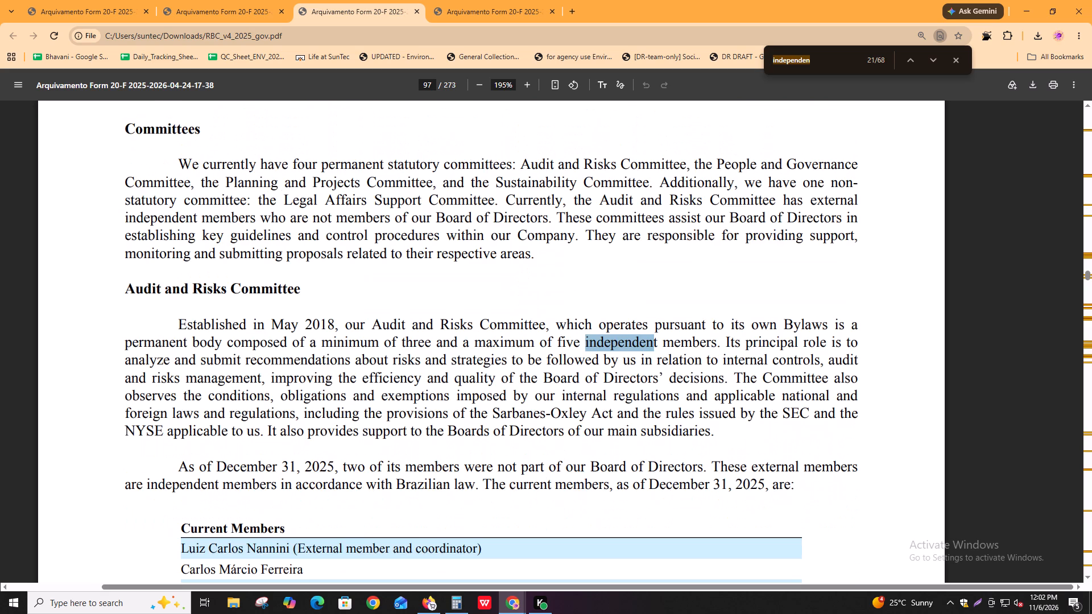
Check the open Audit_nonexecutive field in Igloo, and examine the Audit and Risks Committee's composition and role description in the Form 20-F.
key(alt+Tab)
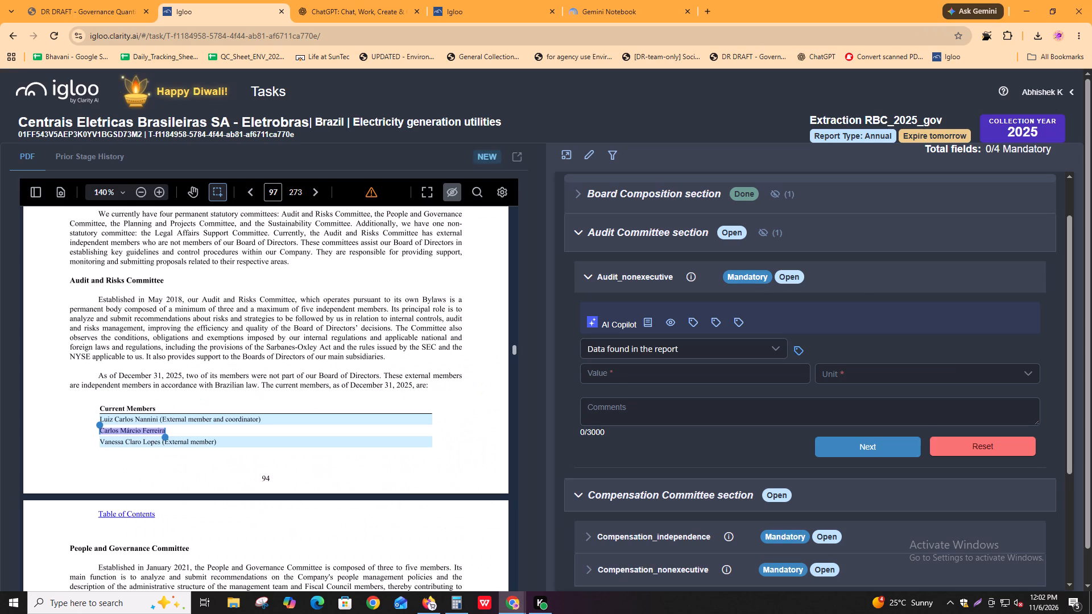
key(alt+Tab)
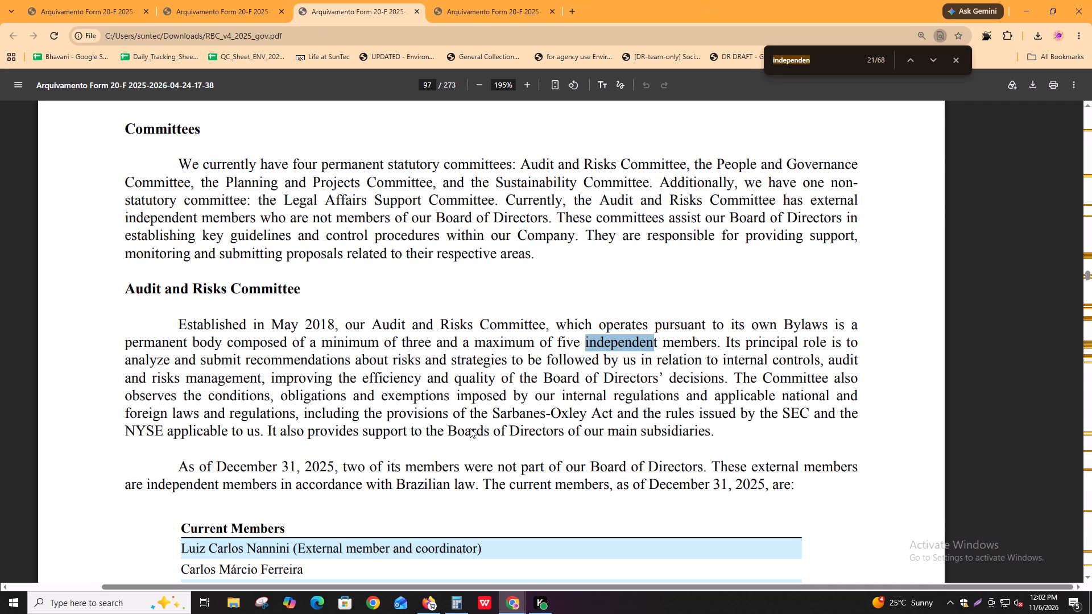
drag(481, 329, 858, 343)
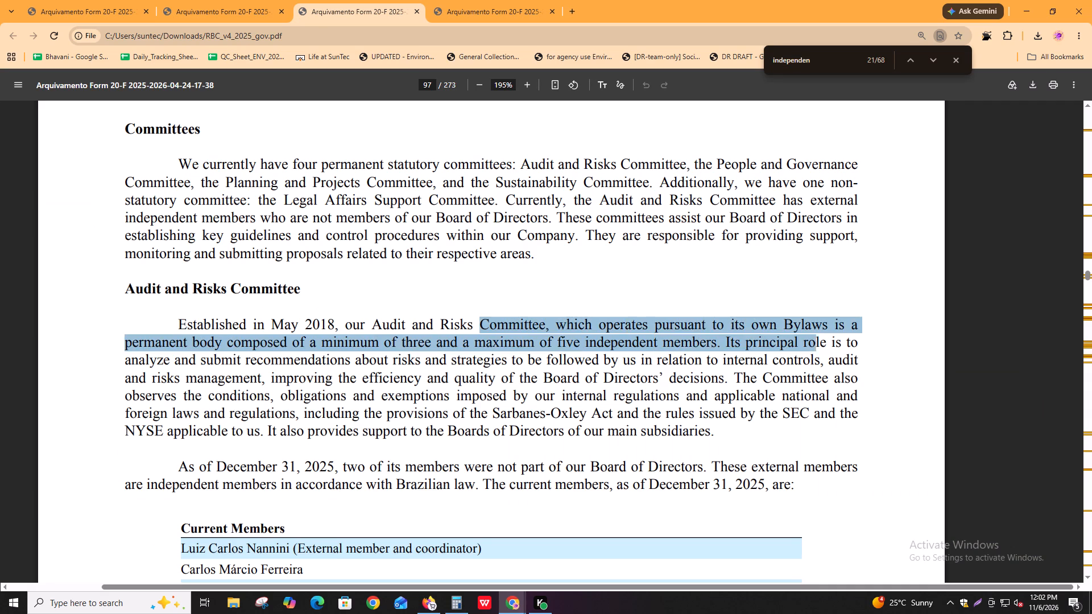
drag(858, 343, 870, 343)
click(870, 343)
drag(399, 332, 500, 348)
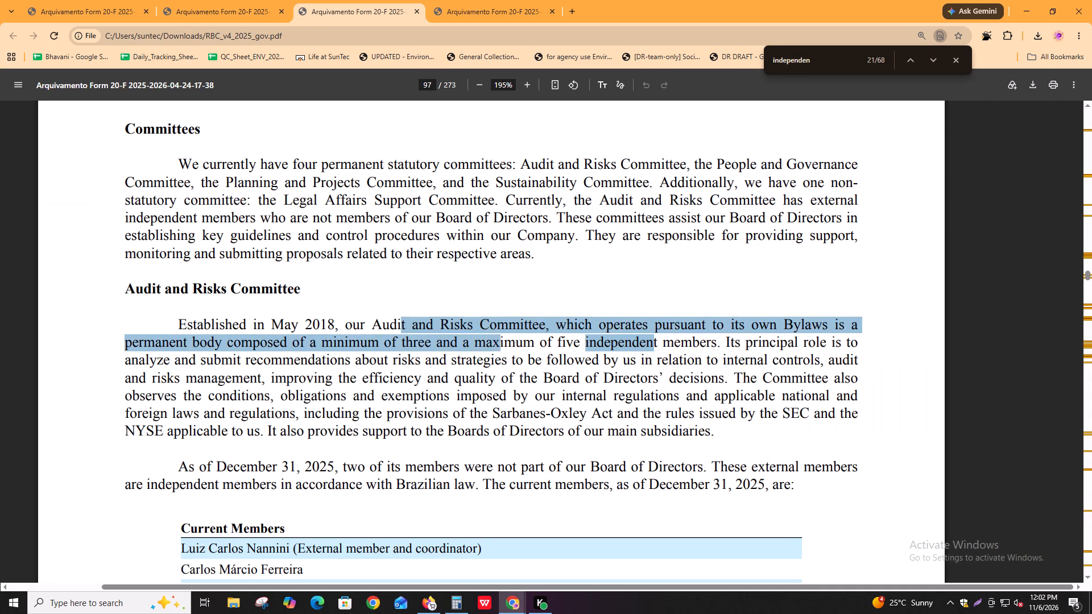
drag(500, 348, 713, 350)
click(713, 350)
drag(739, 349, 845, 349)
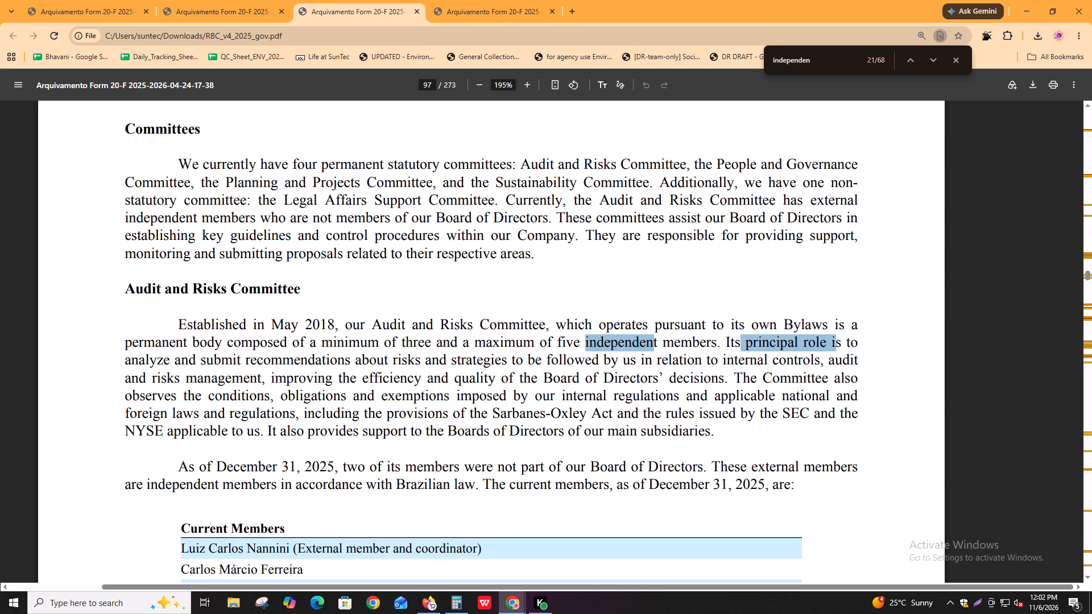
drag(845, 349, 865, 347)
click(865, 347)
drag(237, 366, 900, 356)
click(900, 356)
drag(179, 372, 838, 378)
click(838, 378)
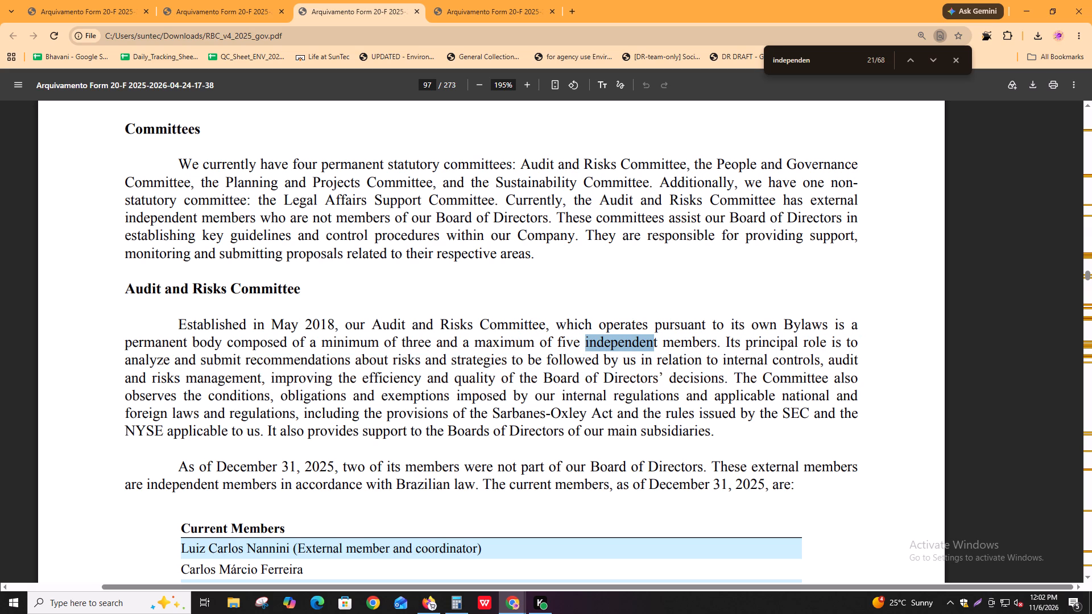
drag(575, 393, 917, 393)
click(917, 393)
drag(322, 420, 712, 420)
click(712, 420)
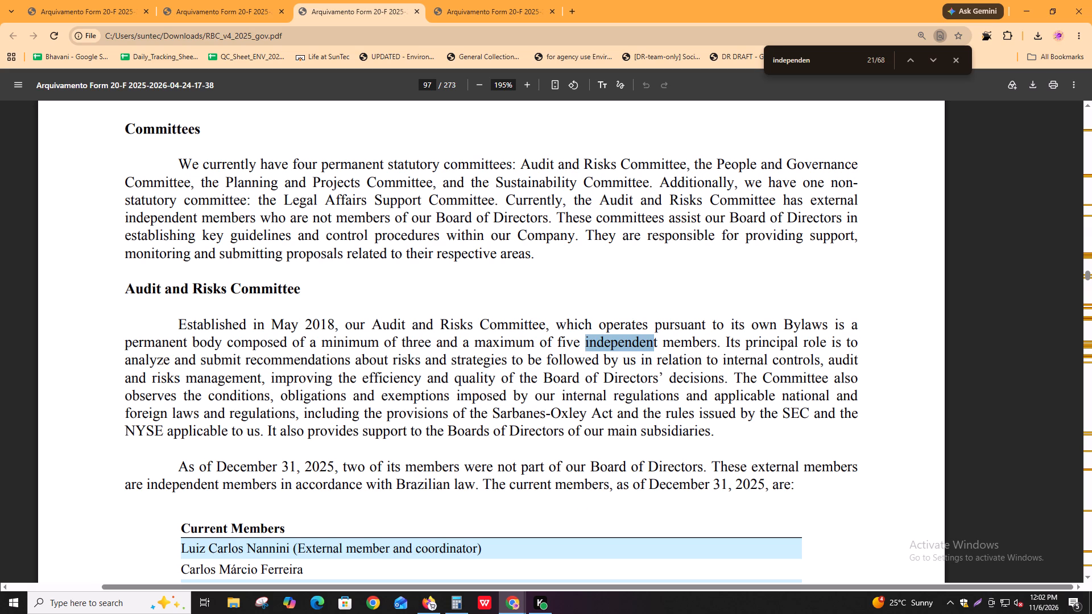
Examine the Audit and Risks Committee's external-member independence statement and member list, plus the People and Governance Committee section on PDF page 98.
scroll(426, 479, down, 1)
drag(469, 414, 763, 408)
drag(764, 408, 796, 406)
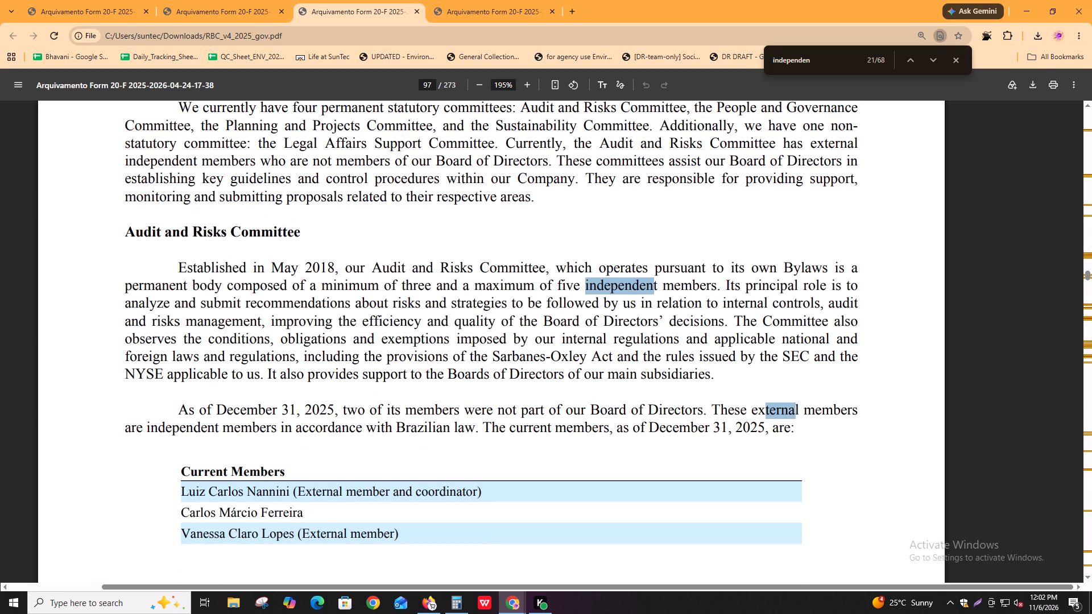
drag(164, 438, 725, 445)
click(726, 445)
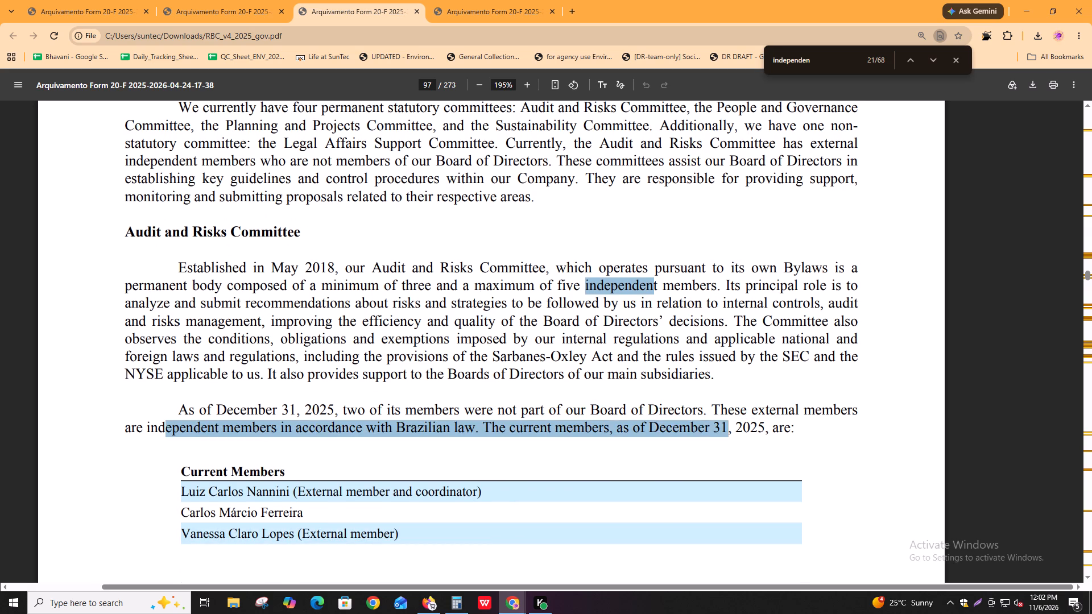
scroll(726, 445, down, 8)
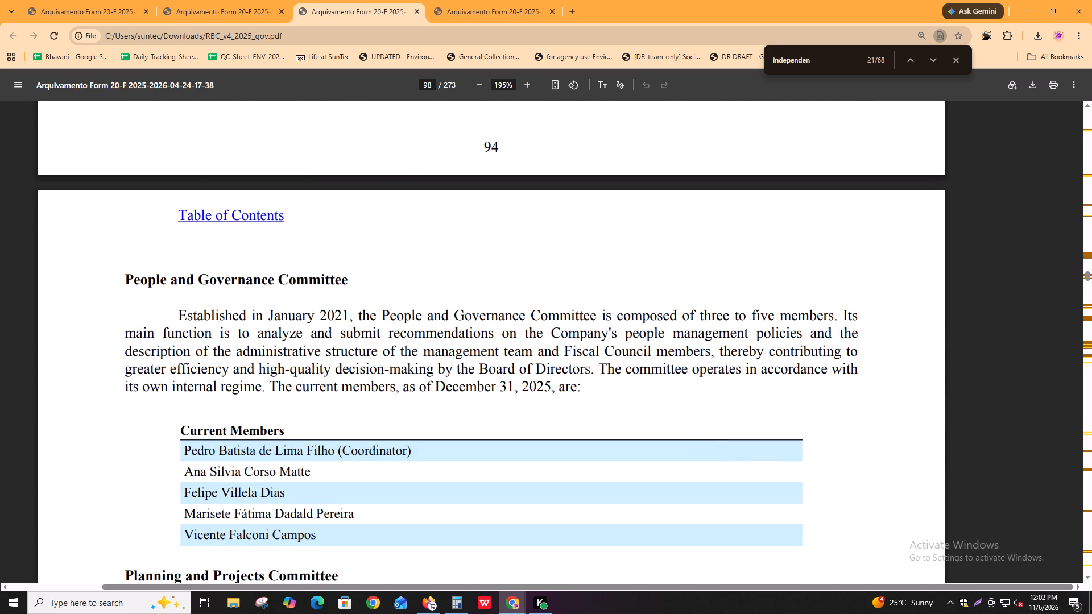
scroll(282, 459, down, 1)
scroll(282, 458, up, 2)
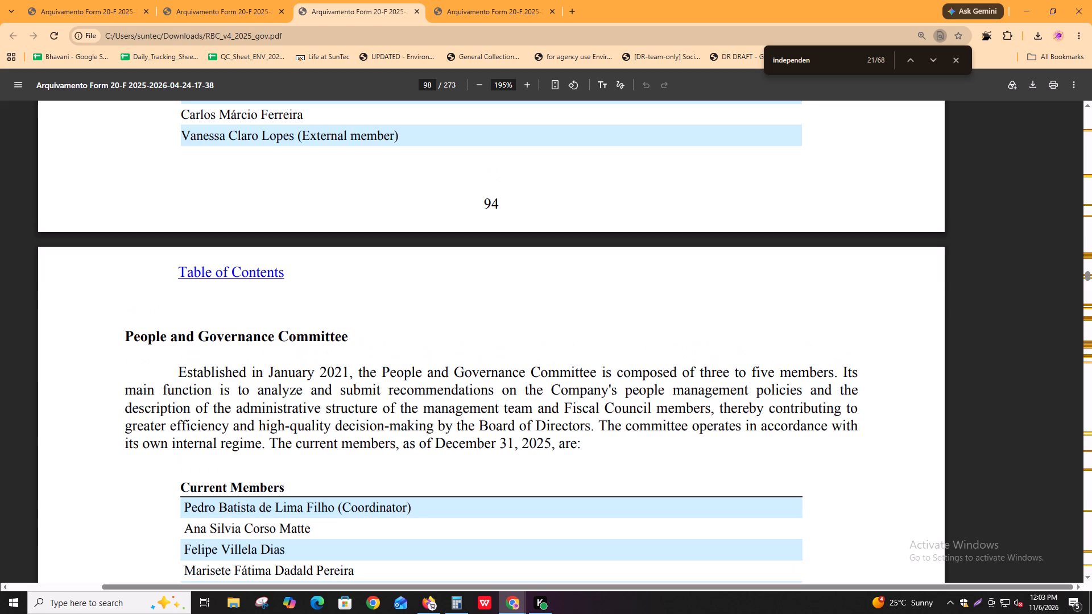
scroll(283, 457, up, 1)
Continue through the "independen" matches in the Form 20-F from the Audit and Risks Committee section to the NYSE governance comparison on PDF page 117.
key(ctrl+f)
key(Return)
key(Return)
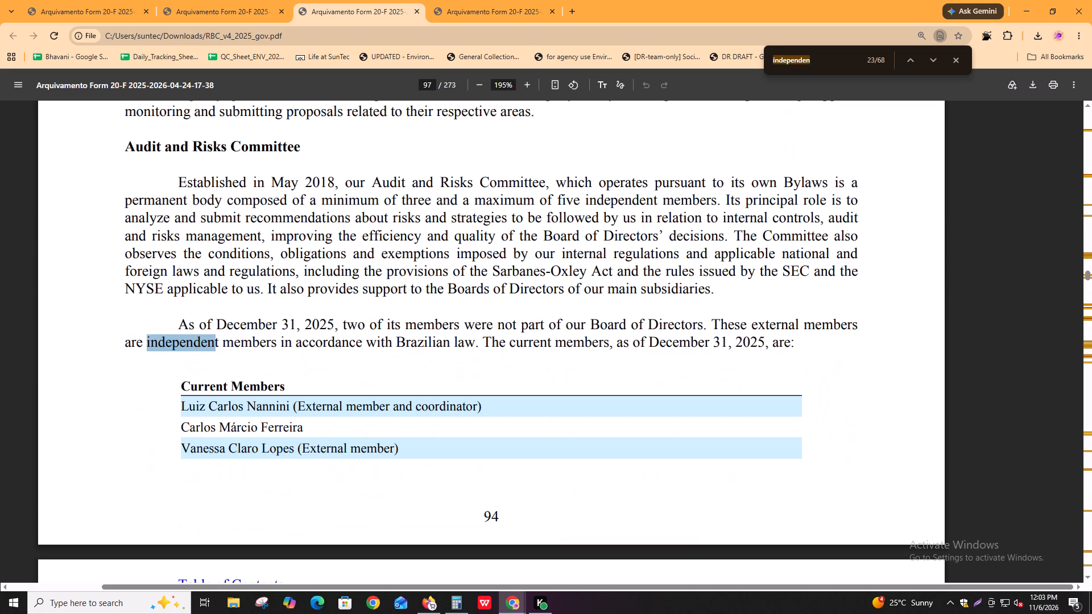
key(Return)
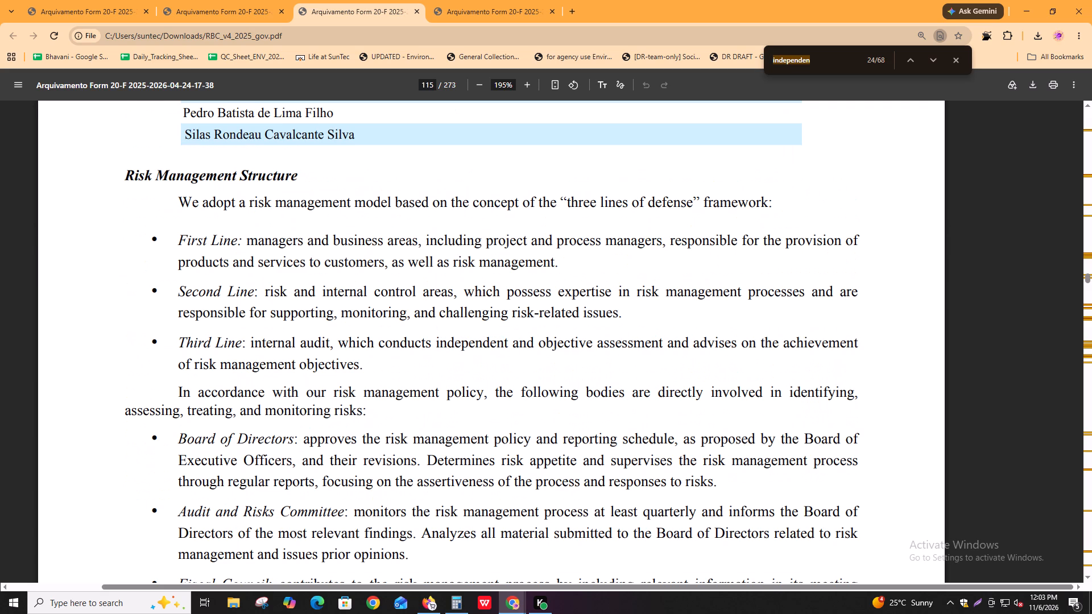
key(Return)
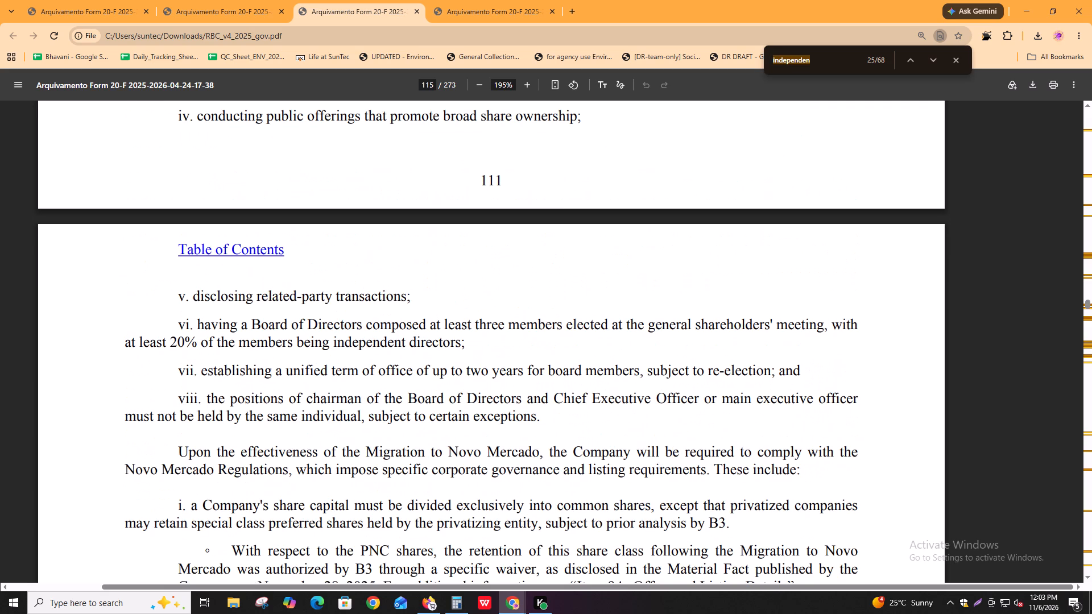
key(Return)
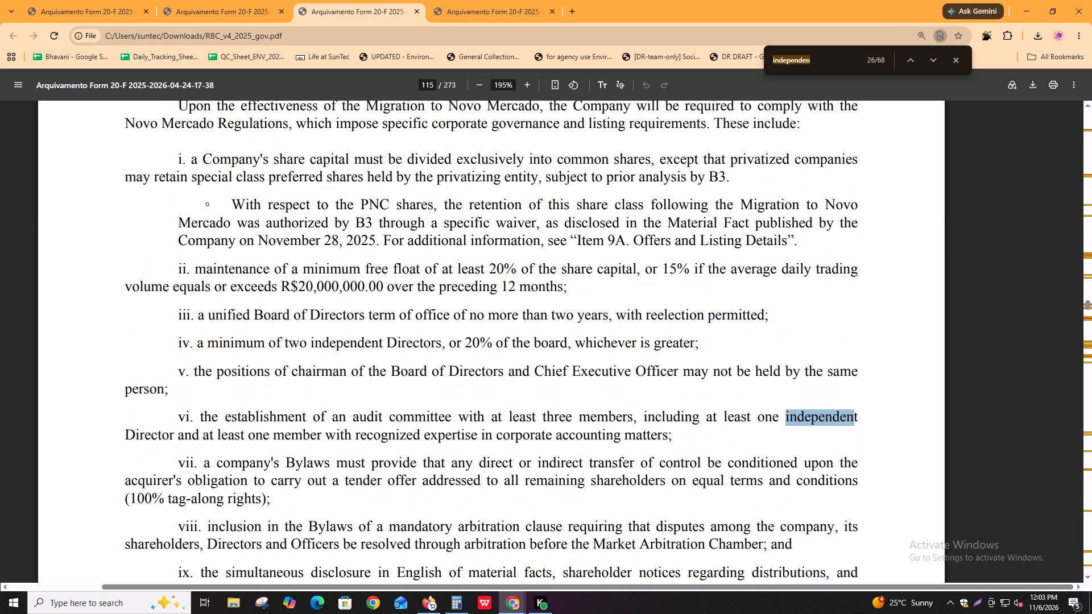
key(Return)
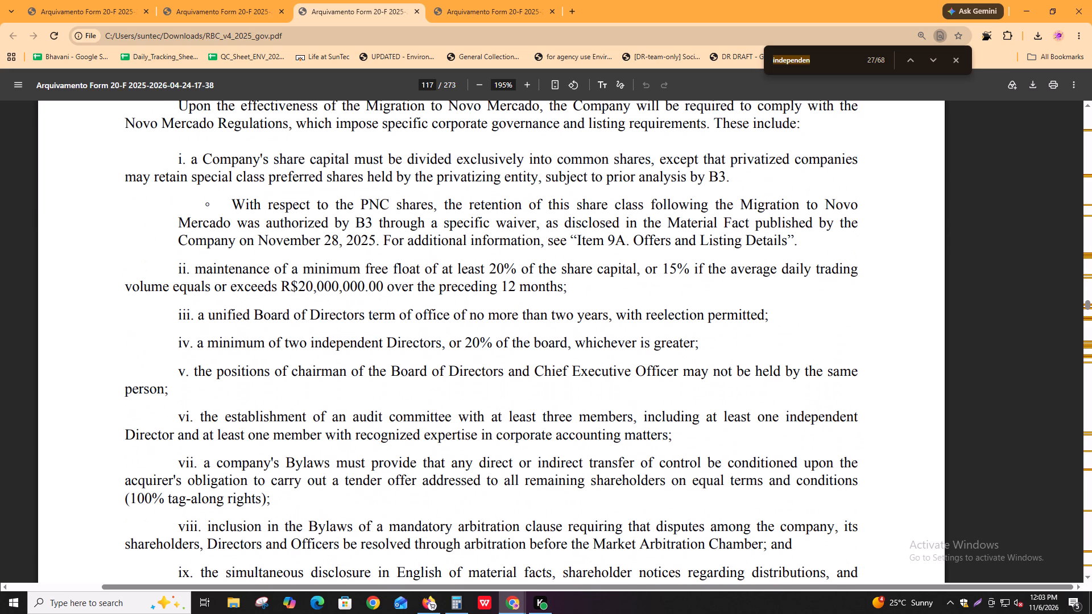
key(Return)
key(Return)
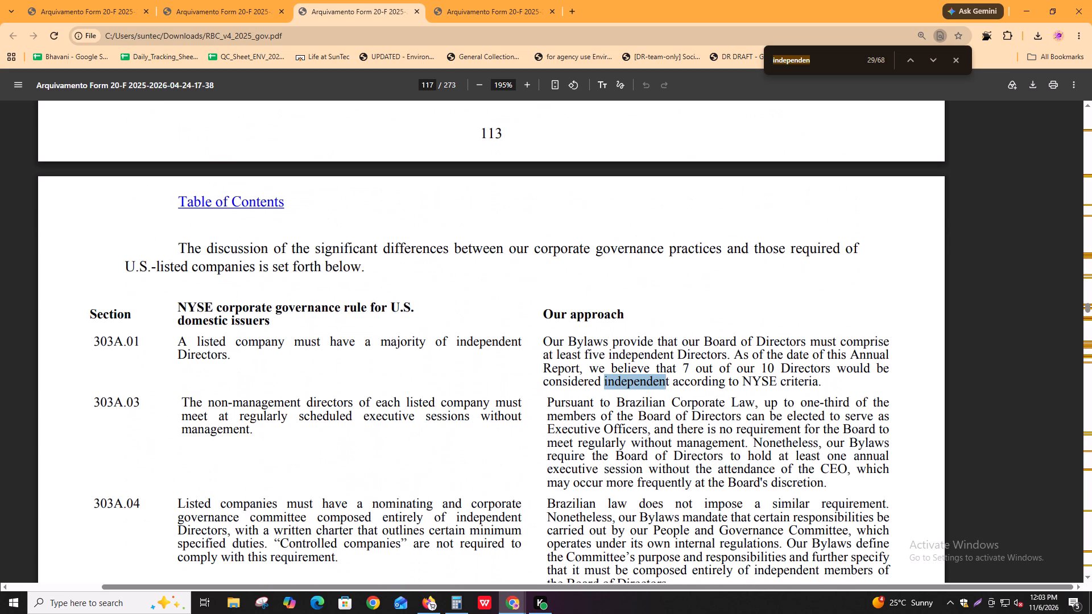
key(Return)
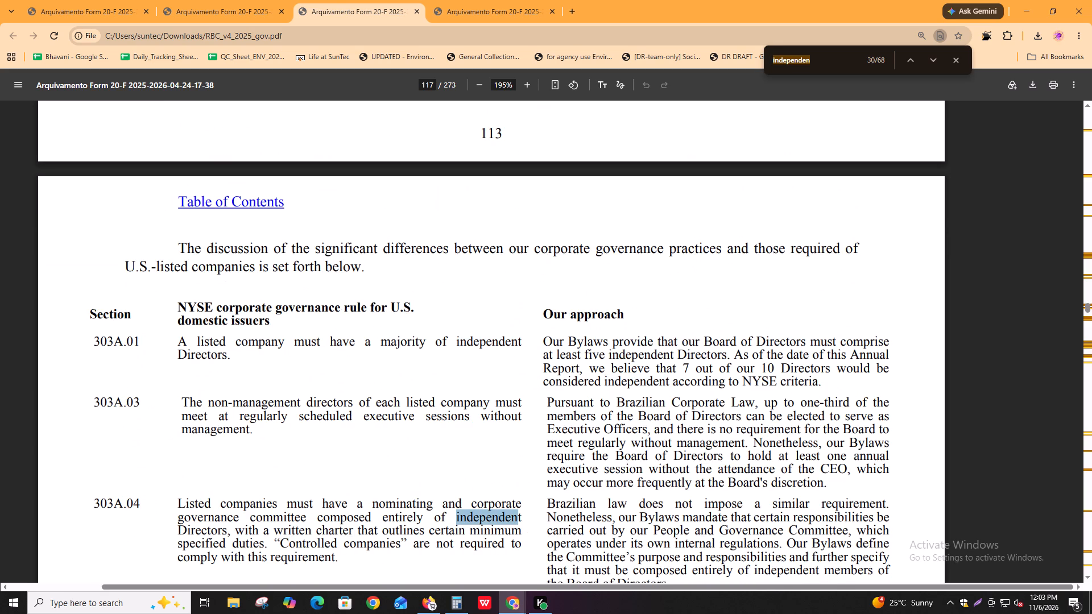
Continue through the "independen" matches from the NYSE comparison table to the Board of Directors section on PDF pages 122 and 123.
key(Return)
key(Return)
key(Return)
key(Return)
key(Return)
key(Return)
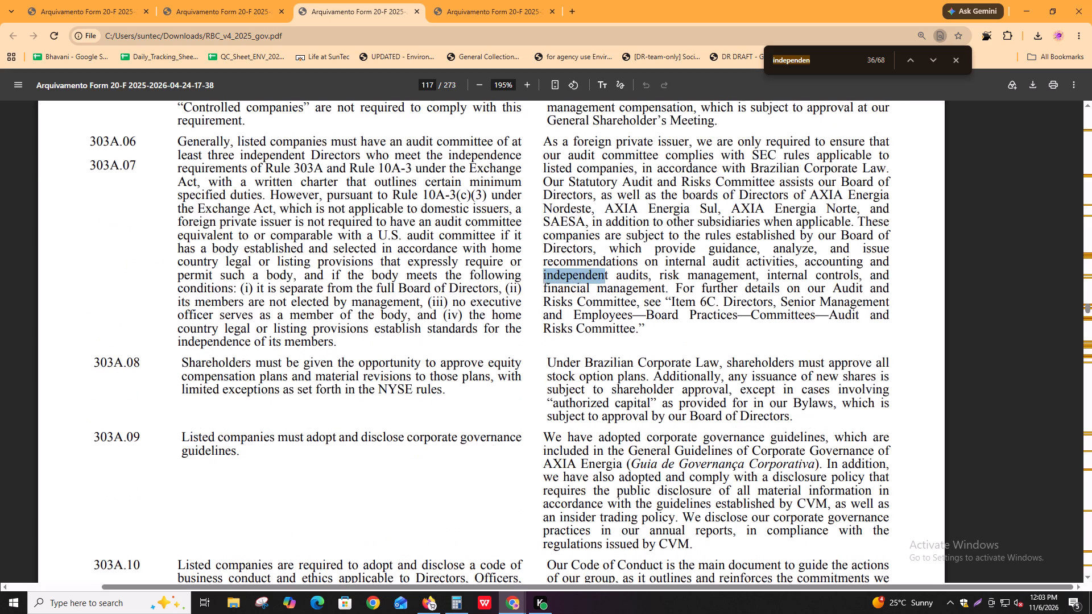
key(Return)
key(Return)
key(shift+Return)
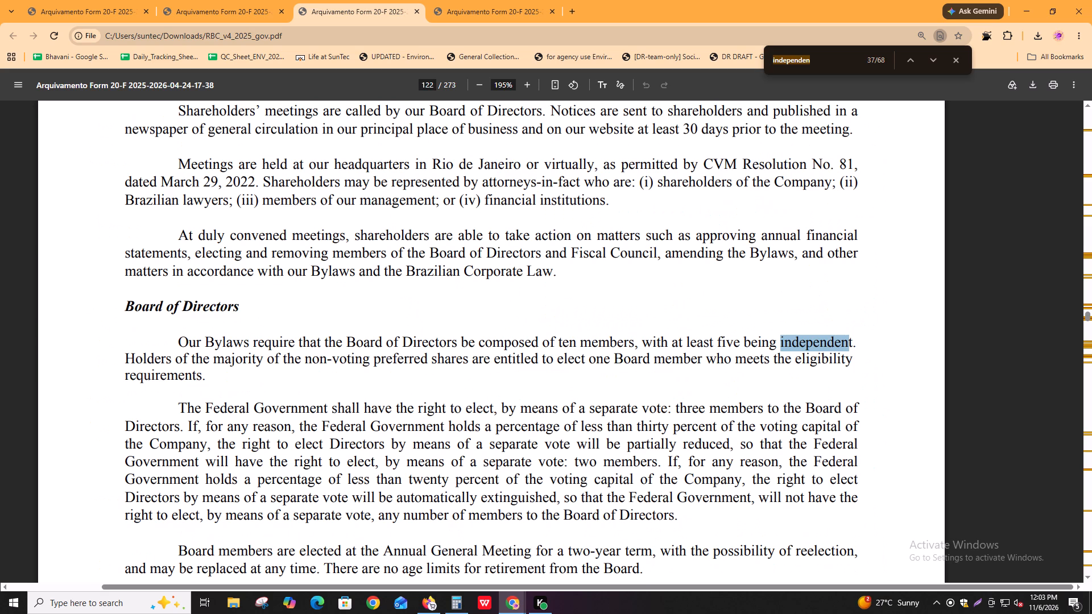
key(Return)
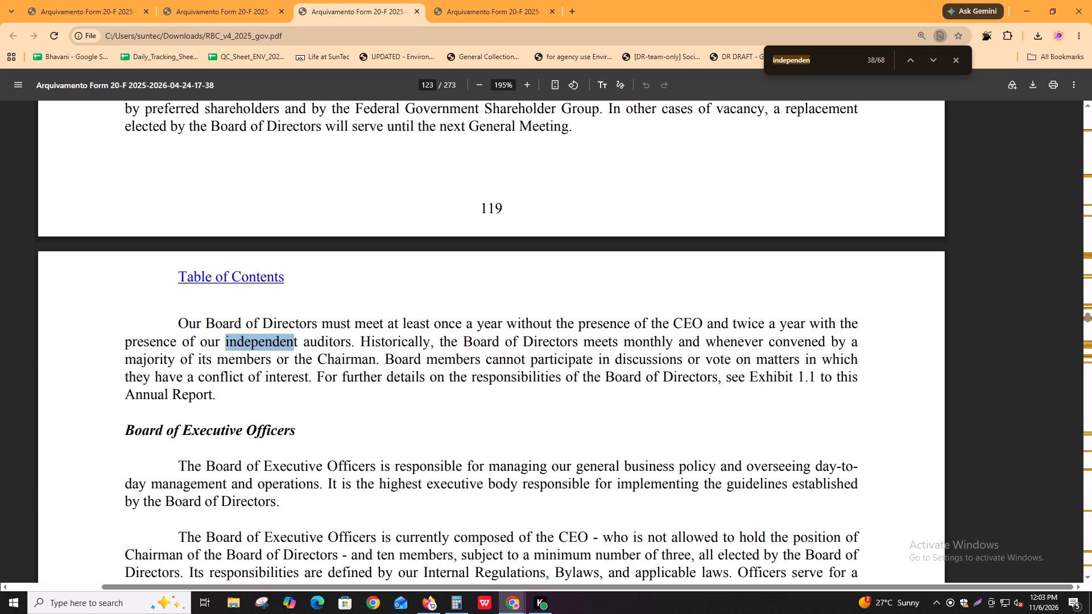
Examine the Board of Executive Officers section on PDF page 123 for its composition and the CEO's chairmanship restriction.
scroll(287, 449, down, 4)
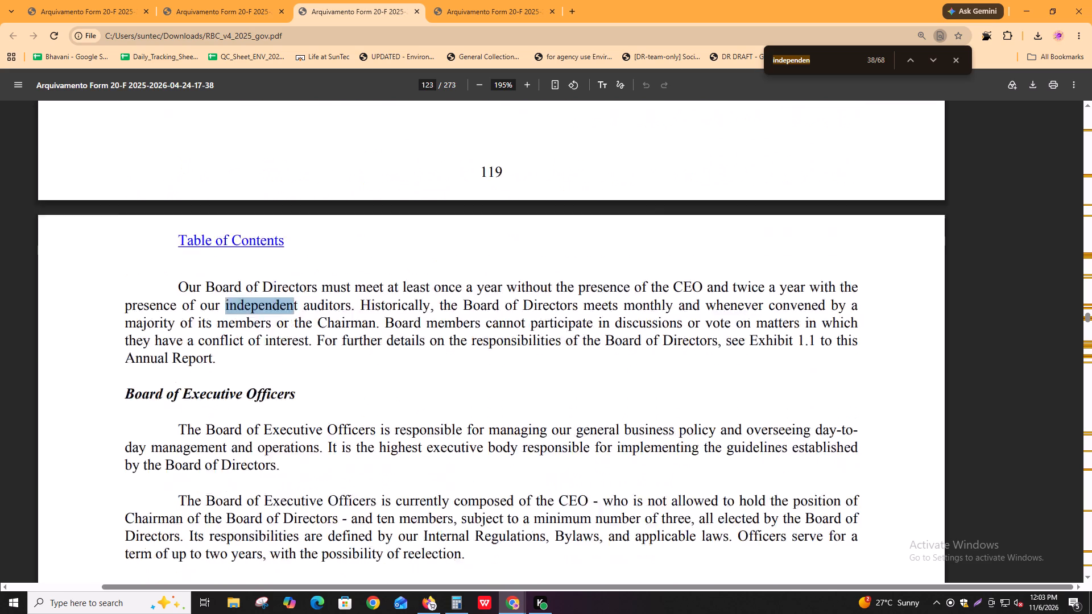
drag(459, 316, 839, 311)
click(839, 311)
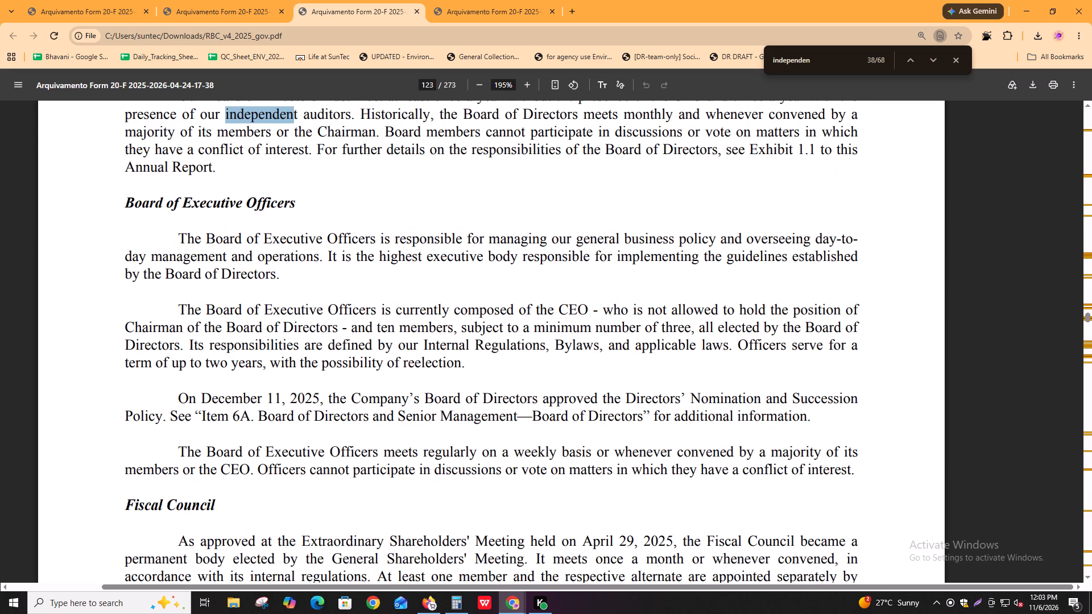
drag(354, 310, 804, 320)
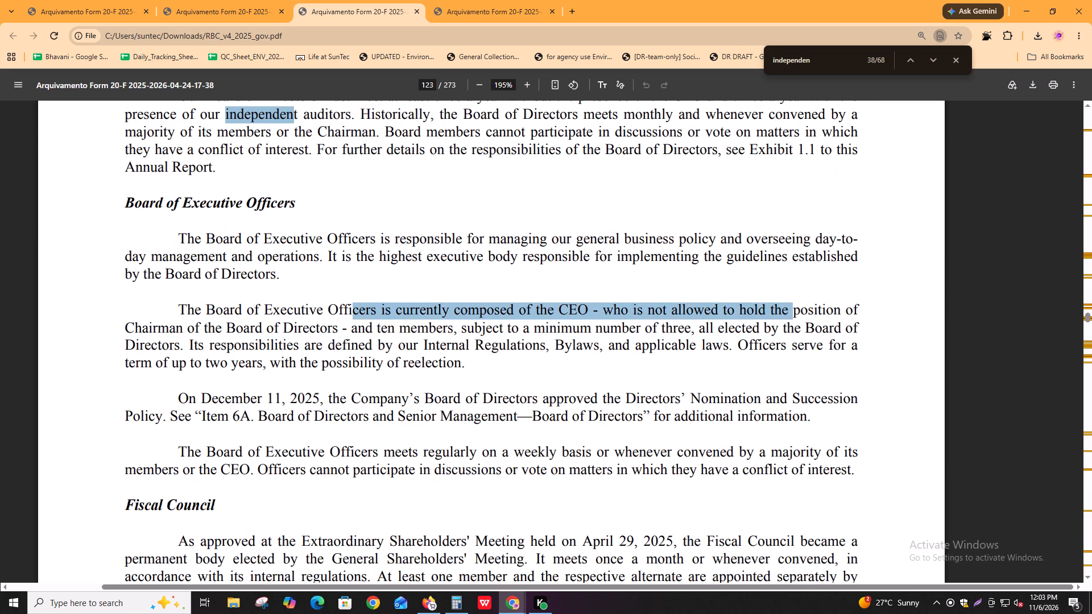
click(804, 320)
drag(371, 329, 639, 329)
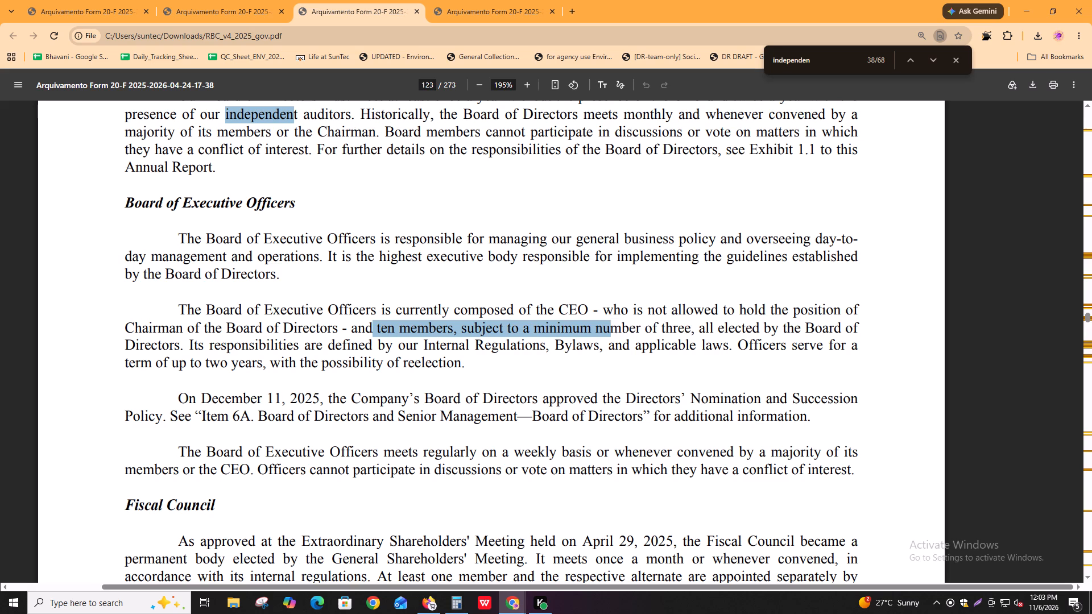
drag(639, 329, 858, 329)
click(858, 329)
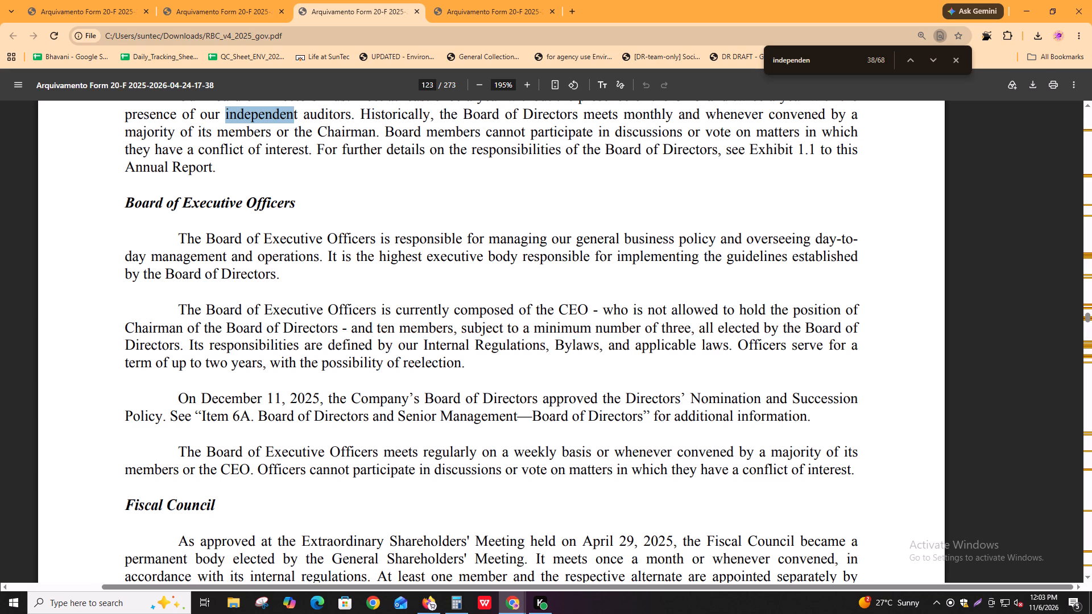
scroll(542, 425, down, 2)
Examine the "independen" matches in the Committees and Audit and Risks Committee paragraphs on PDF page 123.
key(ctrl+f)
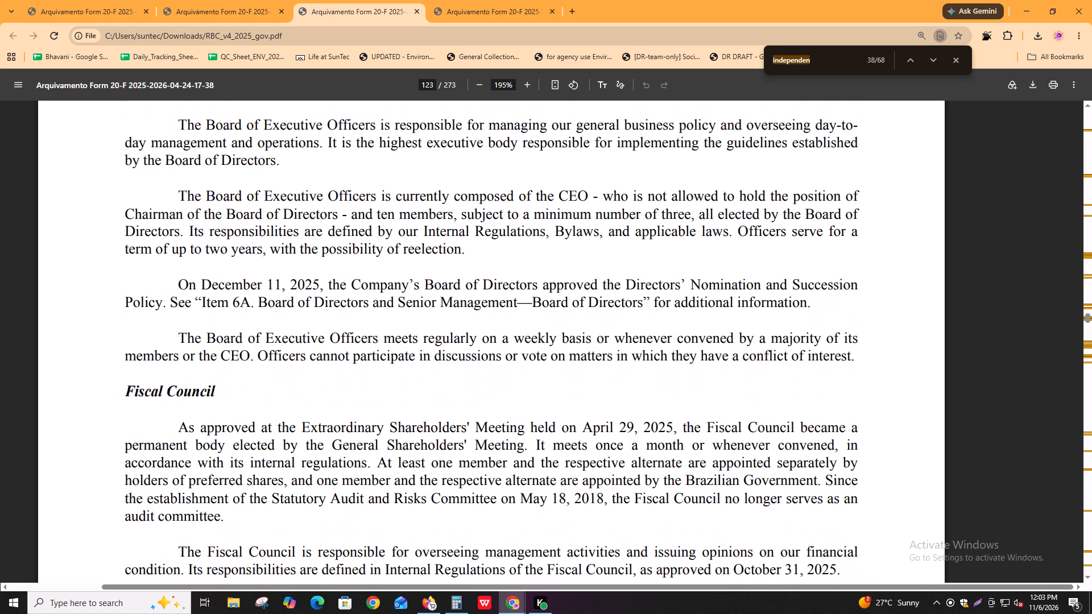
key(Return)
key(Return)
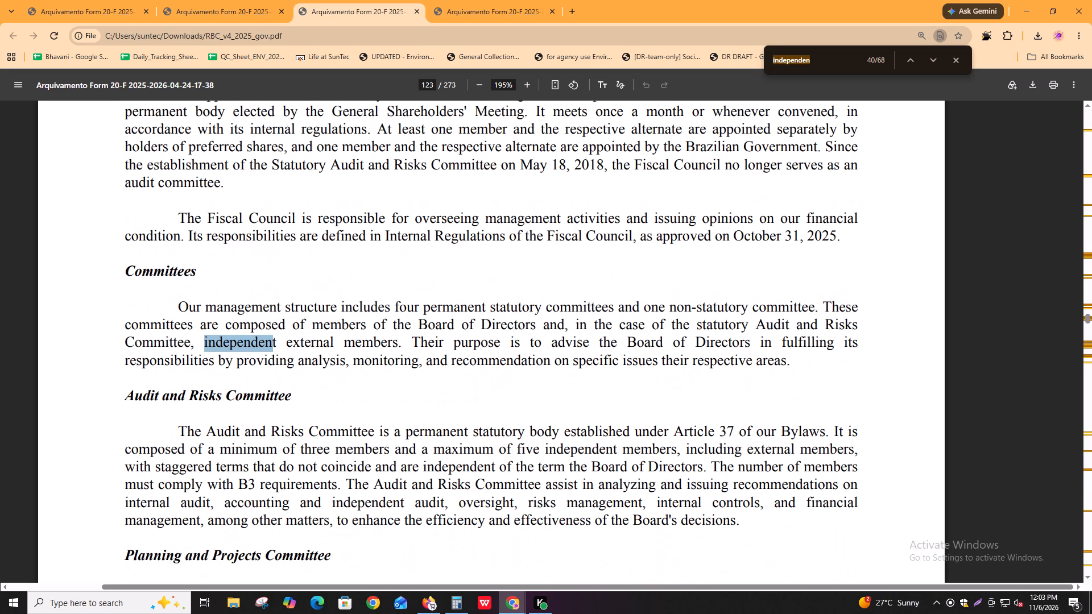
key(Return)
key(Return)
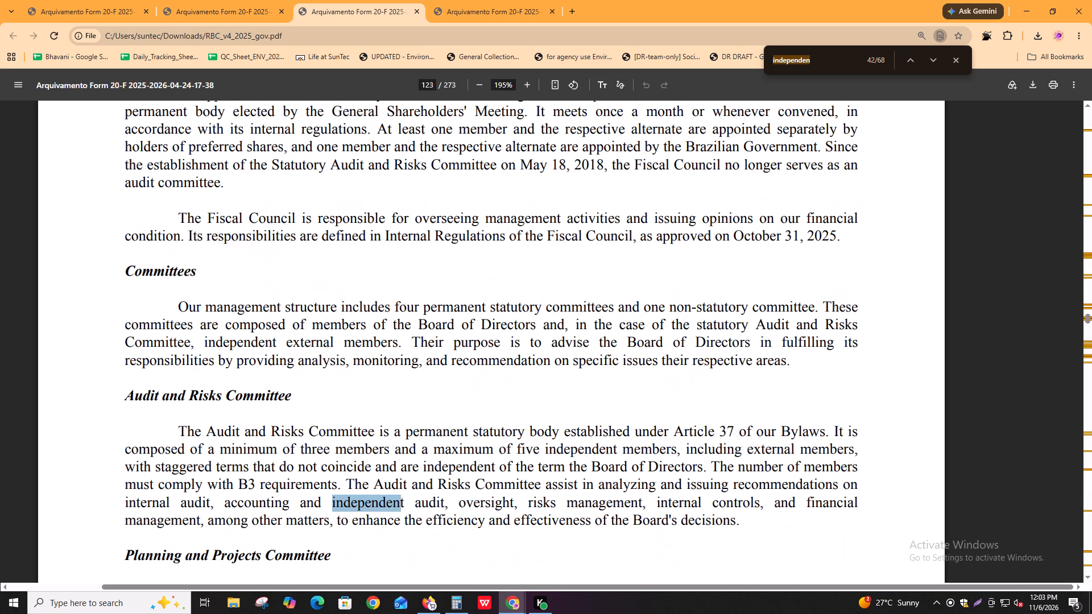
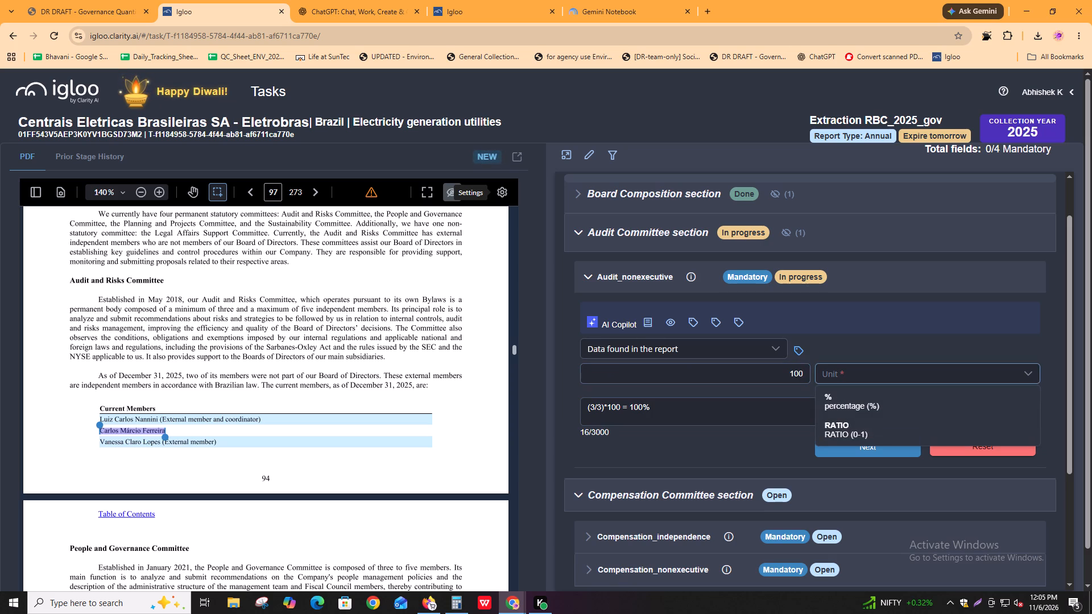
key(Down)
key(Return)
Tag the "As of December 31, 2025" paragraph and the three Audit and Risks Committee current members as the Audit_nonexecutive source.
click(795, 356)
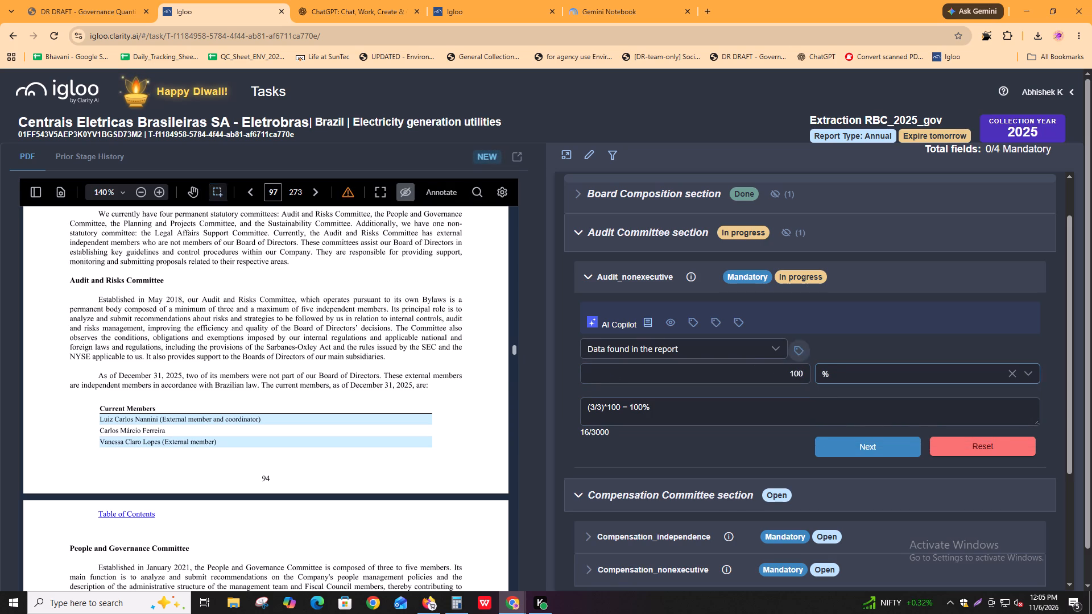
drag(96, 375, 214, 439)
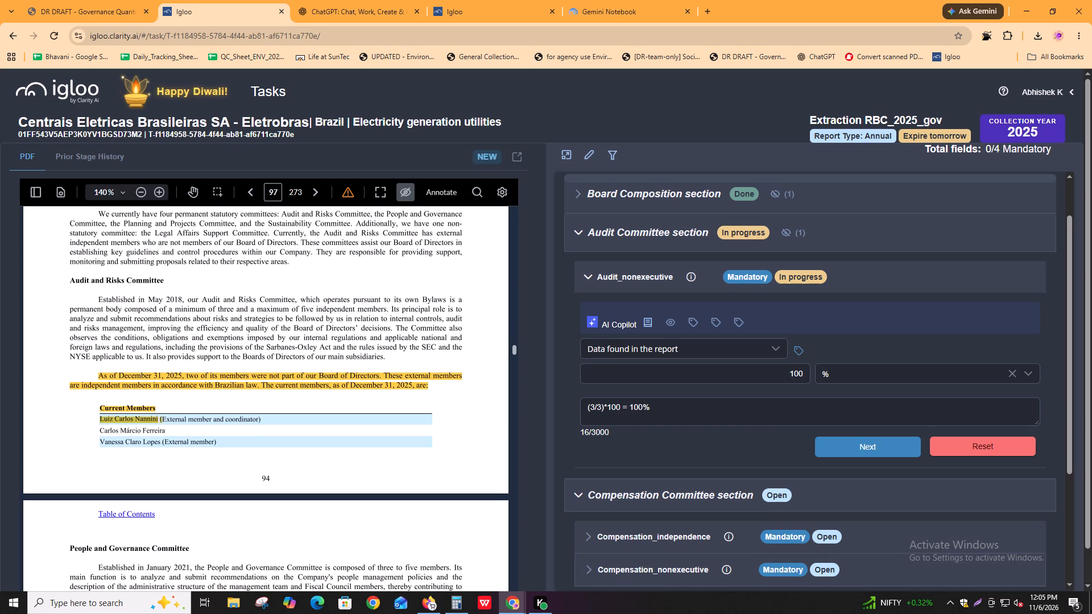
drag(214, 439, 285, 451)
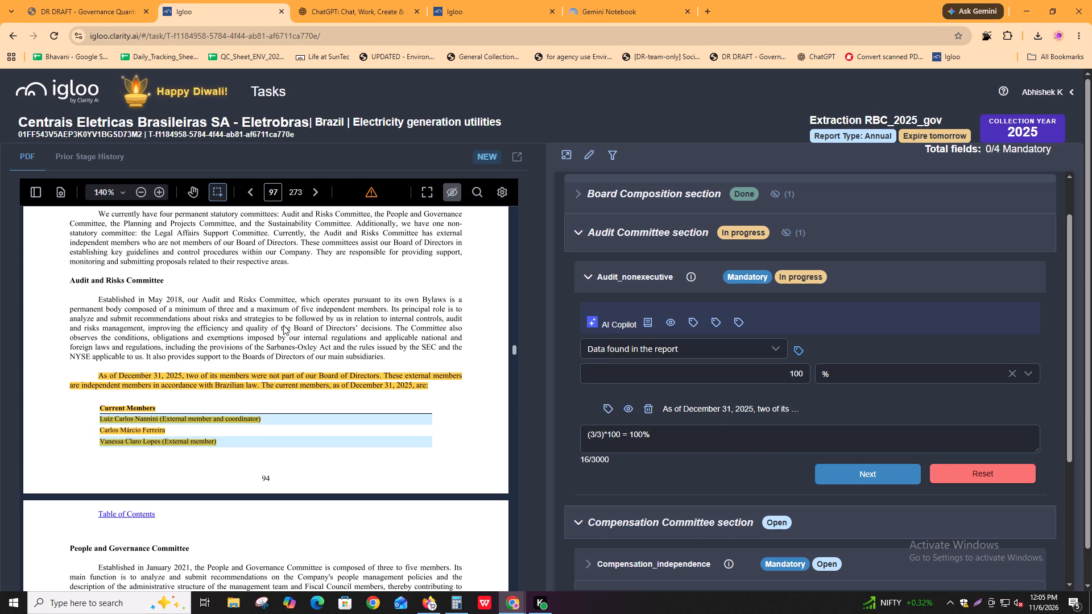
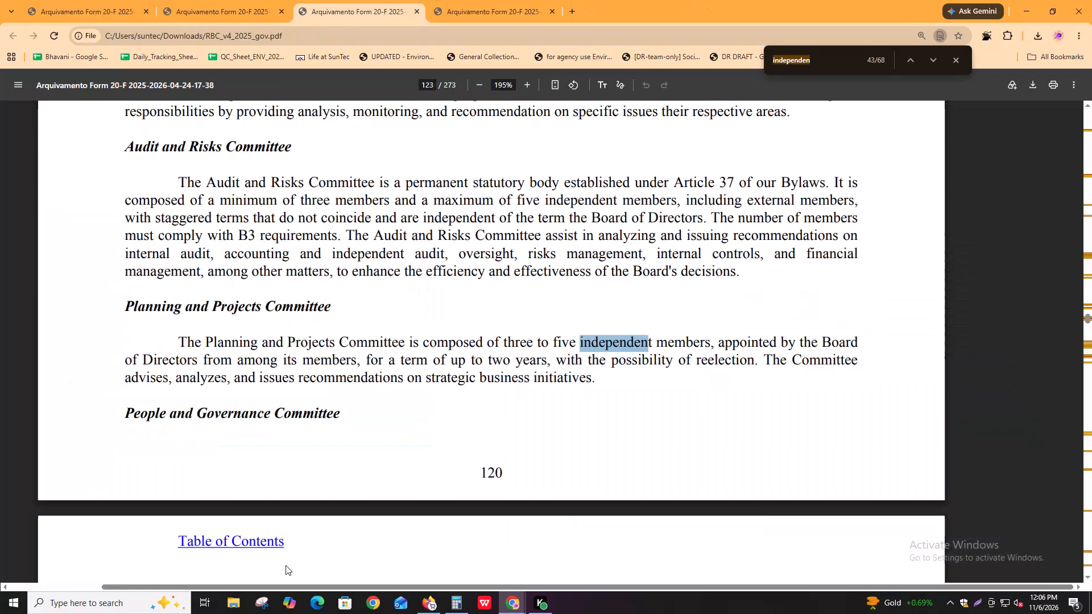
Switch to the BHAVANI tracking sheet in Google Sheets and select the Schindler Holding AG company name cell.
key(alt+Tab)
key(alt+Tab)
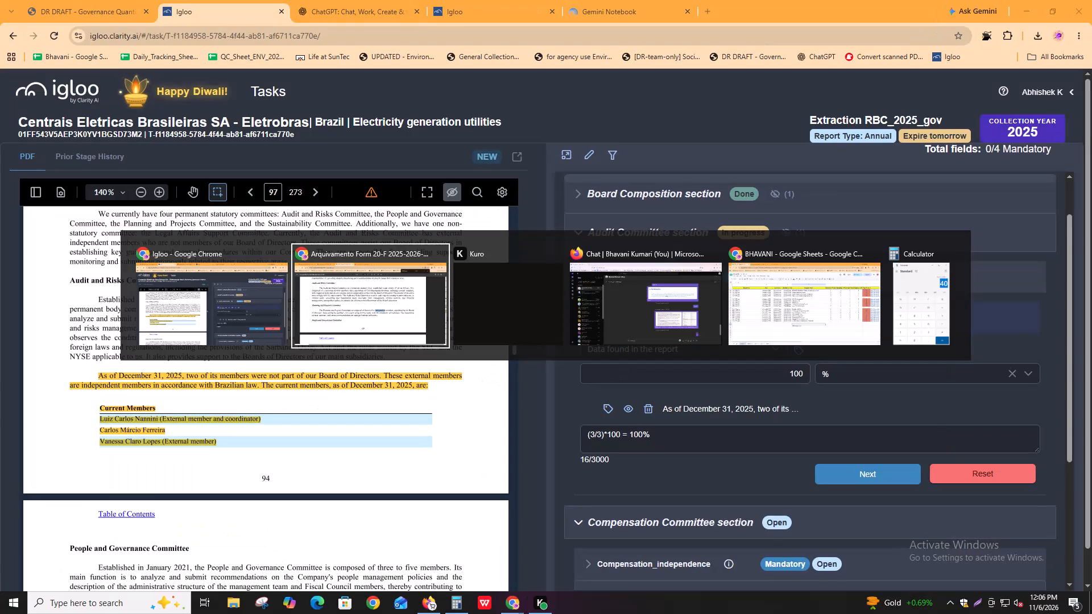
alt+click(823, 313)
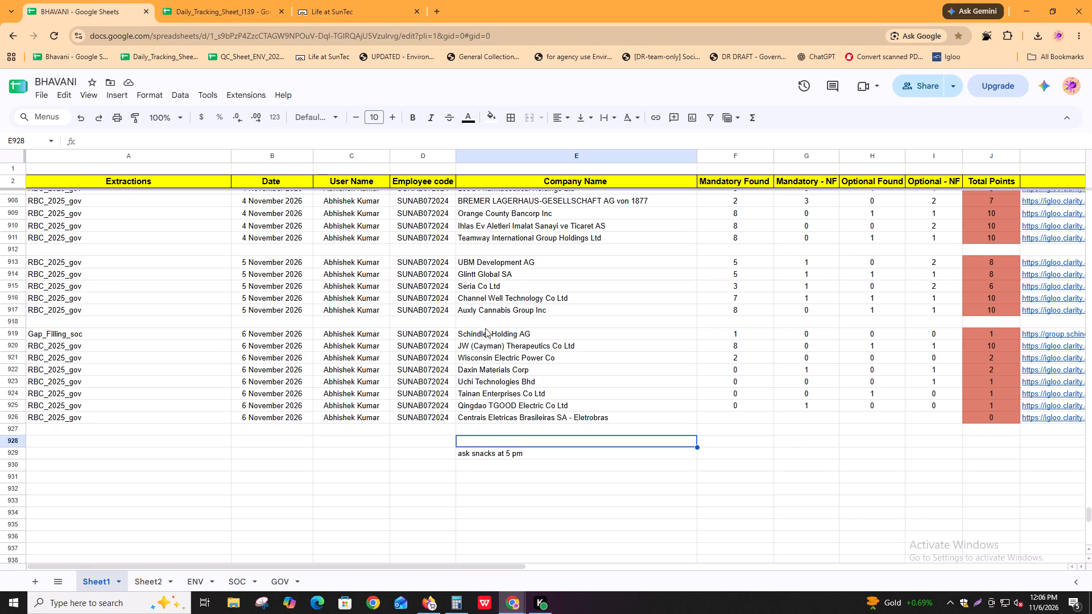
click(489, 331)
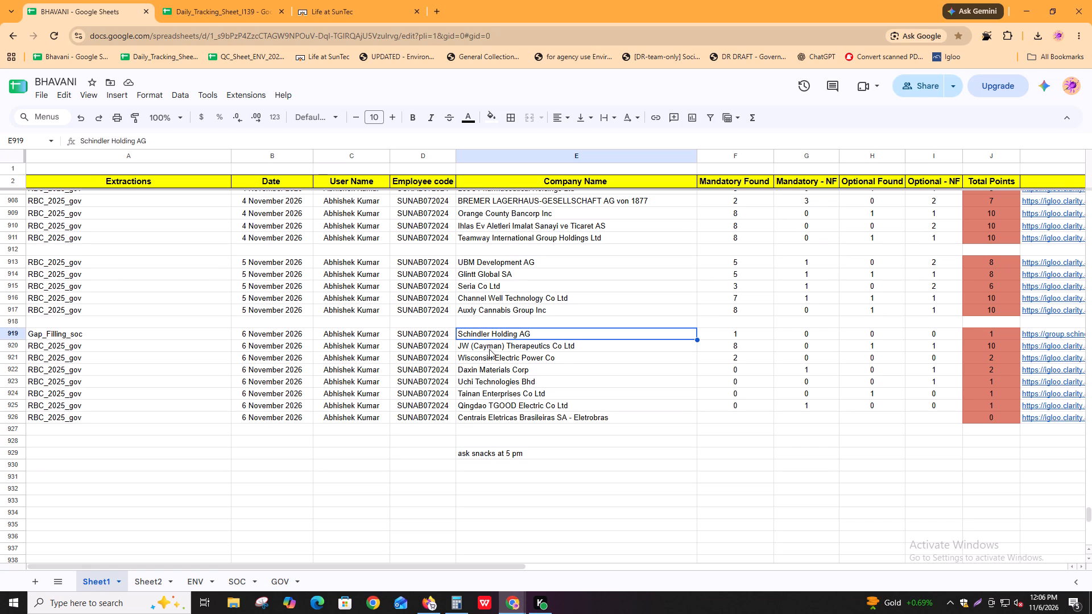
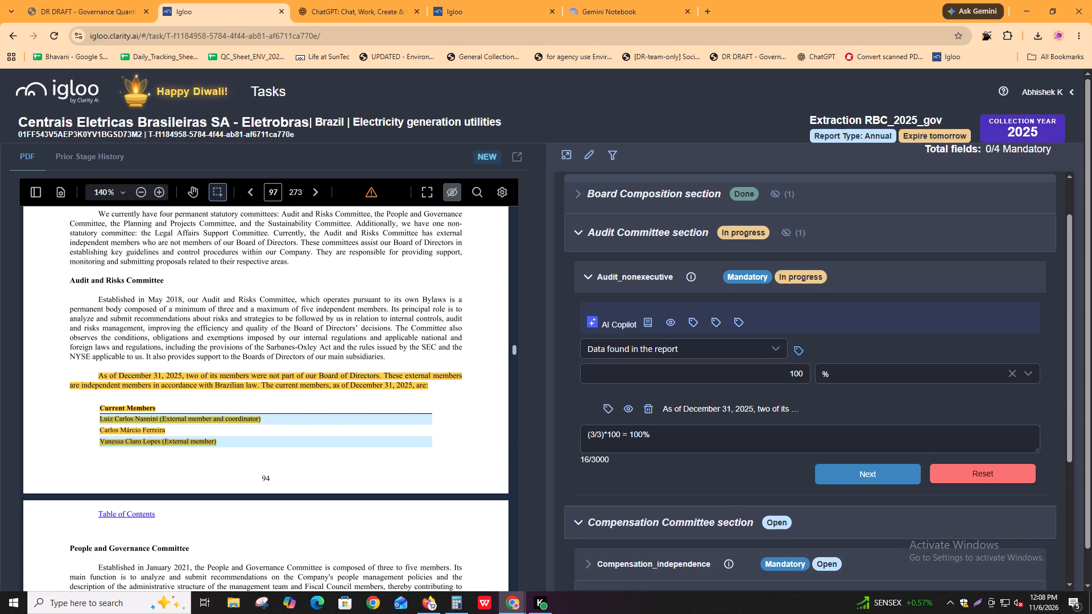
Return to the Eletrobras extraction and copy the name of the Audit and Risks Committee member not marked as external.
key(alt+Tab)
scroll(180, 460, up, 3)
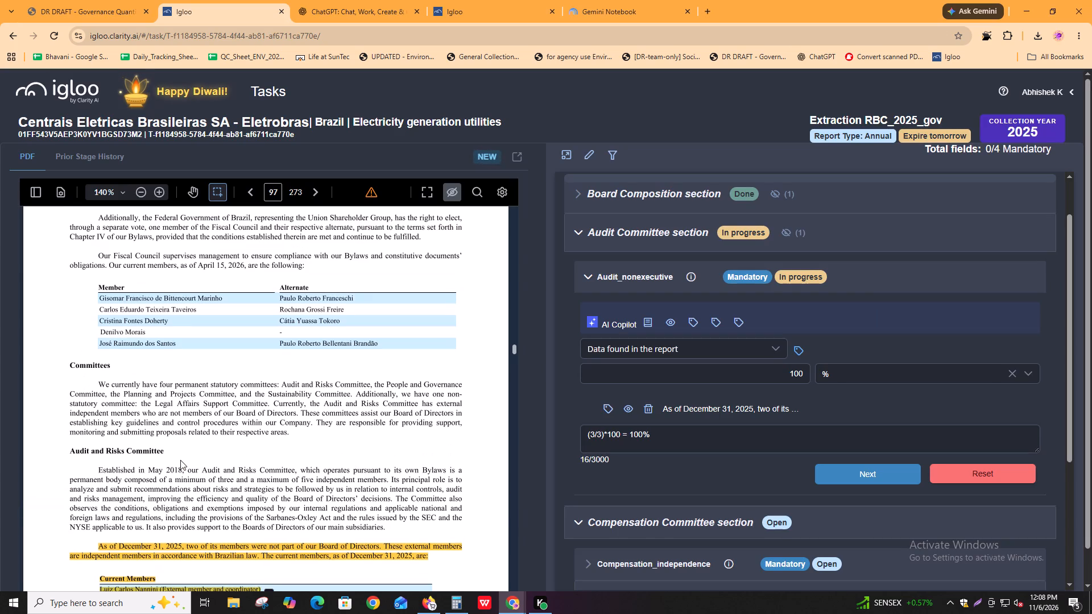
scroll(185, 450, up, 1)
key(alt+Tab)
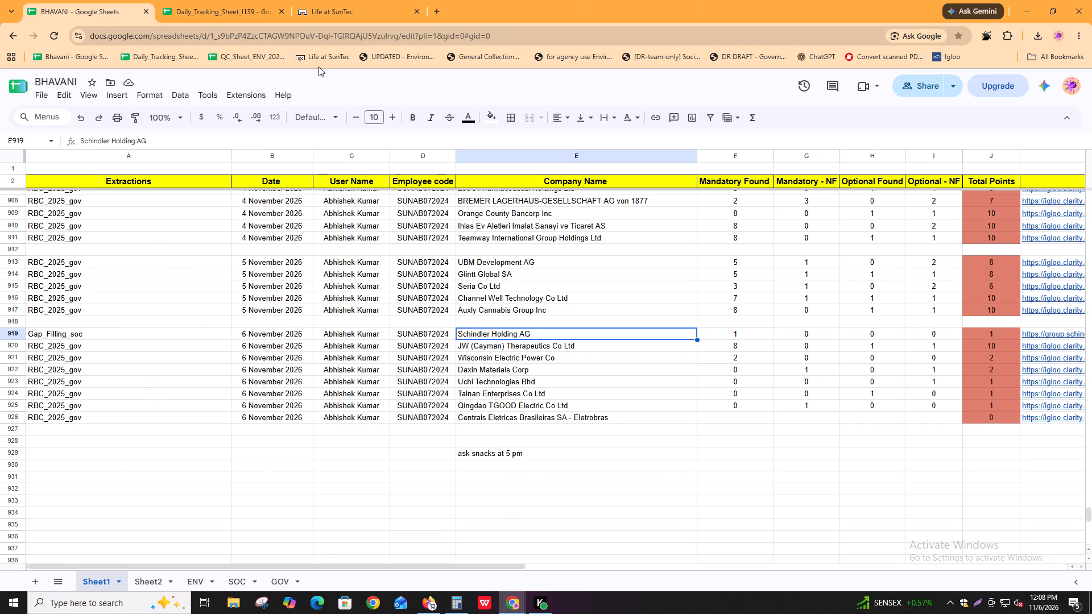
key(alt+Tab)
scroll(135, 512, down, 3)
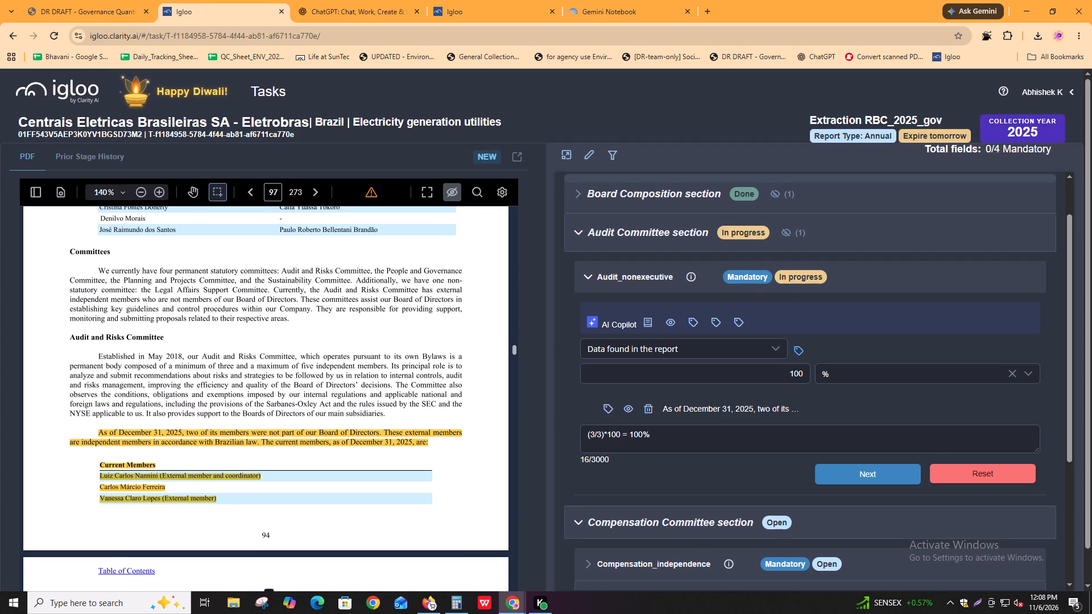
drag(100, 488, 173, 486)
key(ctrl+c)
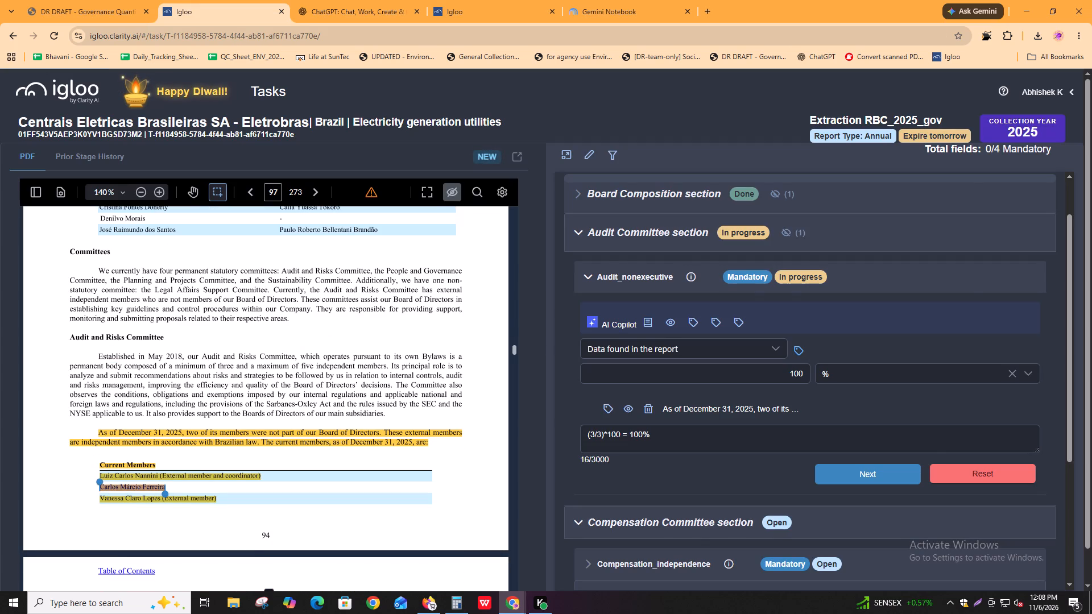
Switch to the Form 20-F PDF and examine the "independen" matches from the committee descriptions through Item 16A.
key(alt+Tab)
alt+click(650, 276)
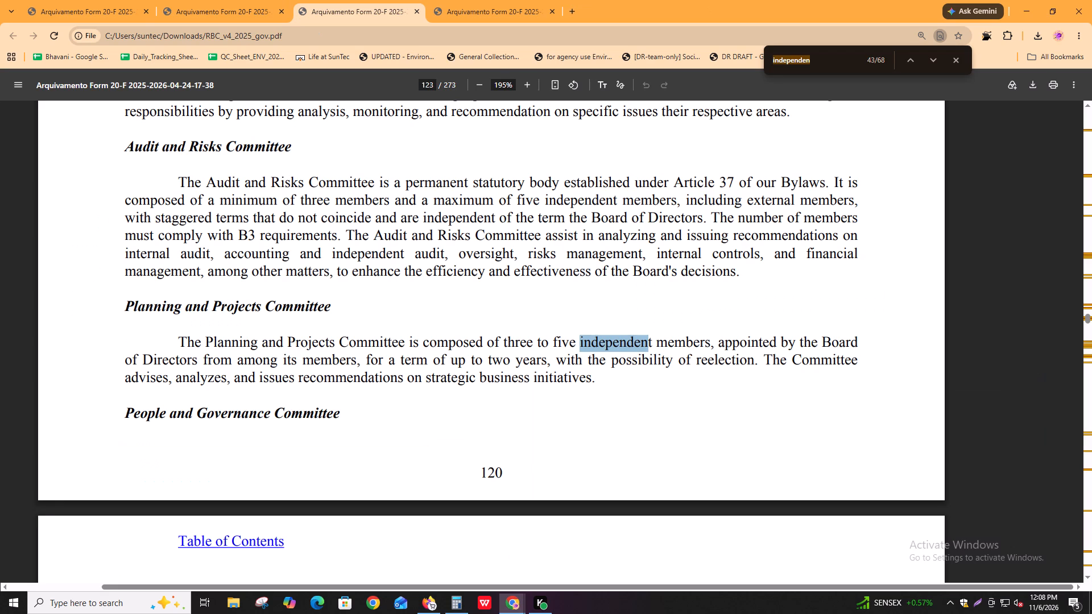
key(ctrl+f)
key(Return)
key(Return)
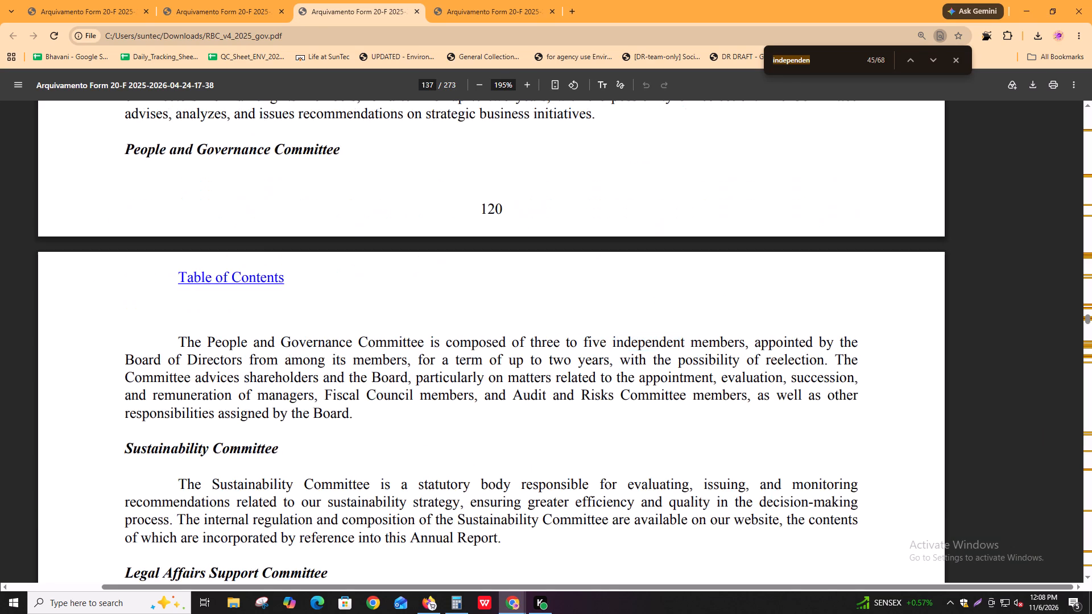
key(Return)
key(shift+Return)
key(Return)
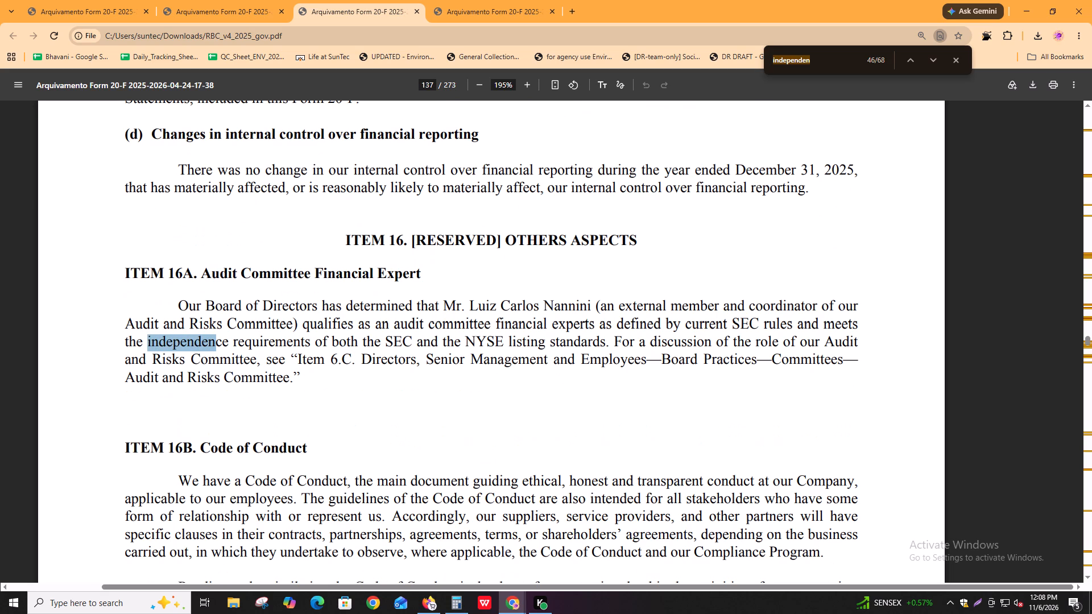
key(Return)
key(shift+Return)
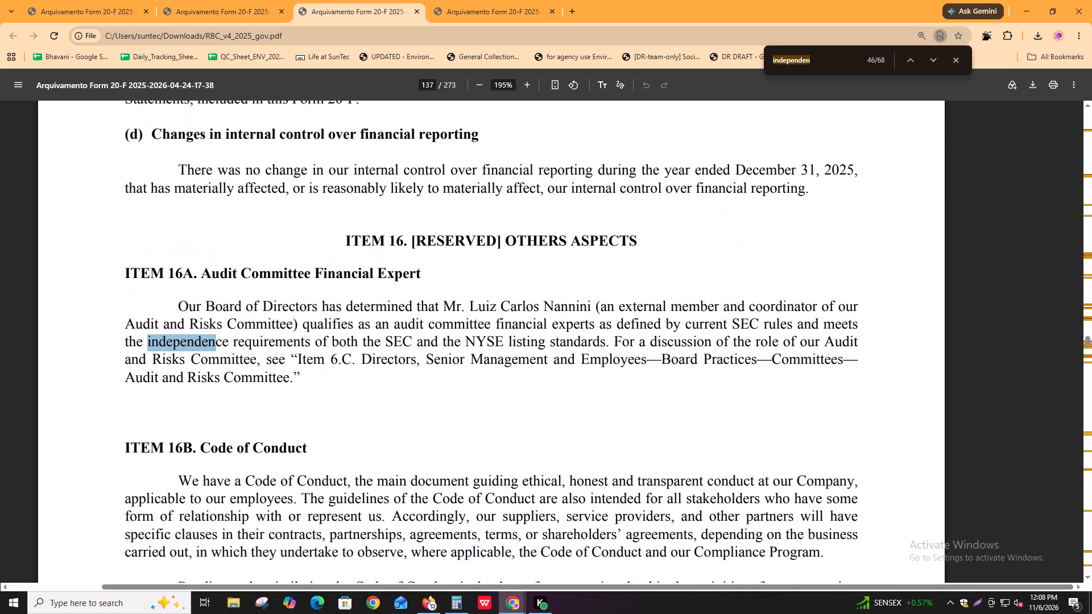
key(alt+Tab)
key(alt+Tab)
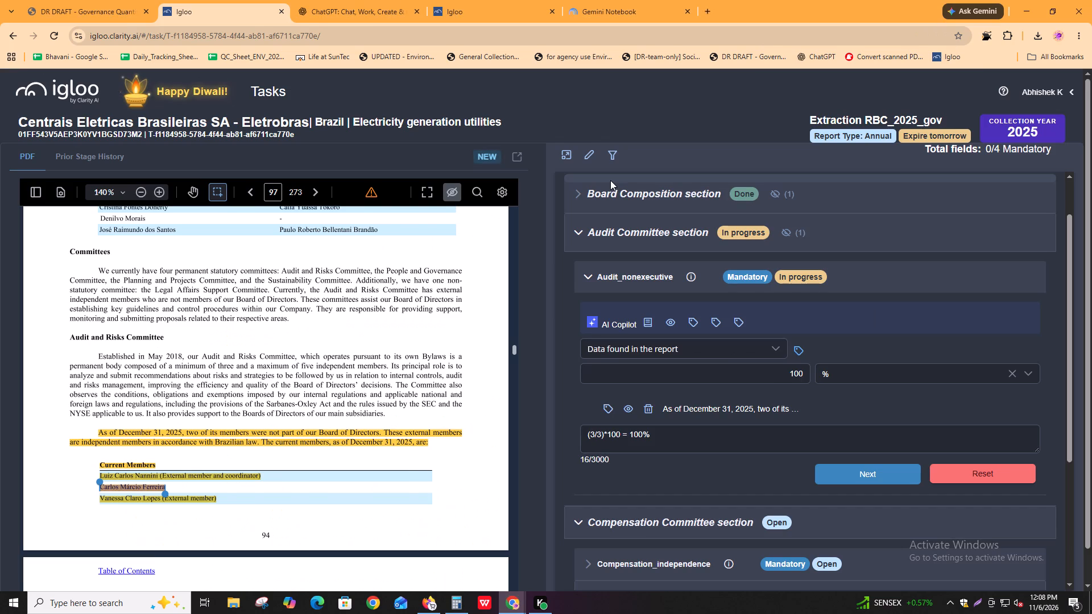
key(alt+Tab)
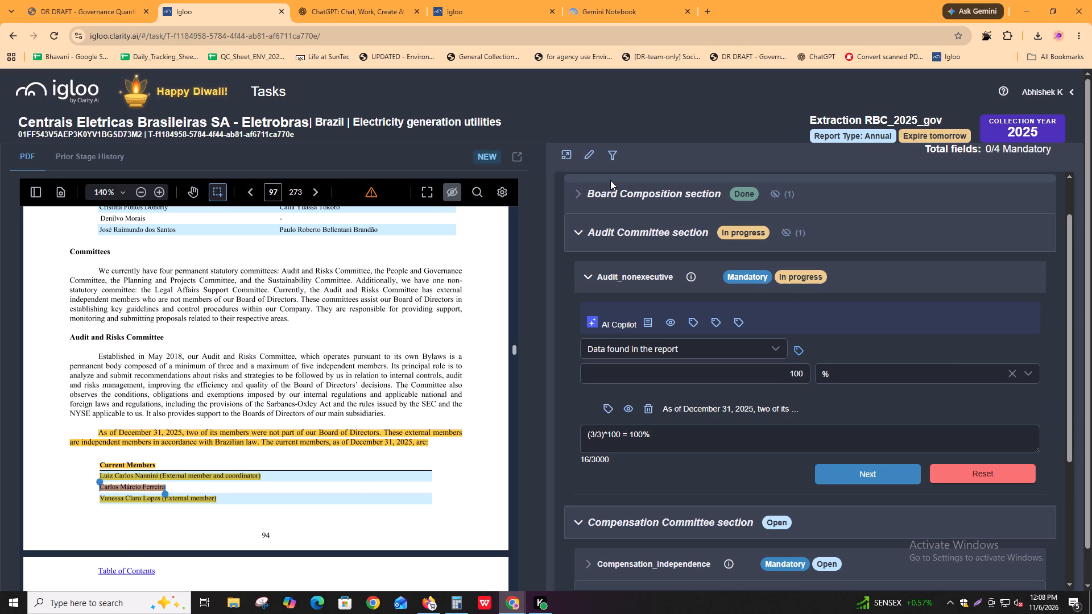
key(alt+Tab)
Examine the "independen" matches in Item 16, from the Code of Conduct through the Insider Trading Policies.
key(Return)
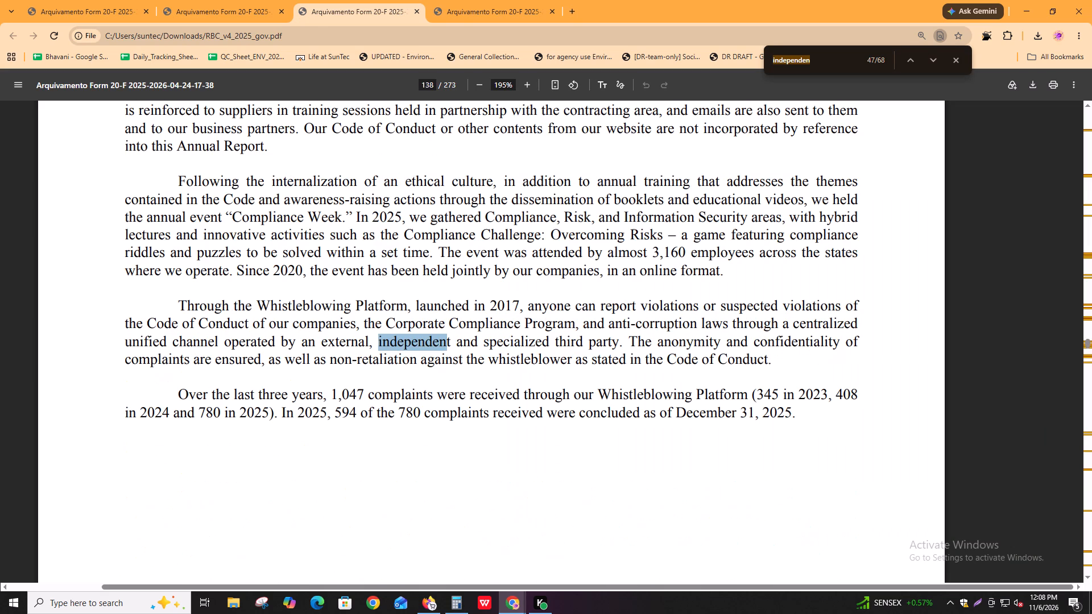
key(Return)
key(Return)
key(Return)
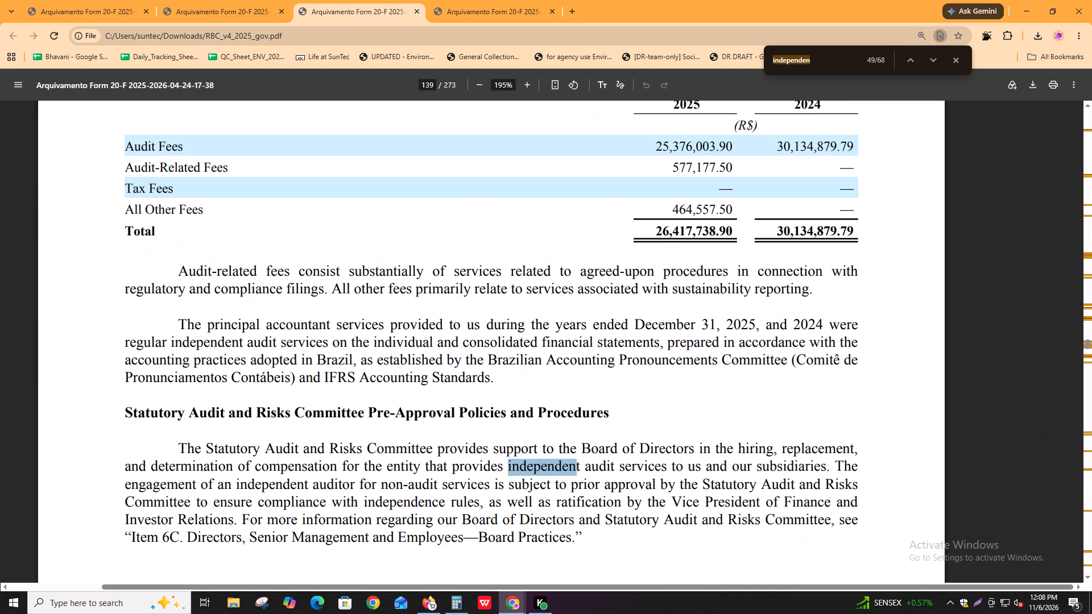
key(Return)
key(Return)
key(Return)
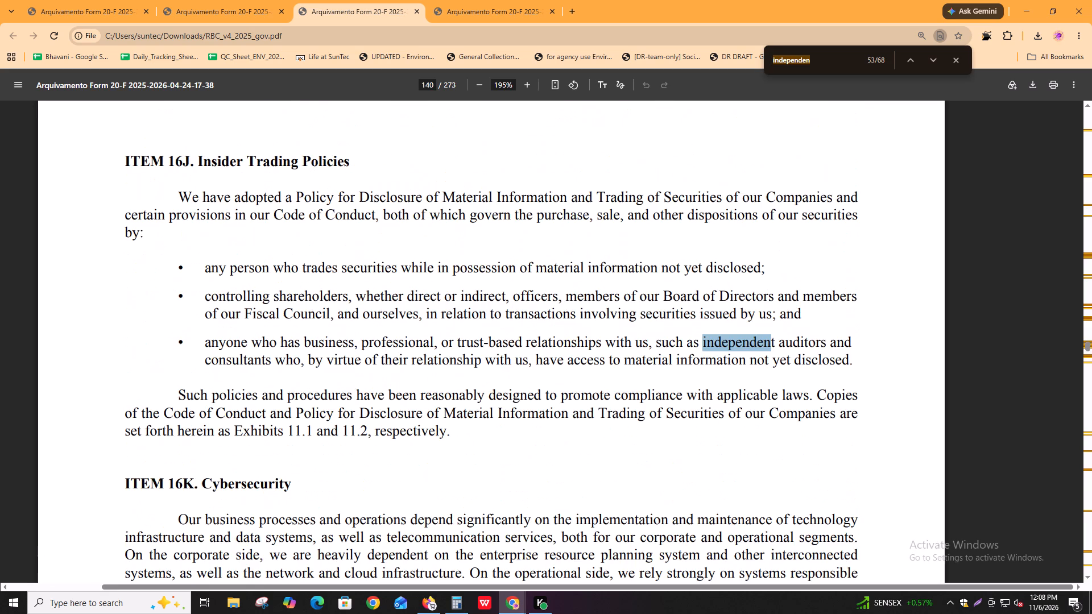
key(shift+Return)
key(Return)
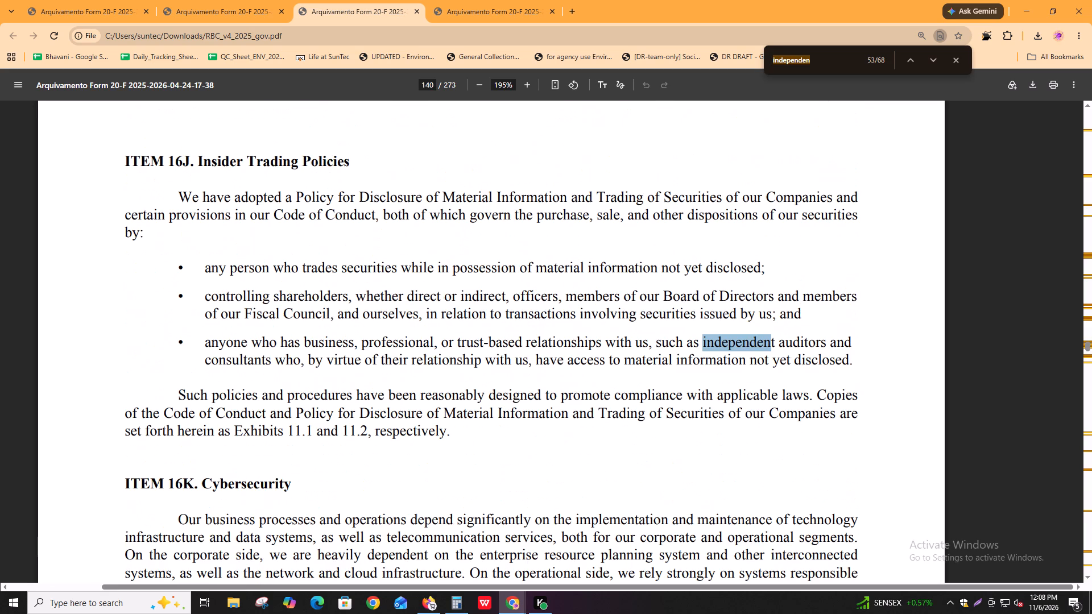
Examine the "independen" matches in the accounting firm's report and the notes to the financial statements.
key(Return)
key(Return)
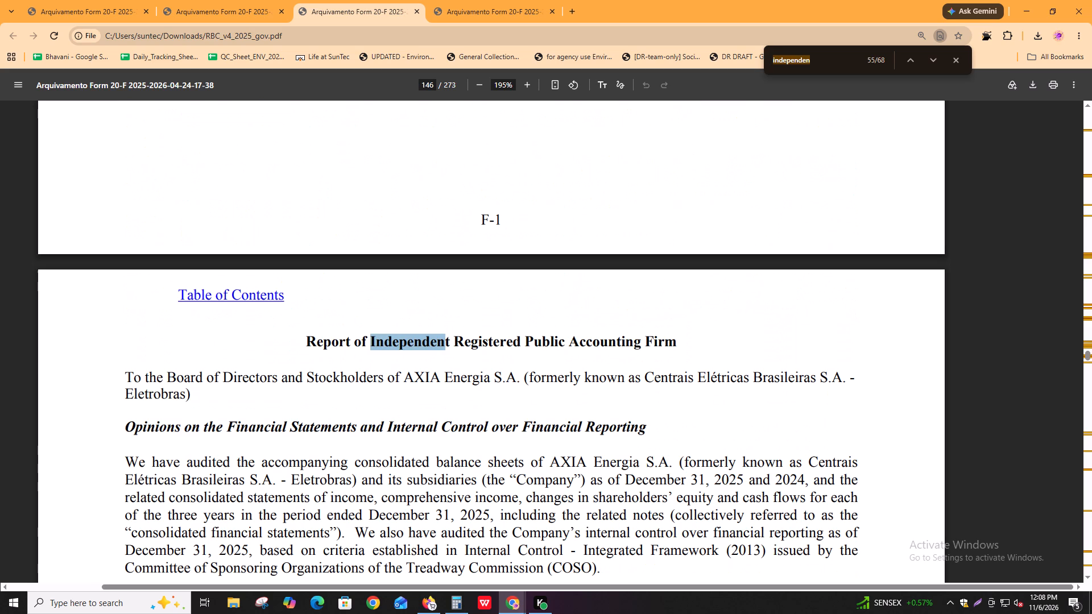
key(Return)
key(Return)
key(Return)
key(Return)
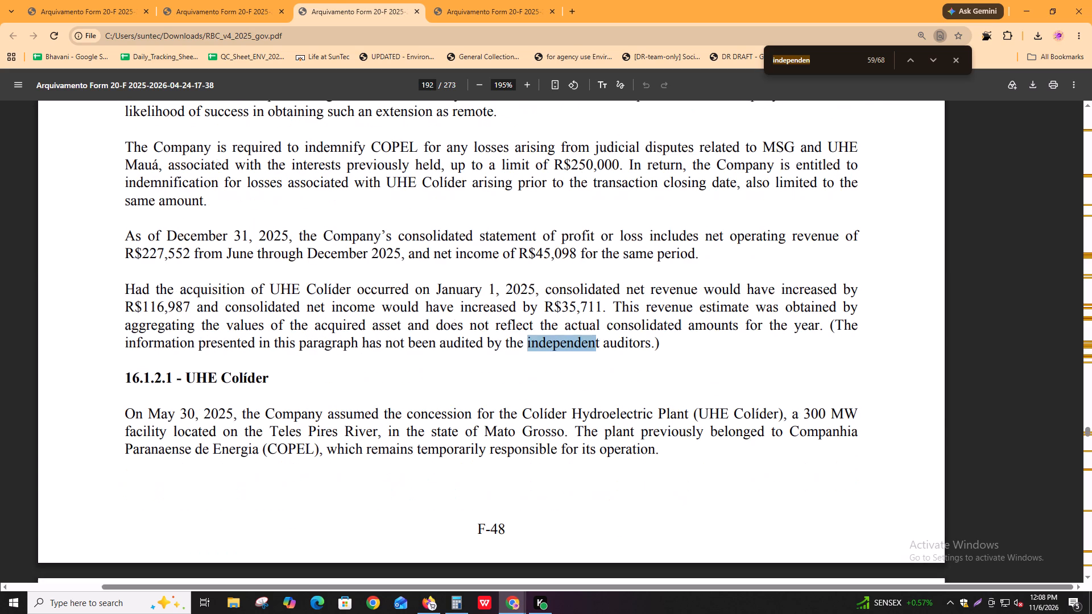
key(Return)
key(Return)
key(Return)
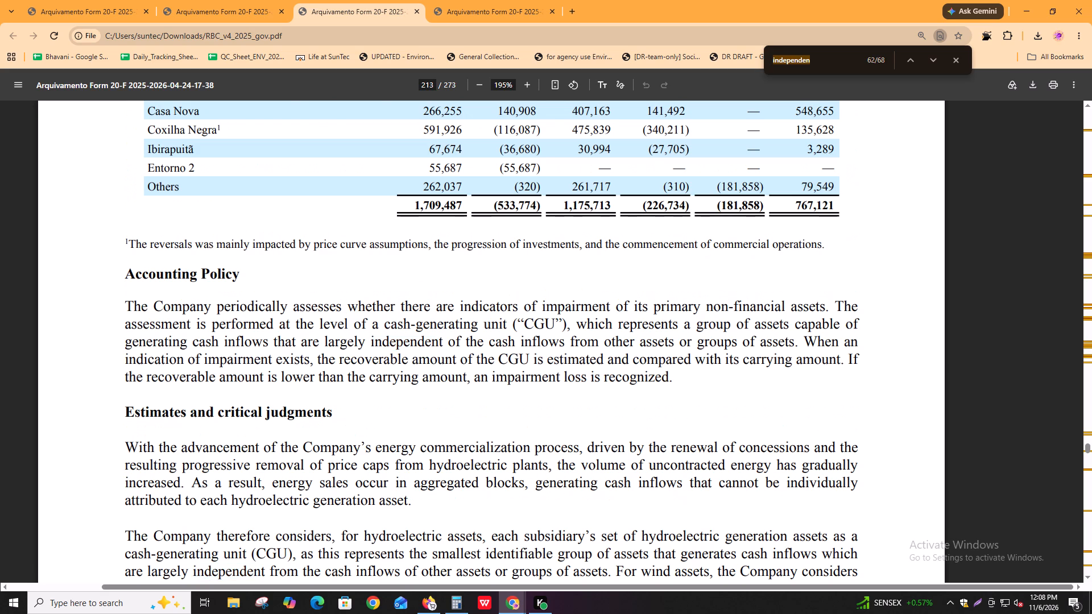
key(Return)
key(shift+Return)
key(Return)
key(Return)
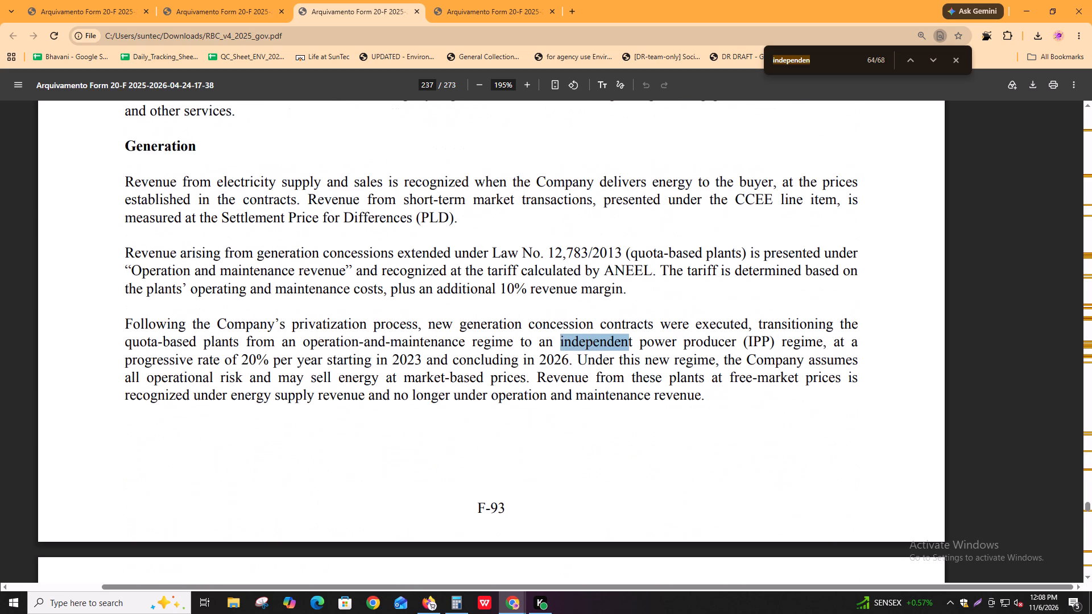
Examine the Board of Directors "independen" matches near the end of the Form 20-F, continuing around to its first matches.
key(Return)
key(Return)
key(shift+Return)
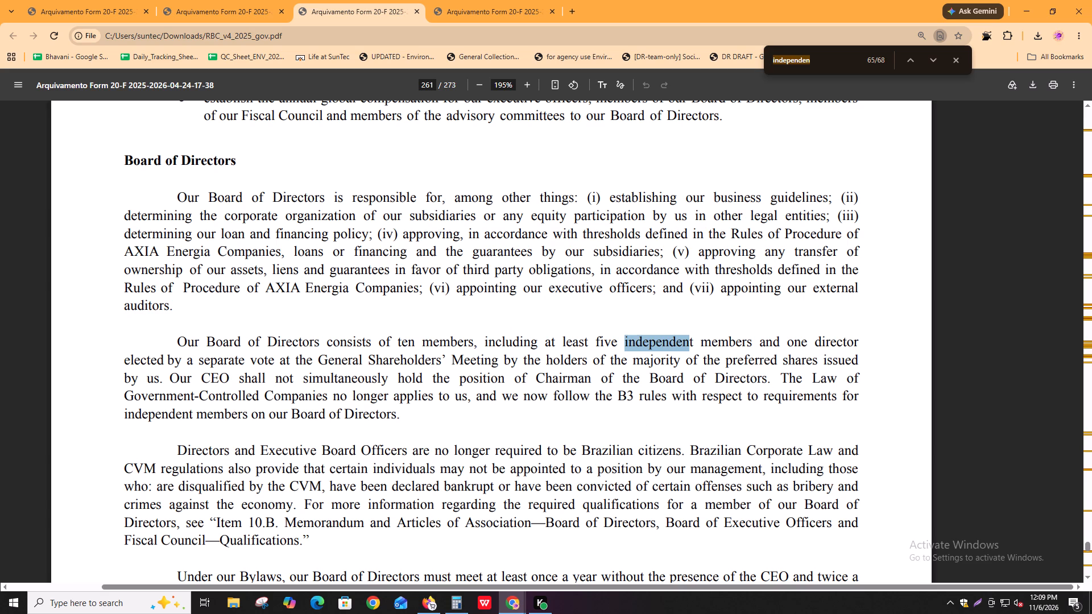
key(Return)
key(Return)
key(shift+Return)
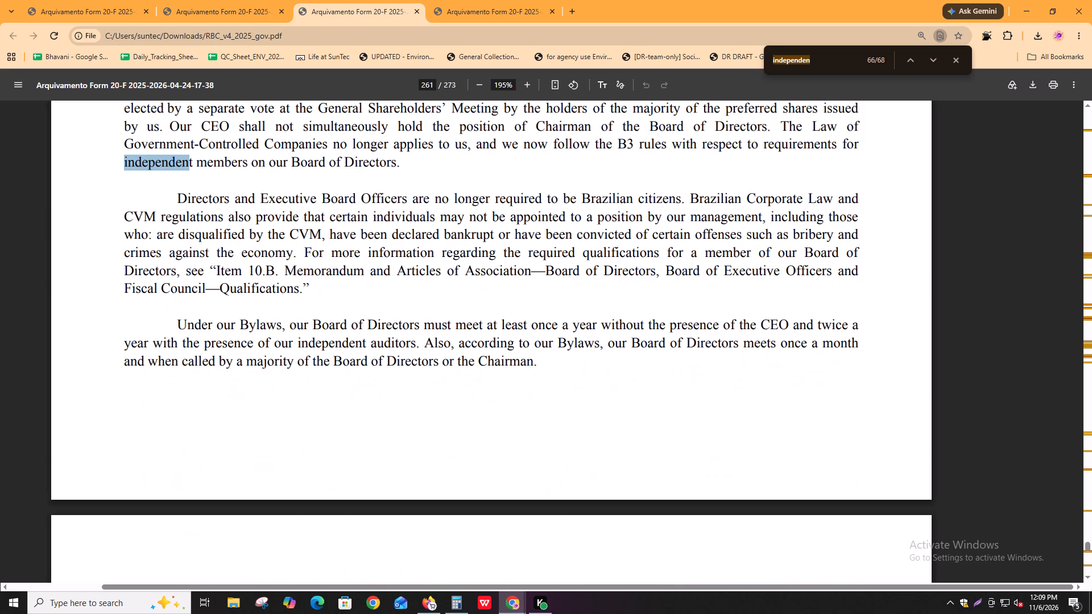
key(Return)
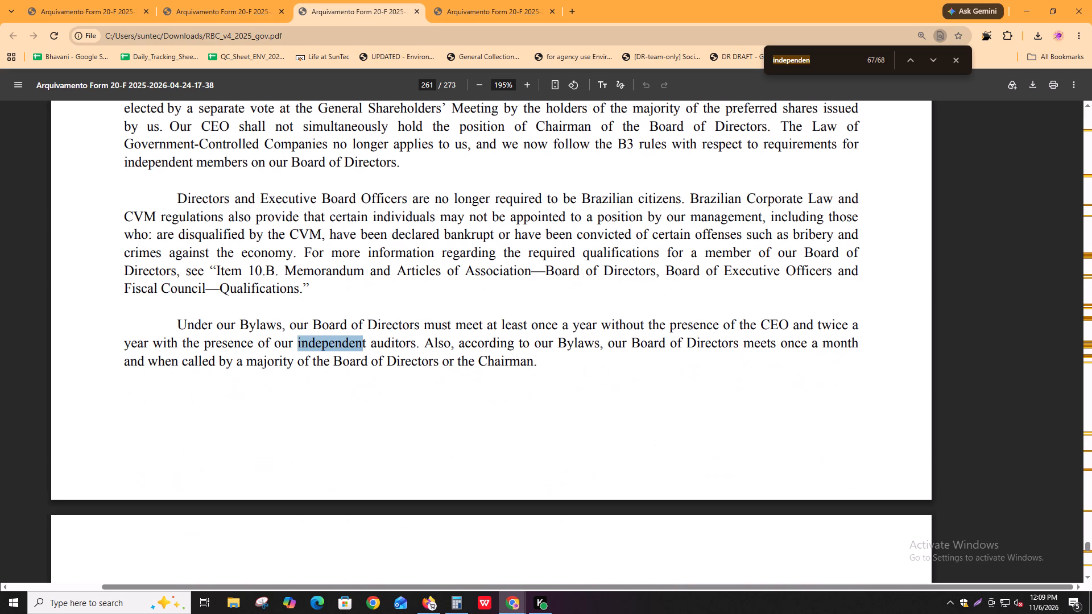
key(Return)
key(Return)
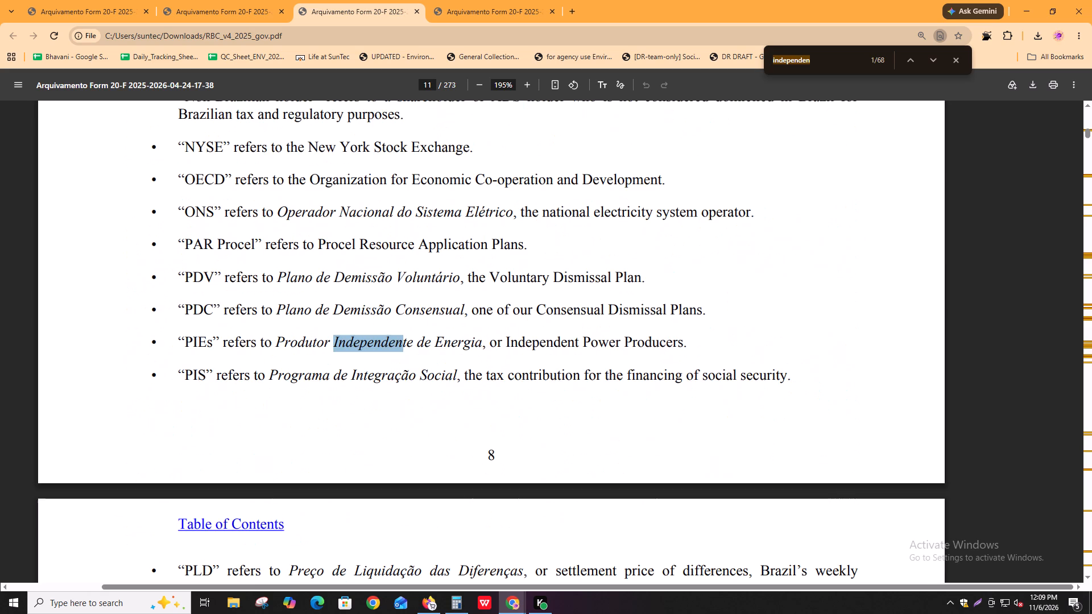
key(Return)
key(Return)
key(Return)
key(ctrl+f)
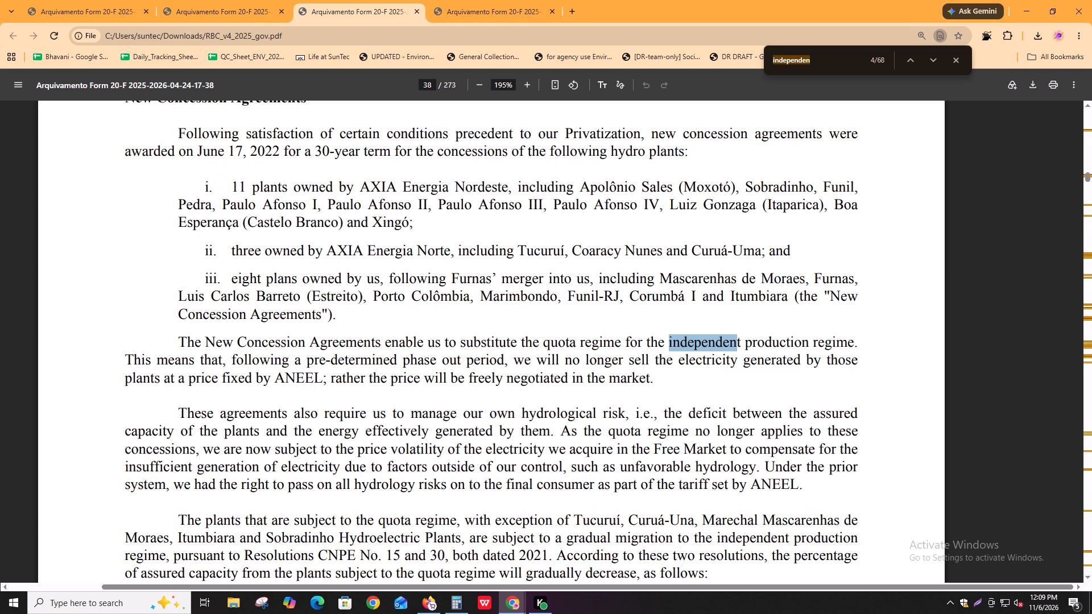
Copy the non-external Audit and Risks Committee member's name from the report in Igloo and search the Form 20-F PDF for it.
key(alt+Tab)
key(alt+Tab)
key(alt+Tab)
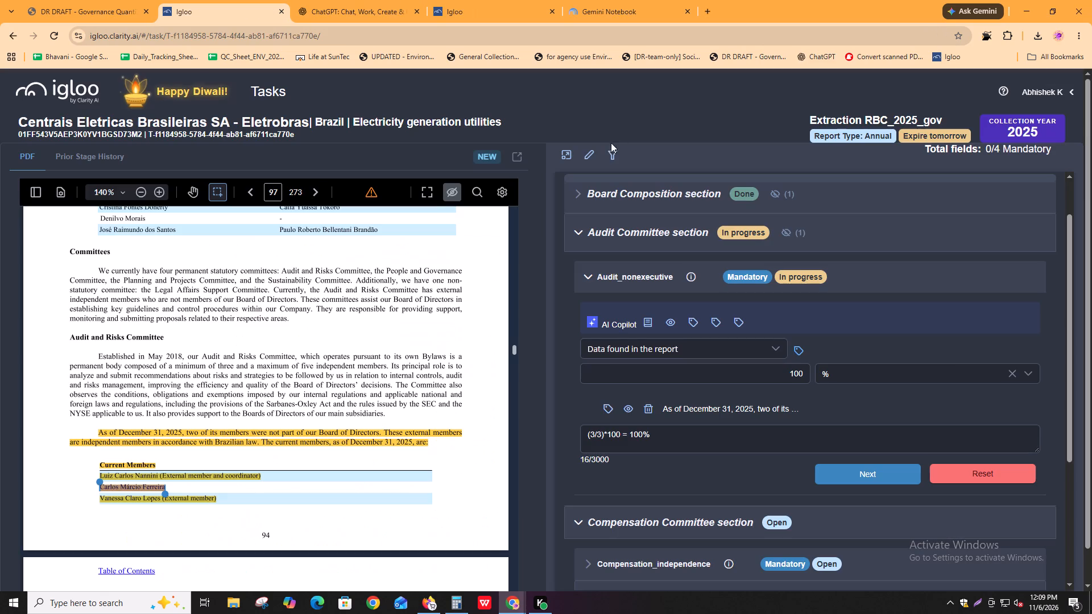
click(101, 490)
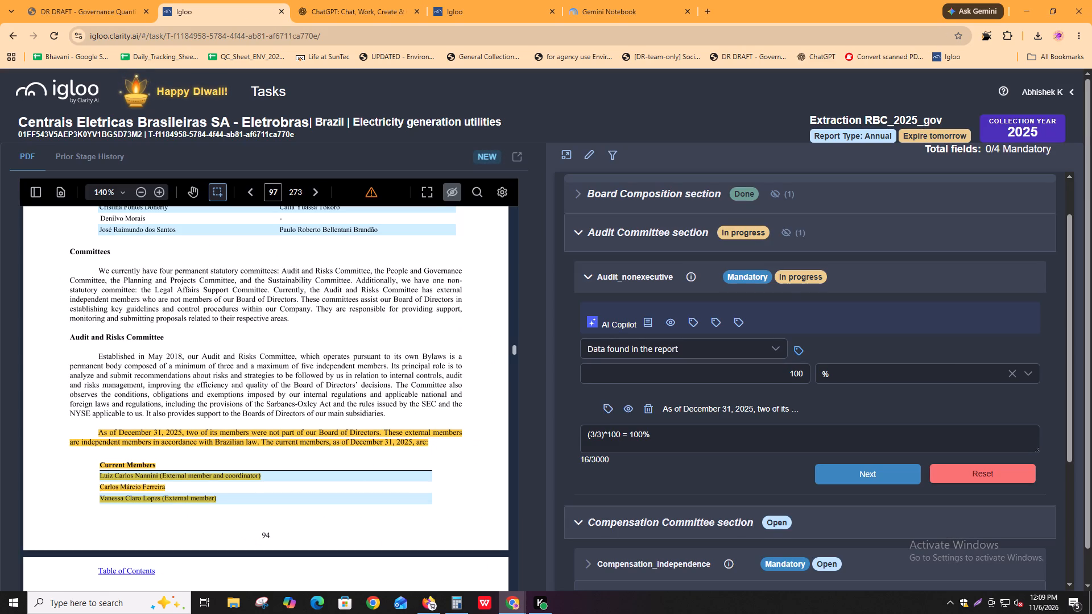
drag(99, 487, 174, 492)
key(ctrl+c)
key(alt+Tab)
key(ctrl+f)
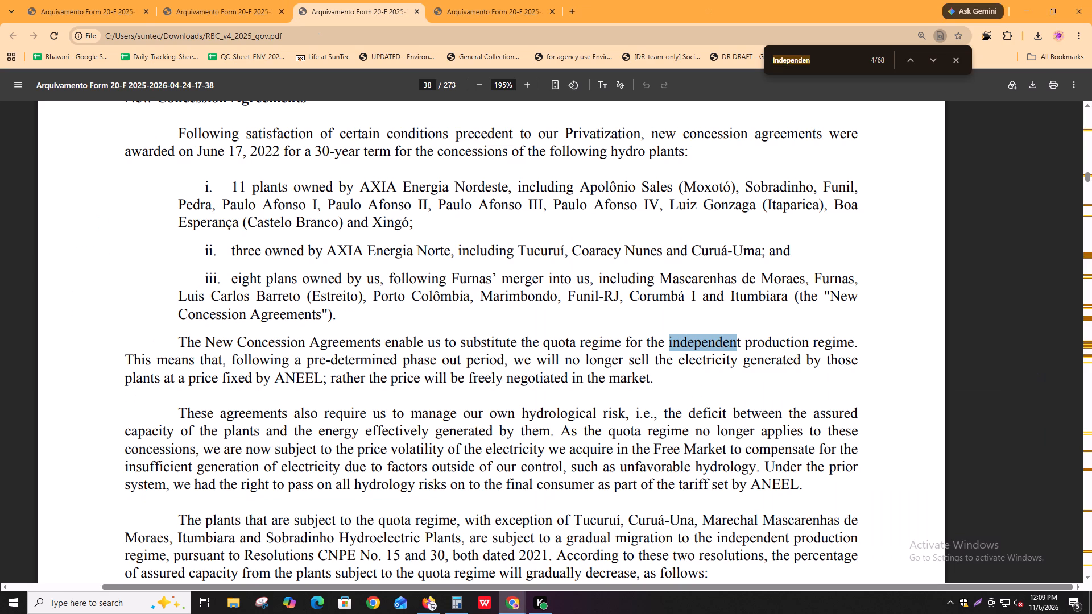
key(ctrl+v)
key(Return)
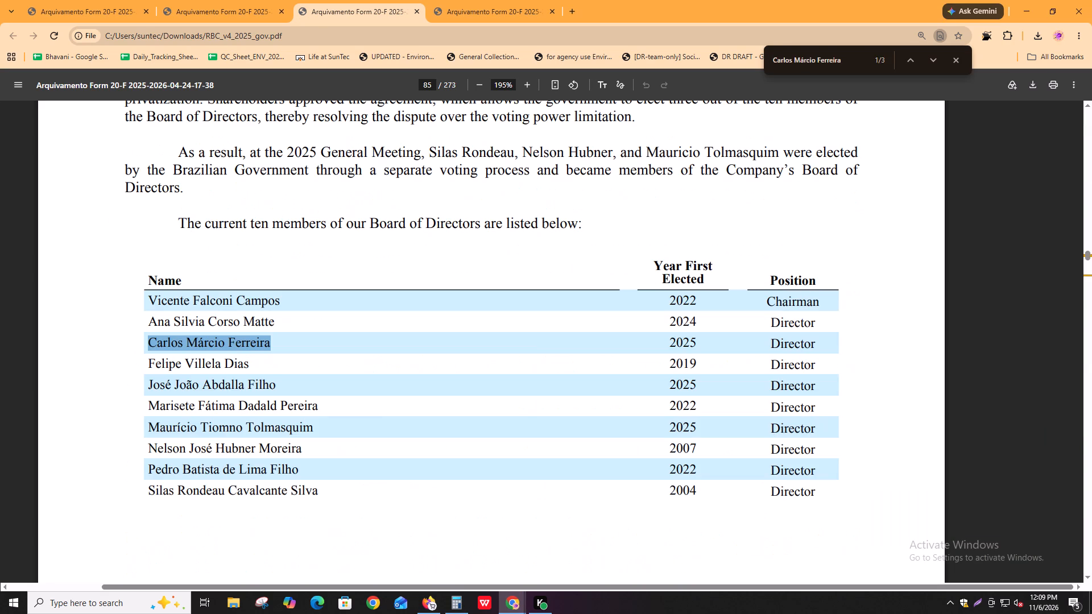
Examine that committee member's biography and the other matches for the name in the board and committee listings.
scroll(398, 320, down, 13)
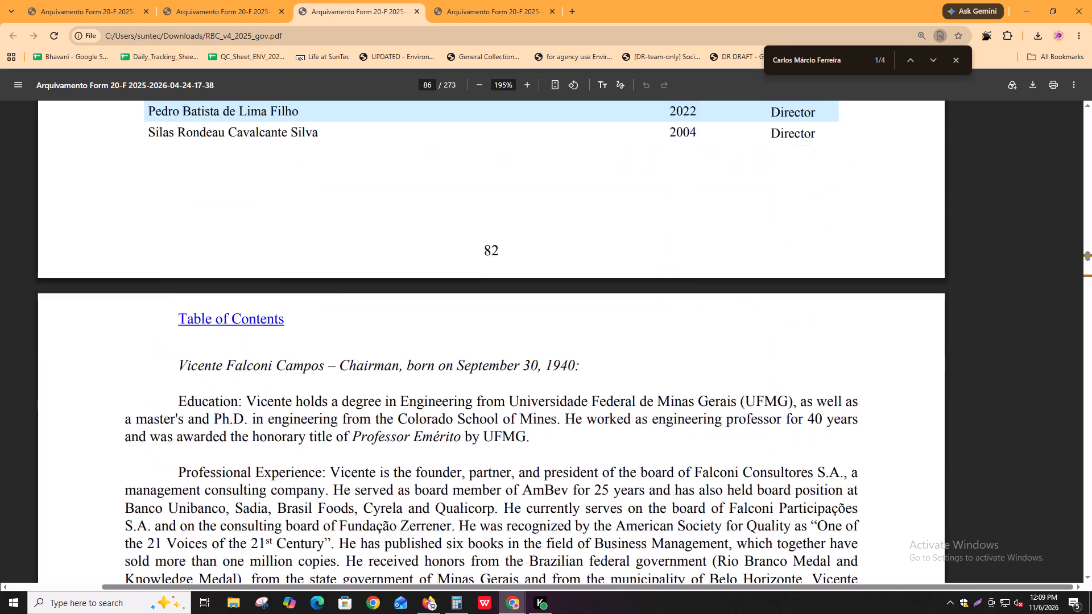
scroll(407, 351, down, 7)
key(ctrl+f)
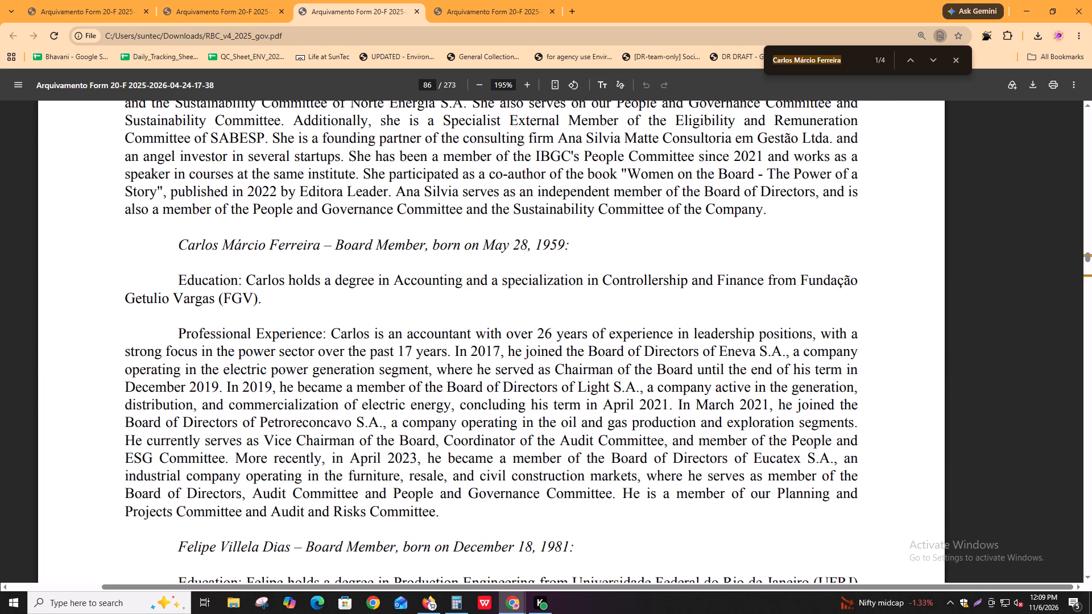
key(Return)
key(Return)
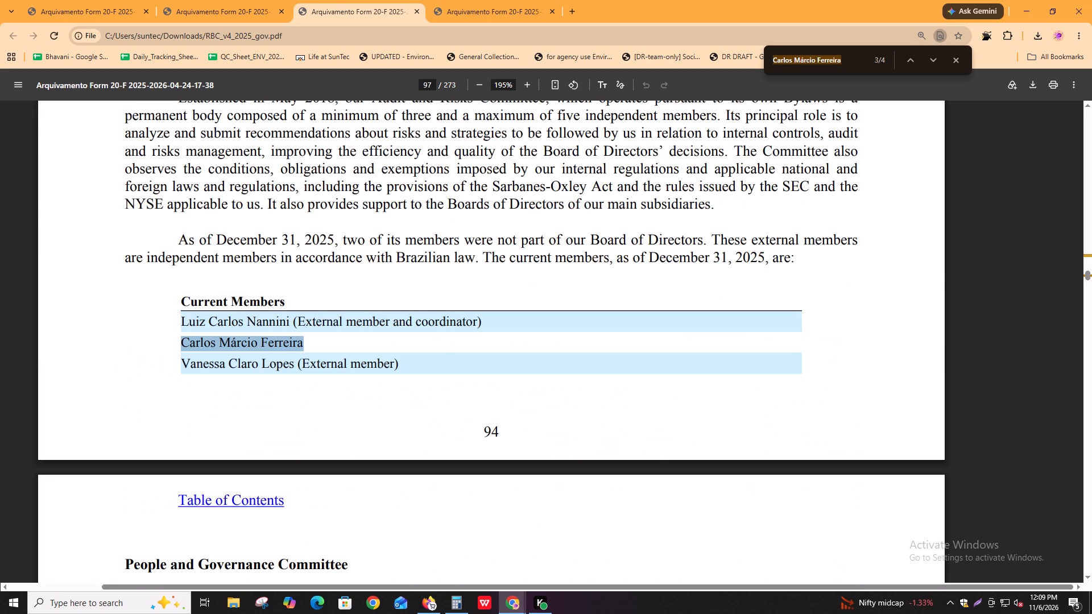
key(Return)
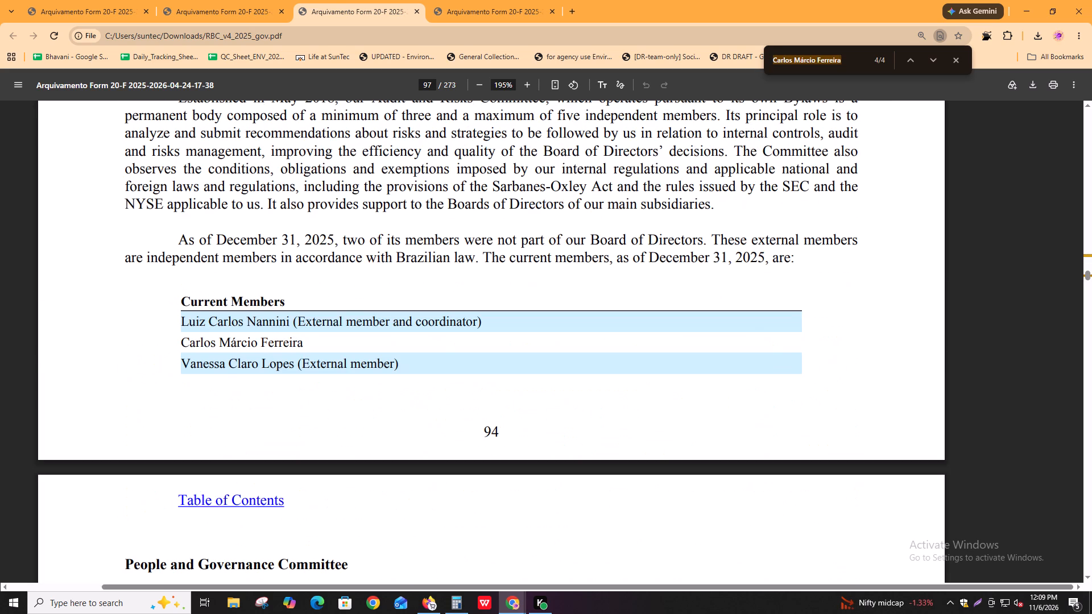
key(Return)
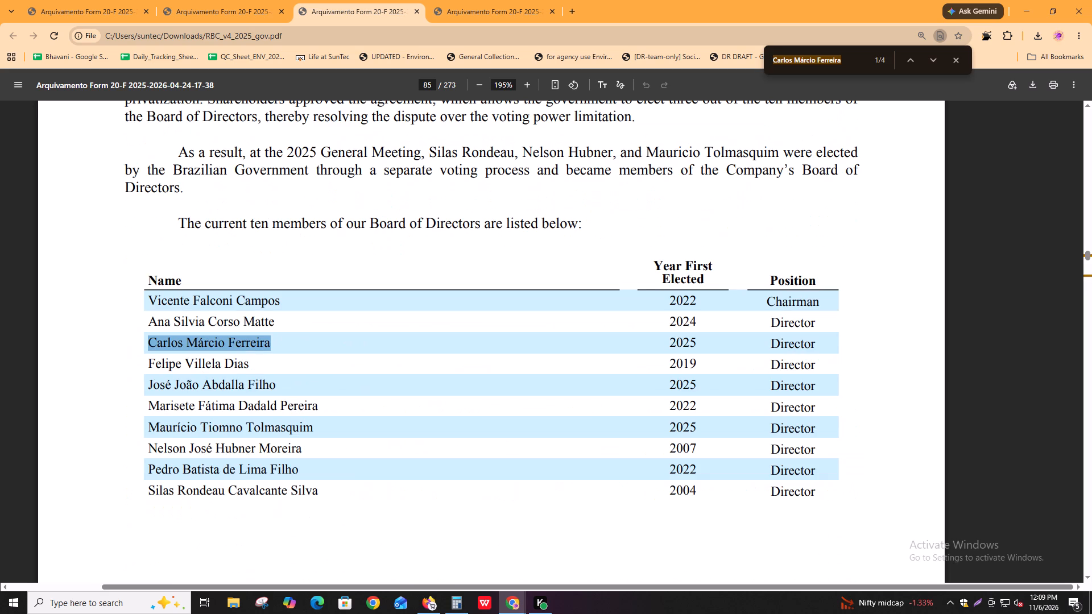
Search the Form 20-F for "board of manageme" and for "board of ex".
key(ctrl+f)
text(board of manageme)
key(Return)
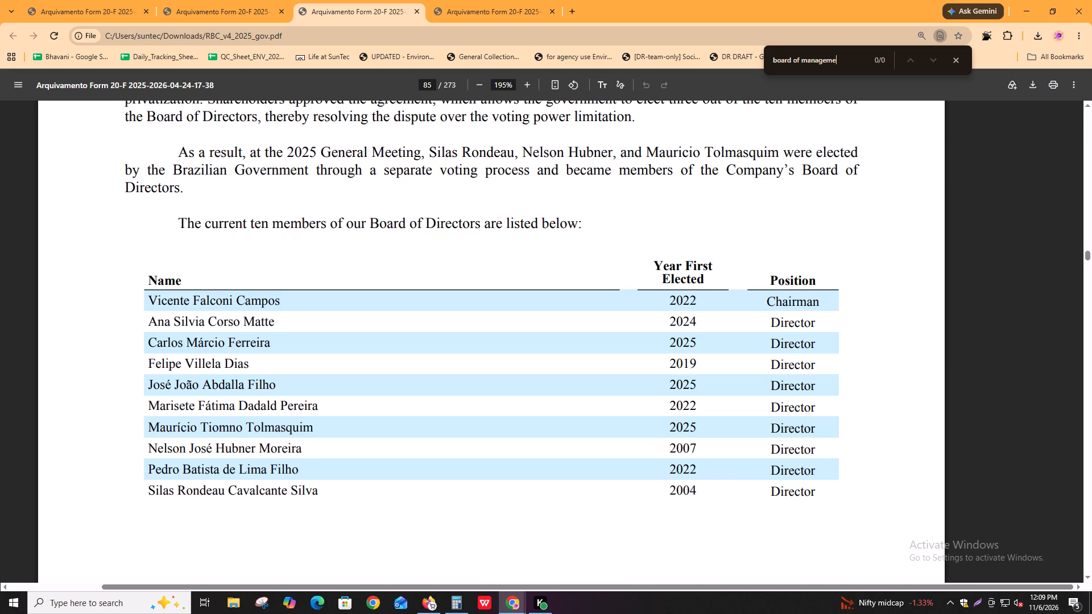
key(ctrl+shift+Left)
text(exc)
key(BackSpace)
key(Return)
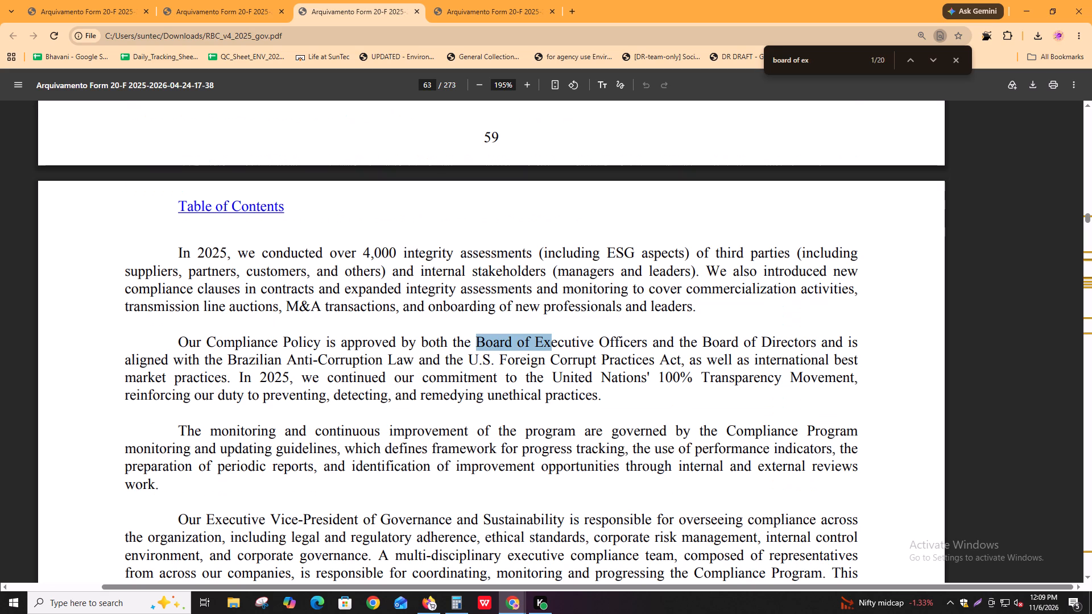
Copy "Board of Executive Officers" from the Item 6A introduction and search the Form 20-F for the full phrase.
key(Return)
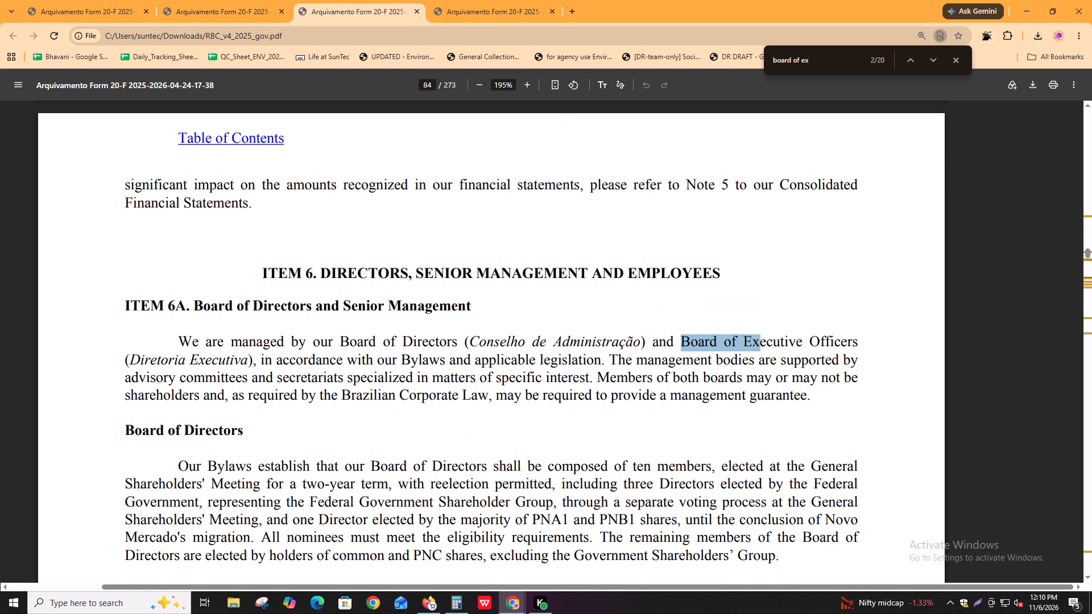
drag(684, 339, 871, 339)
key(ctrl+c)
key(ctrl+f)
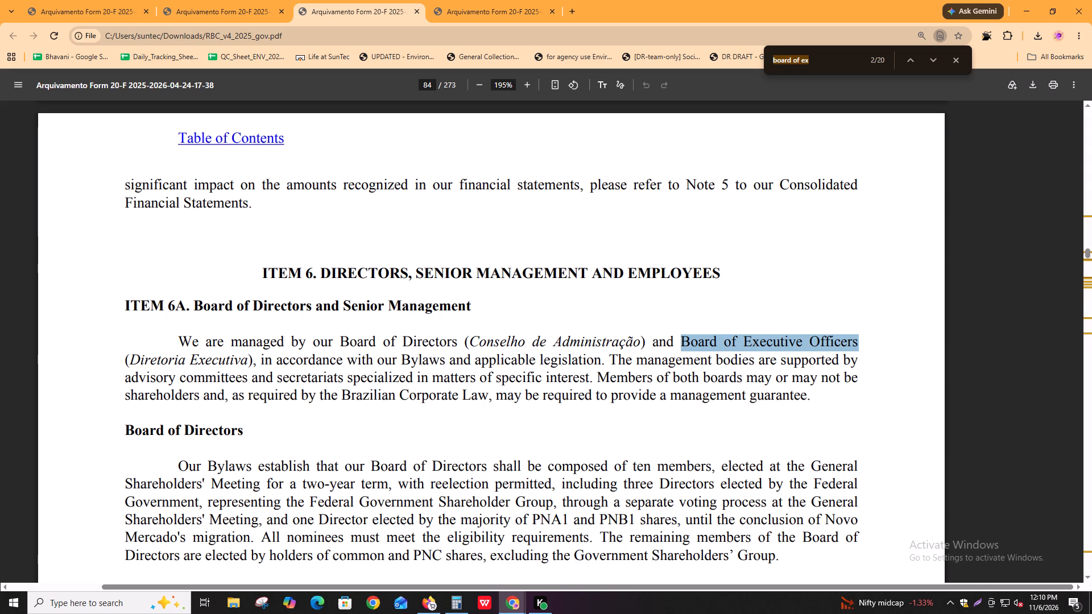
key(ctrl+v)
key(Return)
key(Return)
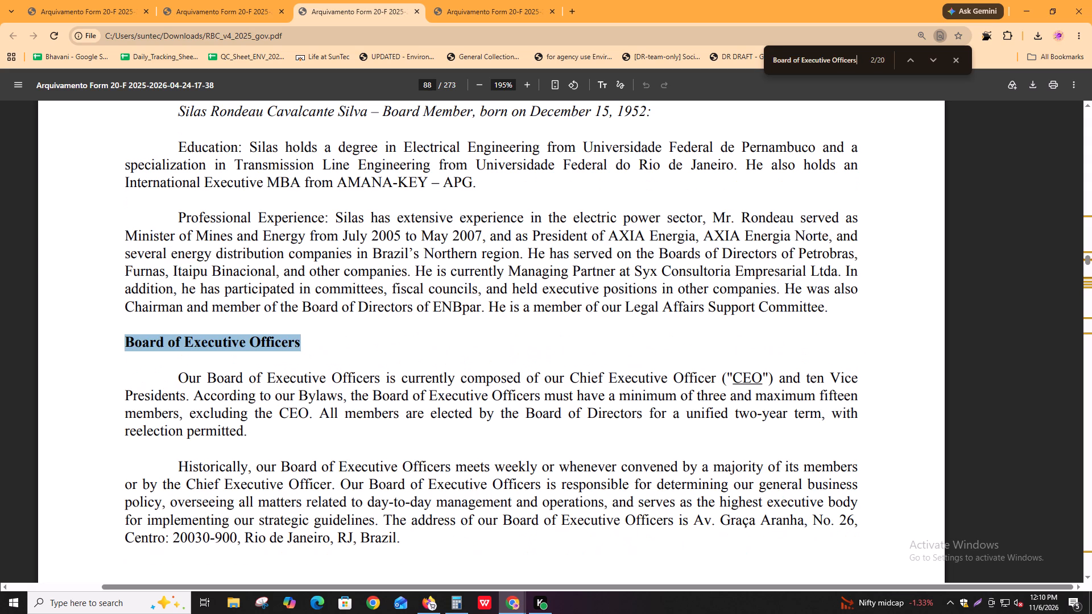
Go through the "Board of Executive Officers" matches up to the table of officers' names and positions.
key(Return)
key(Return)
key(Return)
key(Return)
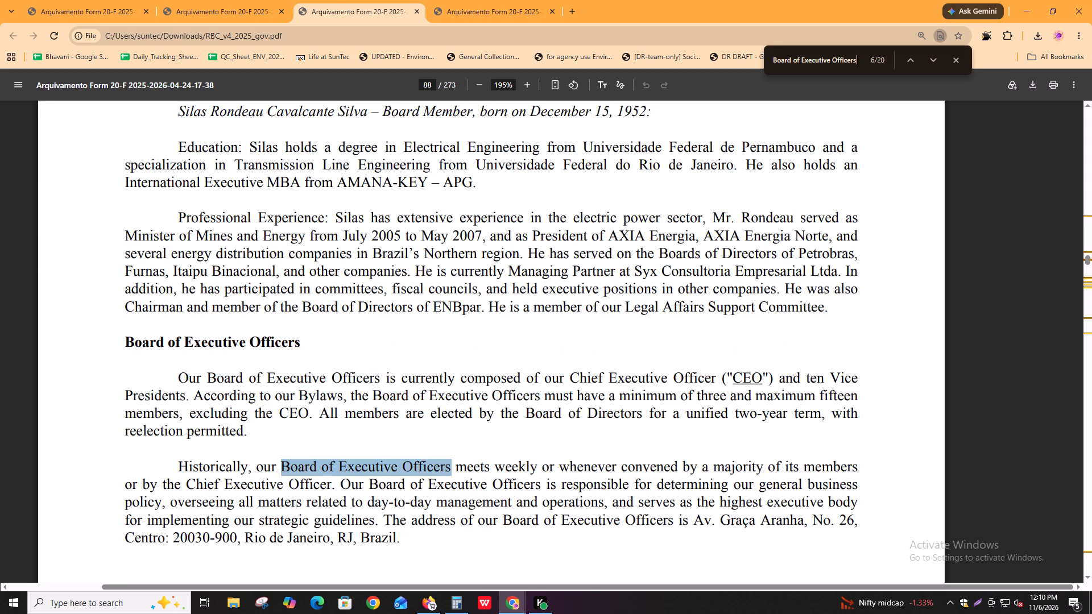
key(Return)
key(Return)
key(Return)
key(Return)
key(shift+Return)
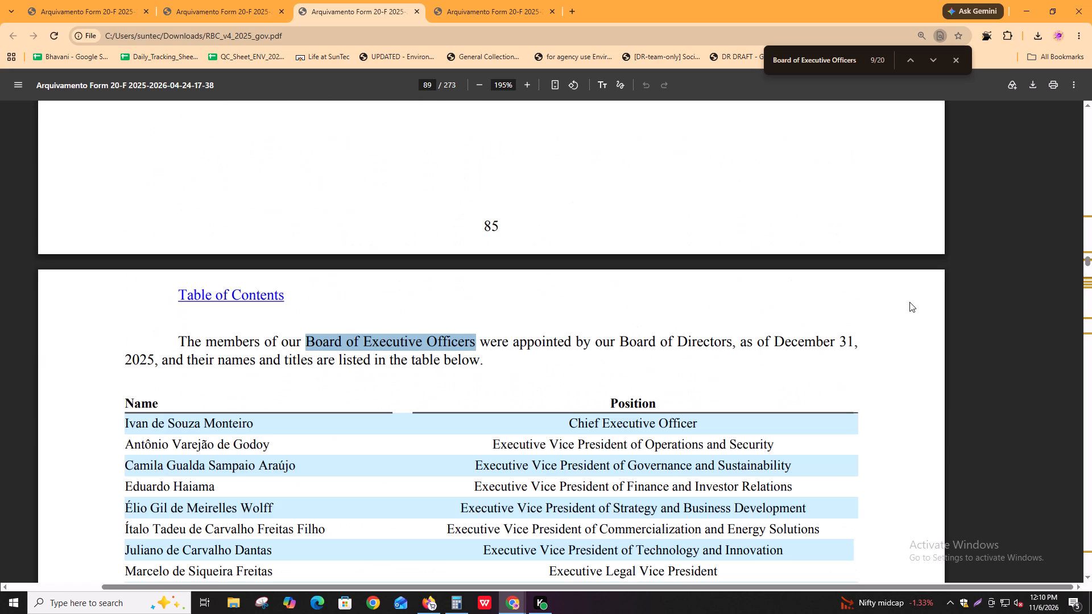
Compare the executive officers table with the Audit and Risks Committee members in Igloo, and check the following match in the Form 20-F.
scroll(220, 433, down, 2)
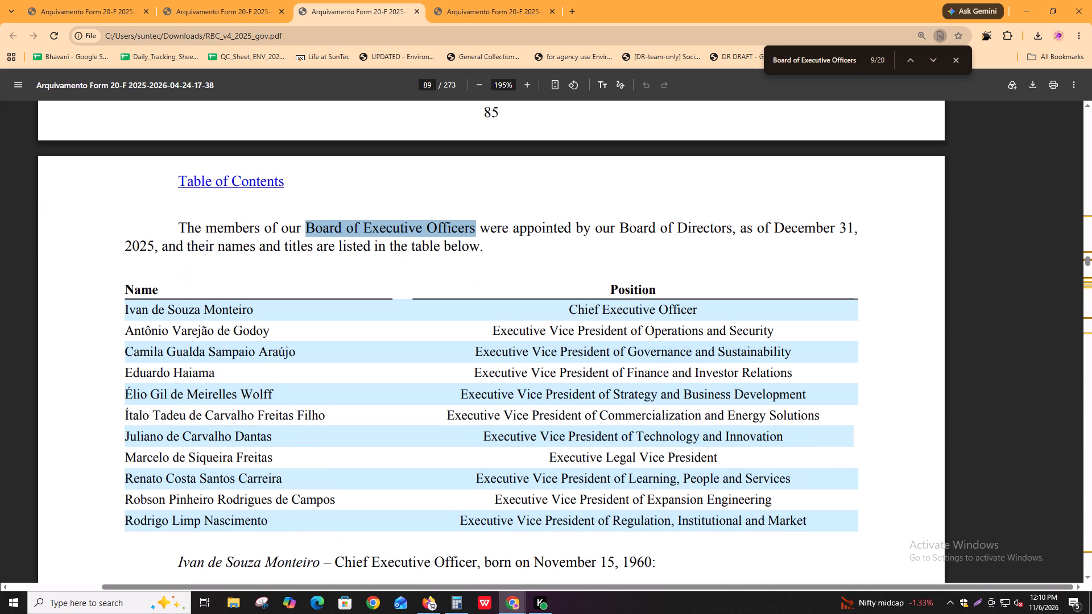
drag(132, 356, 171, 356)
key(alt+Tab)
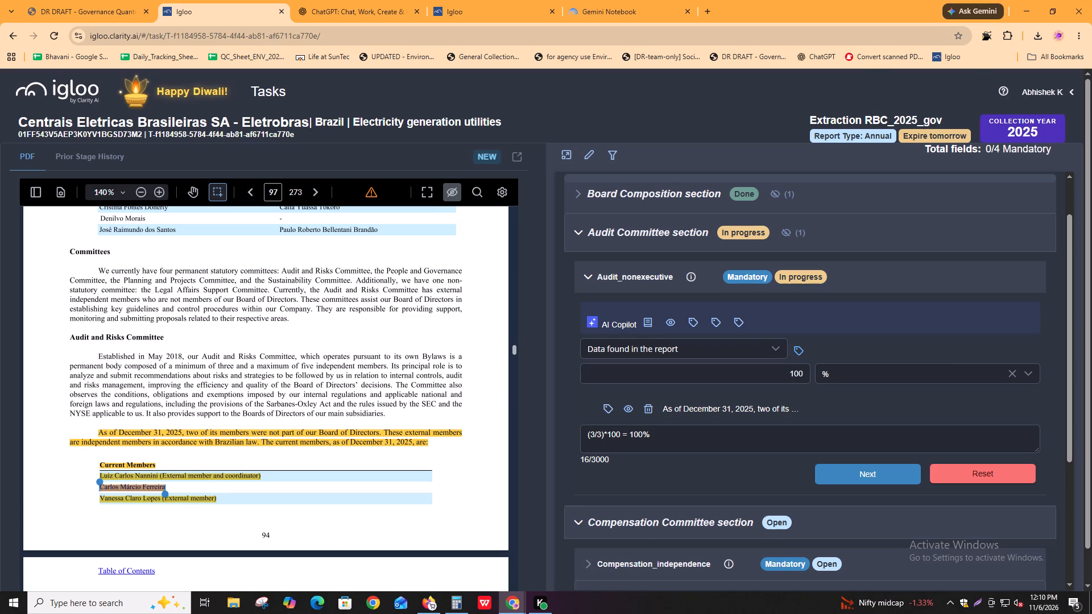
key(alt+Tab)
scroll(223, 377, down, 1)
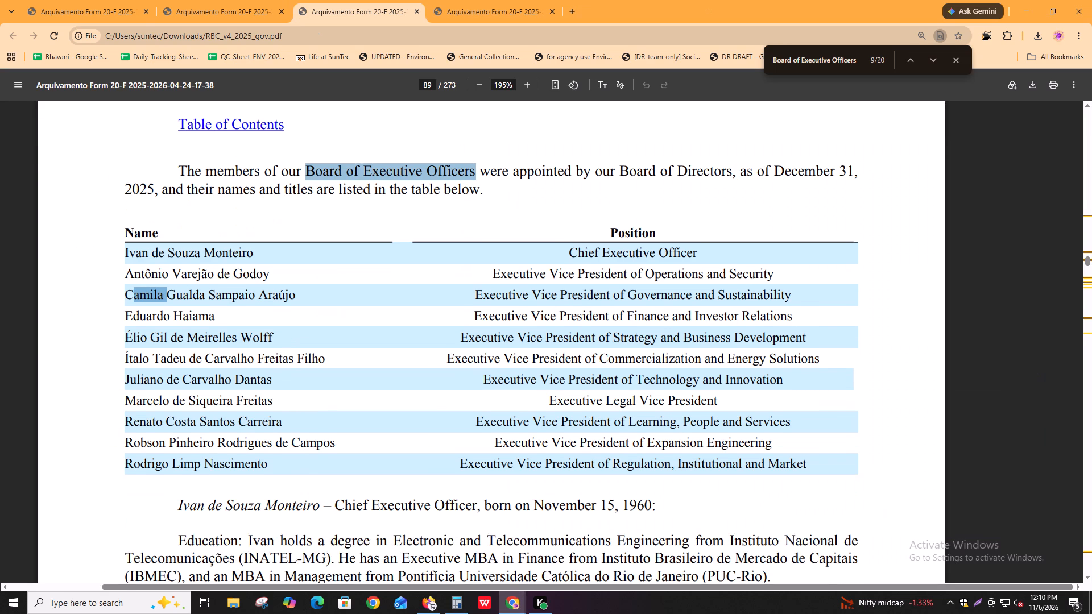
key(ctrl+f)
key(Return)
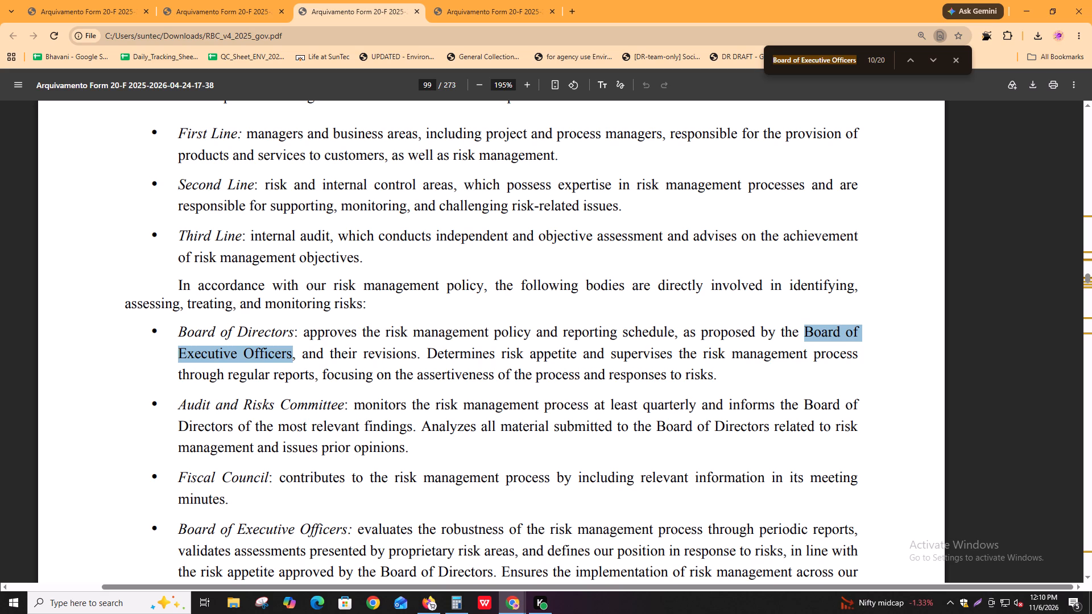
Switch to Calculator, clear the previous result, compute 8/50*12 and clear the display.
key(alt+Tab)
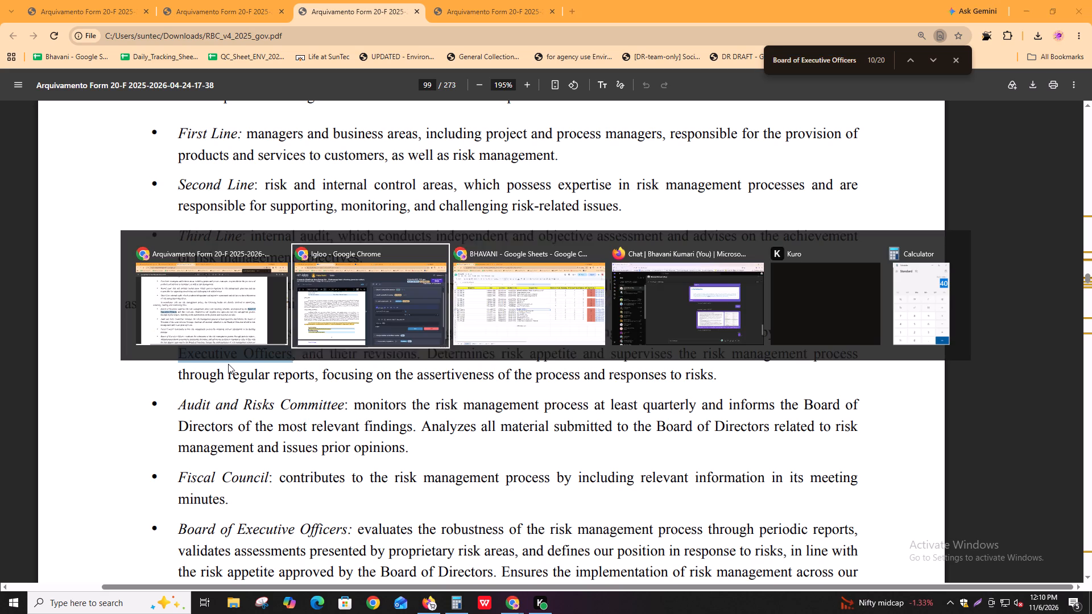
key(alt+Tab)
key(alt+Tab)
key(alt+Tab)
key(alt+Tab)
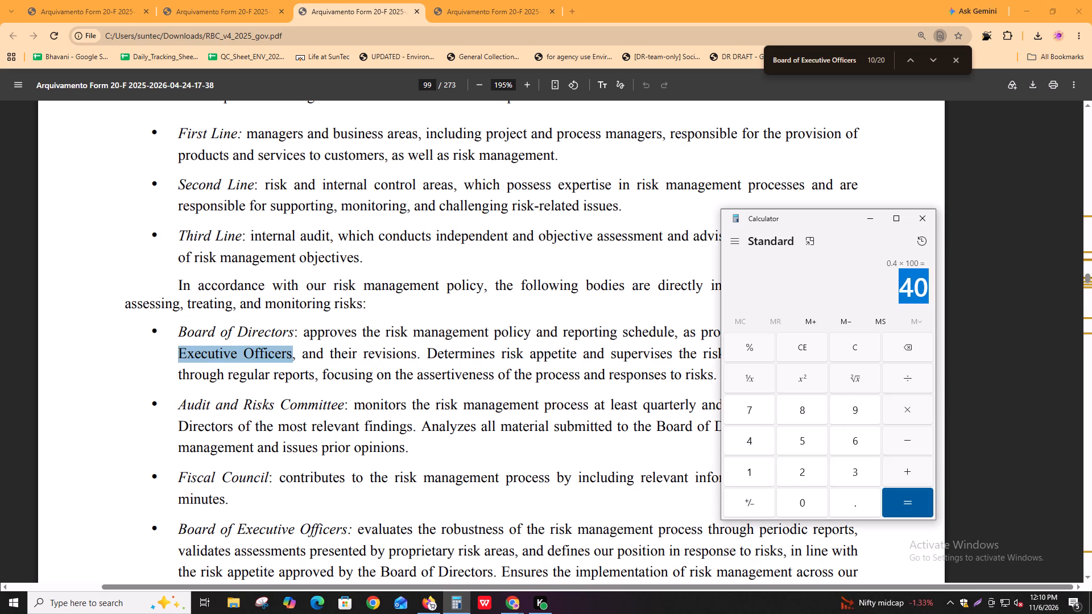
click(828, 356)
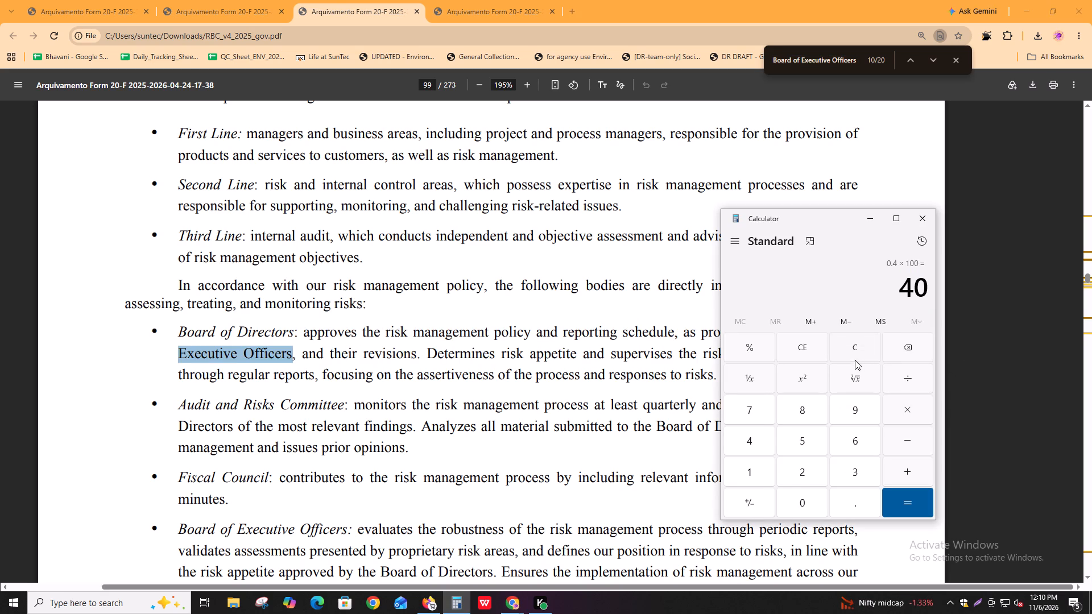
click(850, 339)
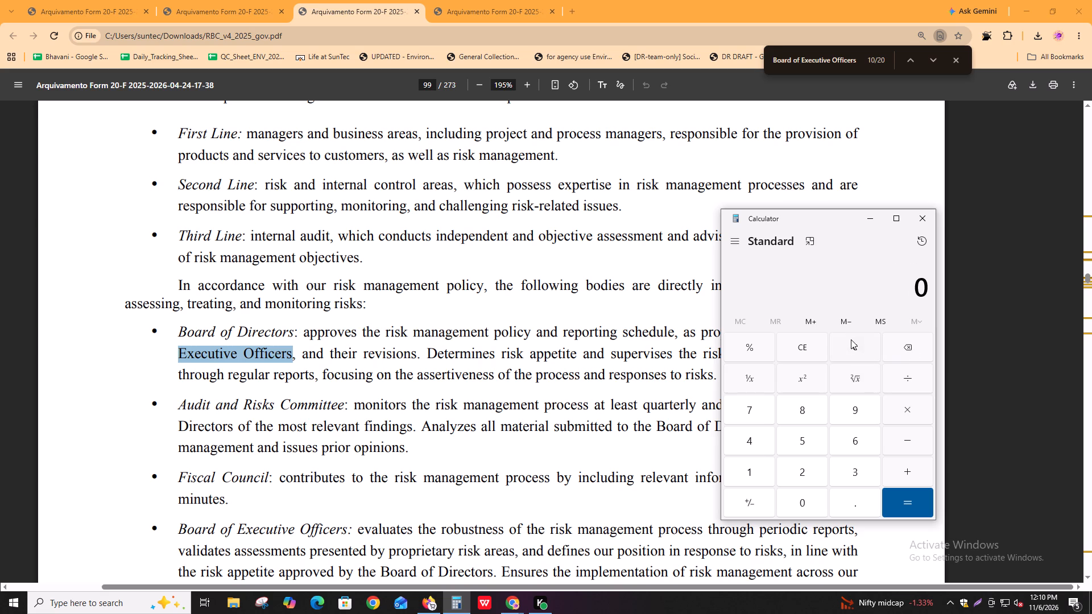
triple_click(851, 339)
triple_click(852, 340)
click(852, 340)
text(8/50*)
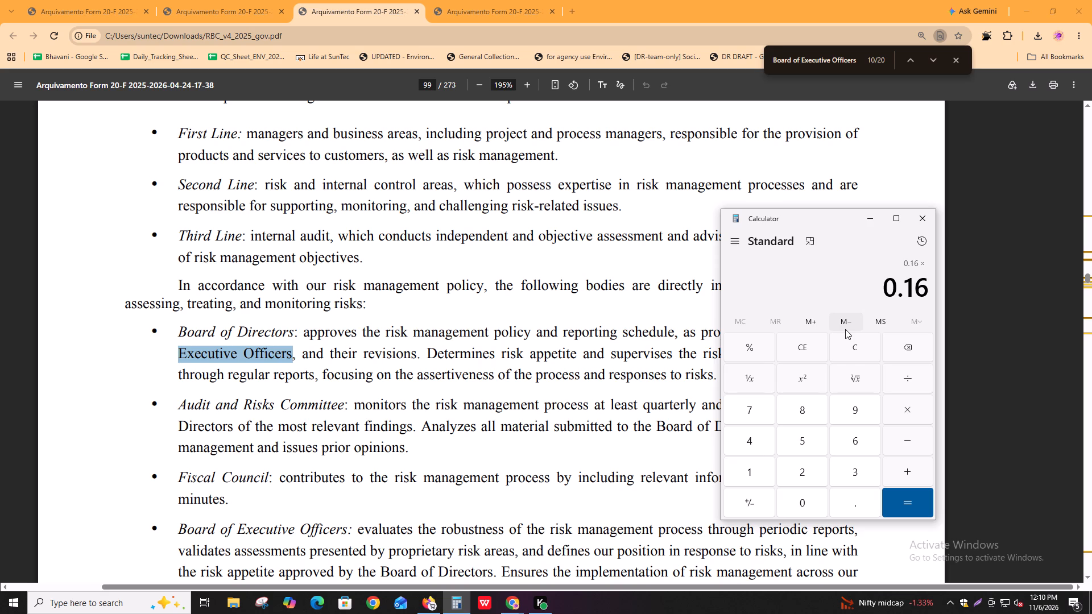
text(12)
key(Return)
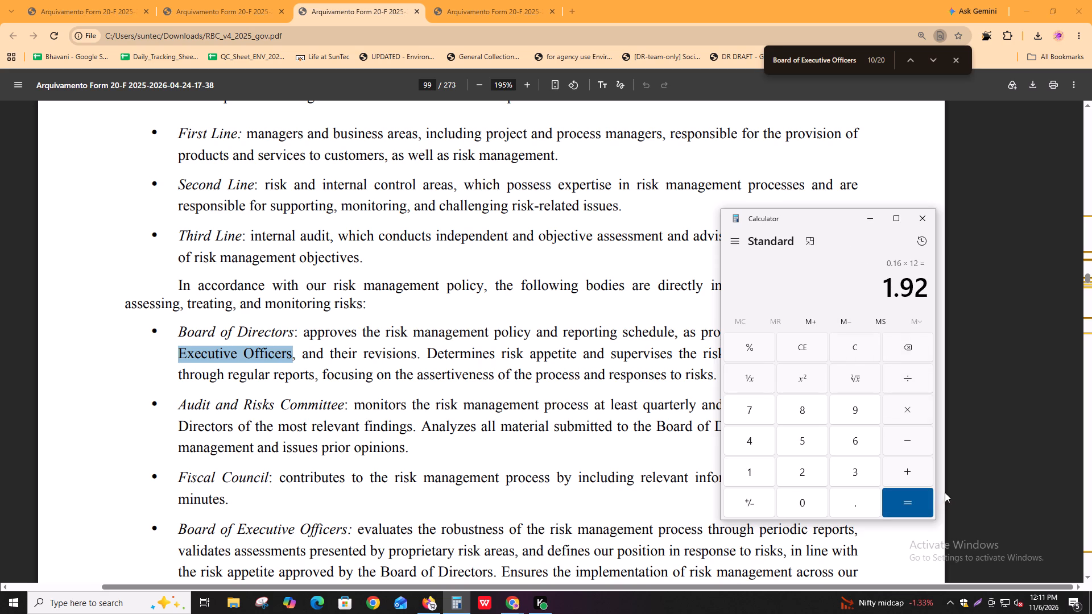
click(839, 352)
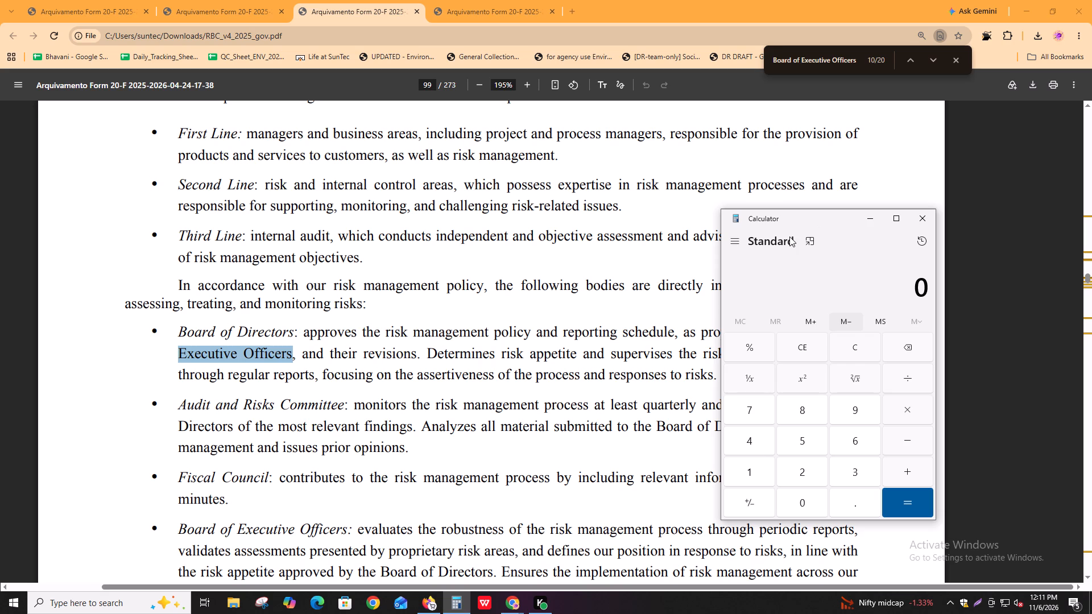
Compute 8/30*2 in Calculator and clear the display.
click(138, 297)
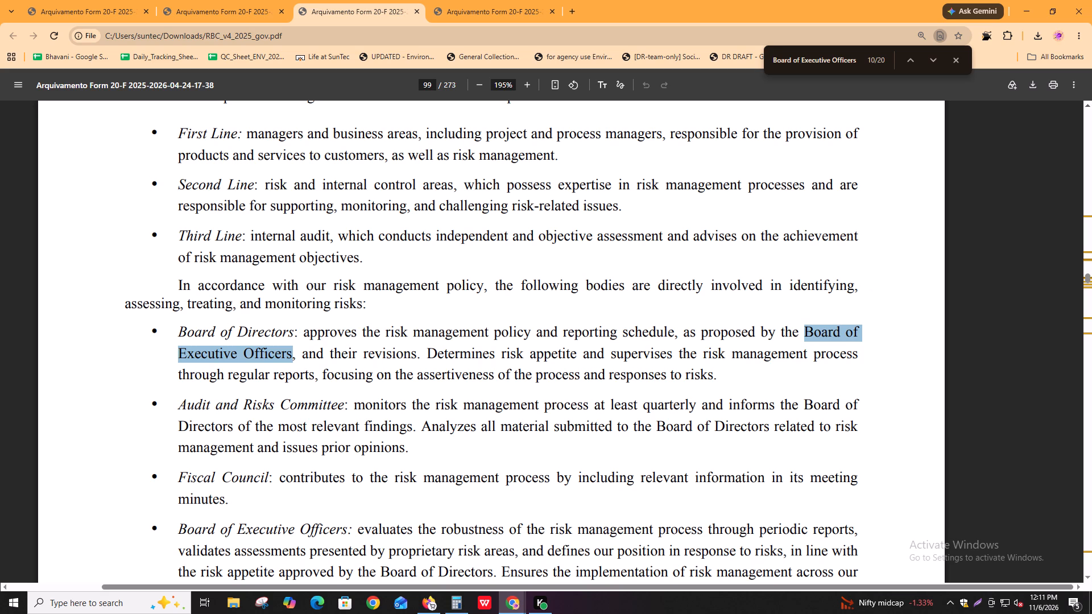
key(alt+Tab)
click(833, 266)
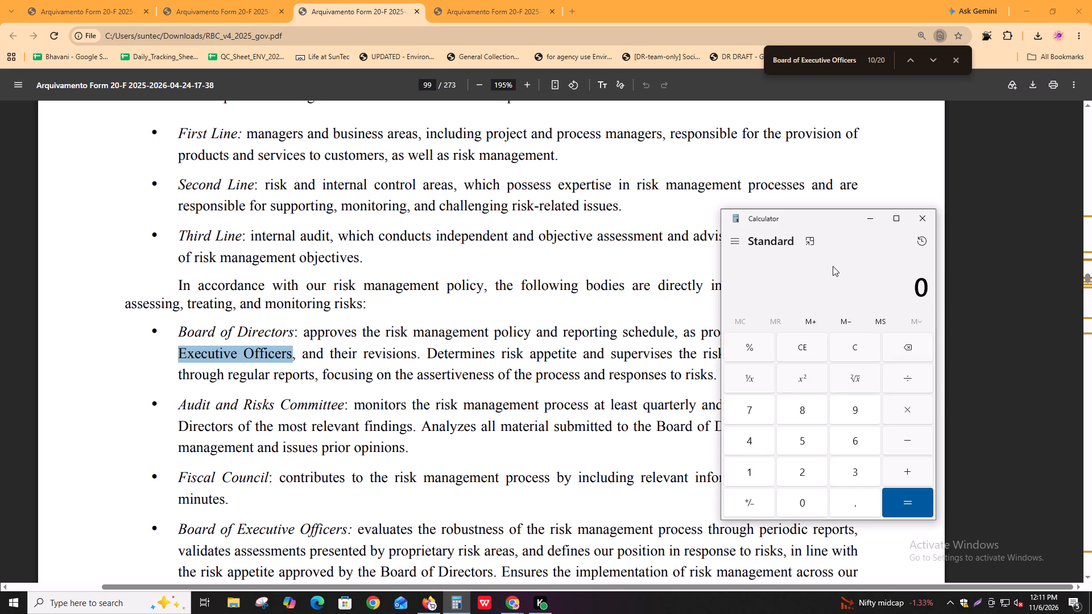
text(8/30*2)
key(Return)
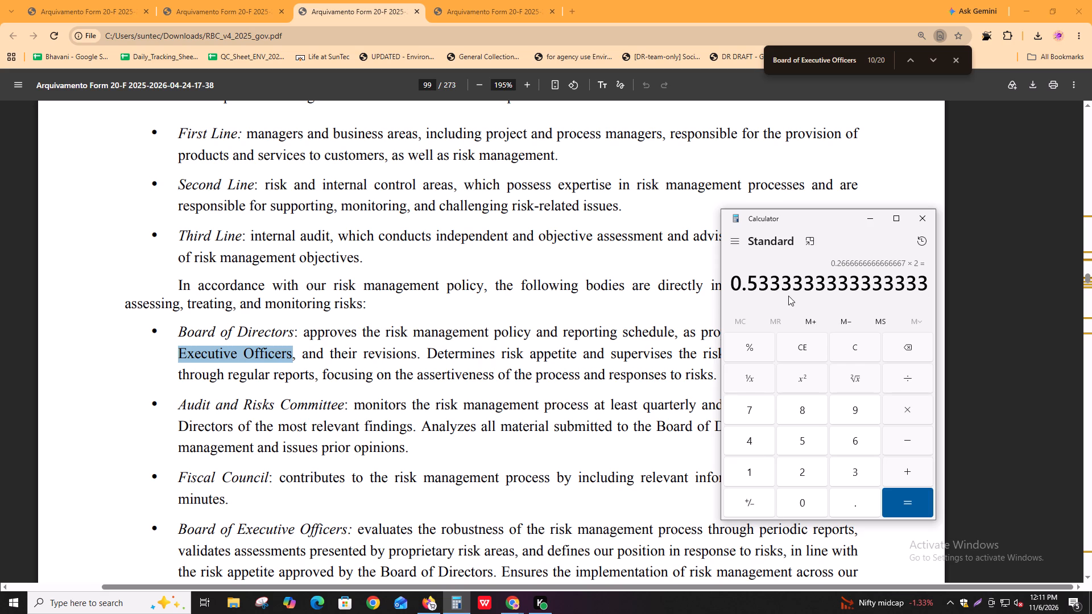
triple_click(858, 347)
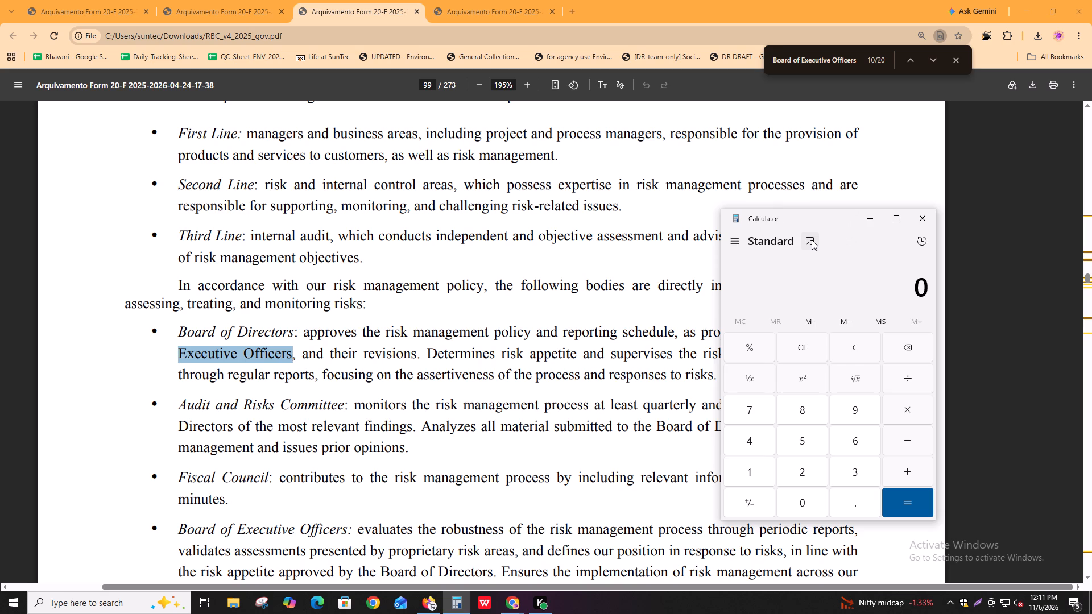
Return to the Form 20-F and examine the Item 6E share ownership tables for the Board of Directors and Board of Executive Officers.
click(331, 428)
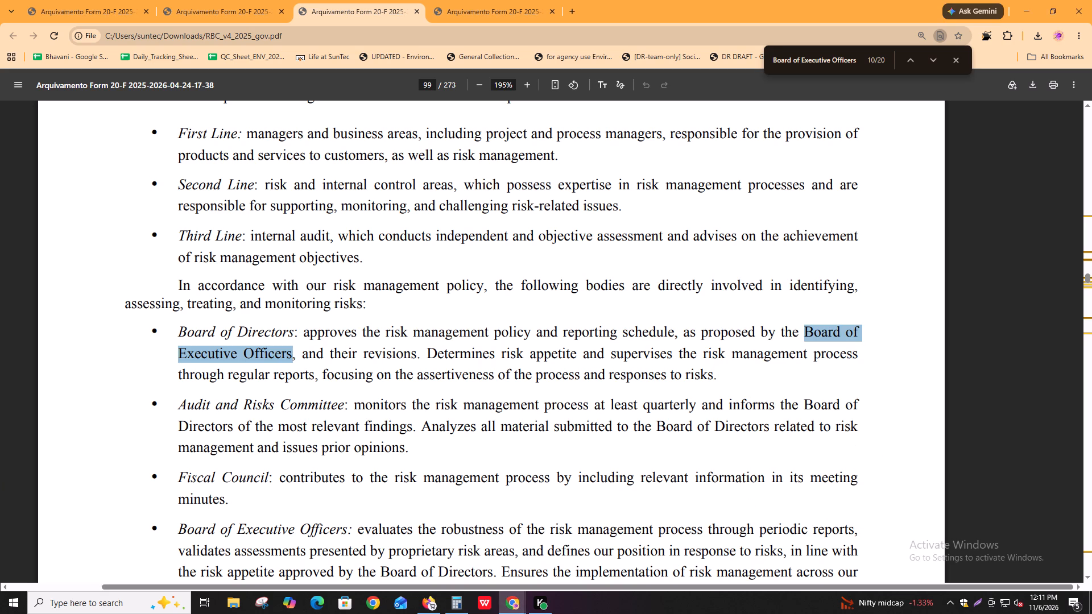
key(ctrl+f)
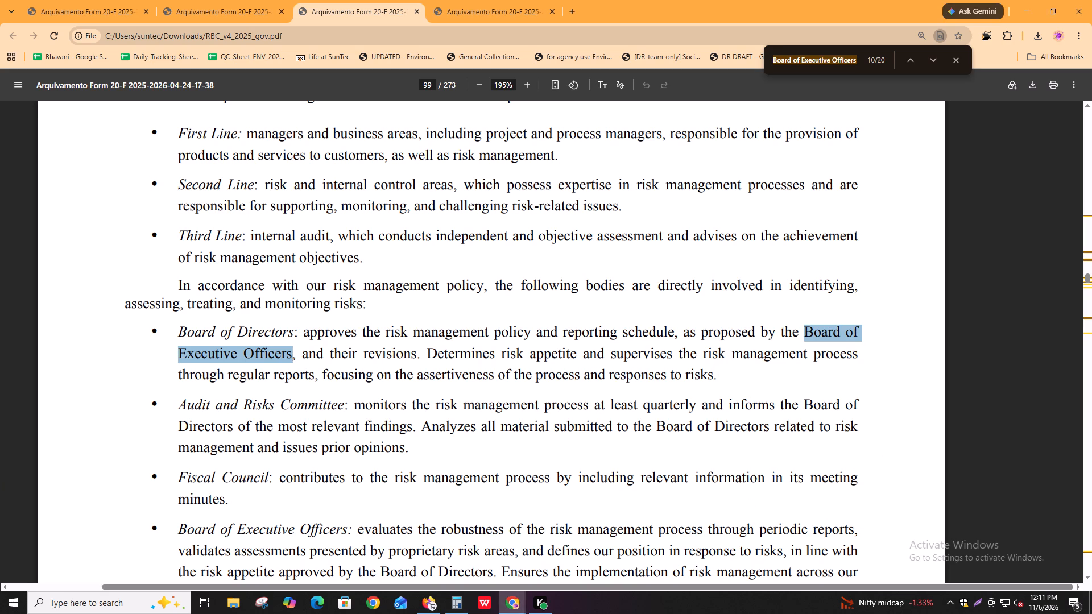
key(Return)
key(Return)
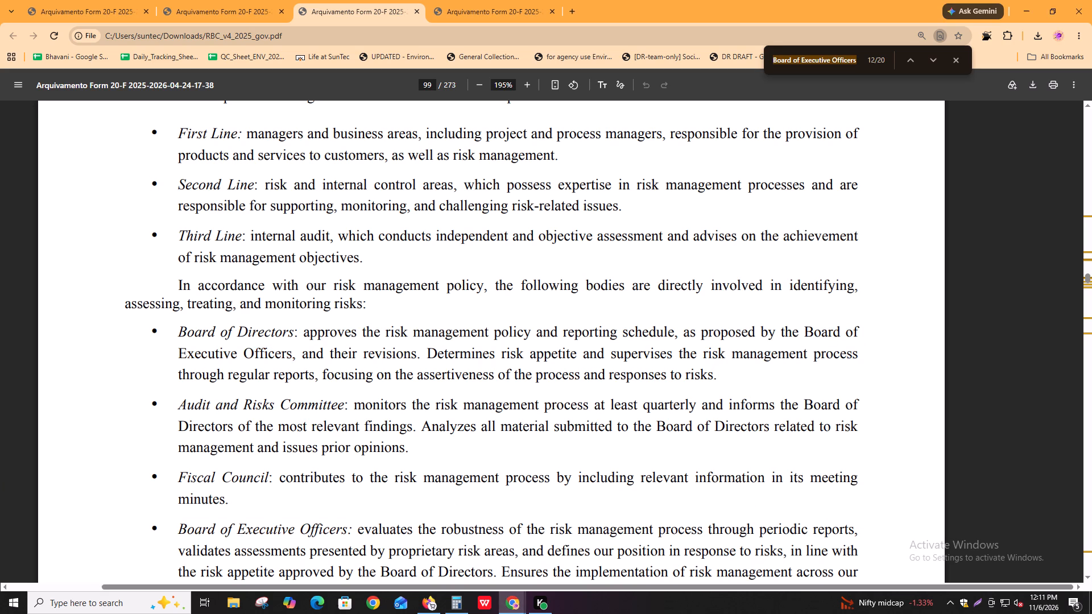
scroll(405, 393, up, 2)
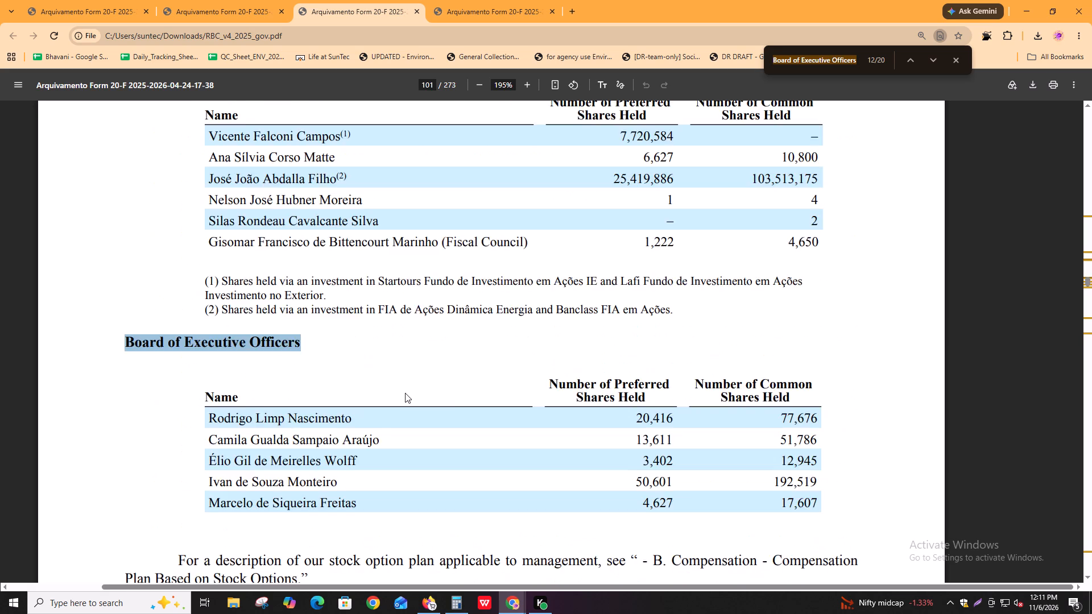
scroll(405, 393, up, 2)
scroll(181, 322, down, 1)
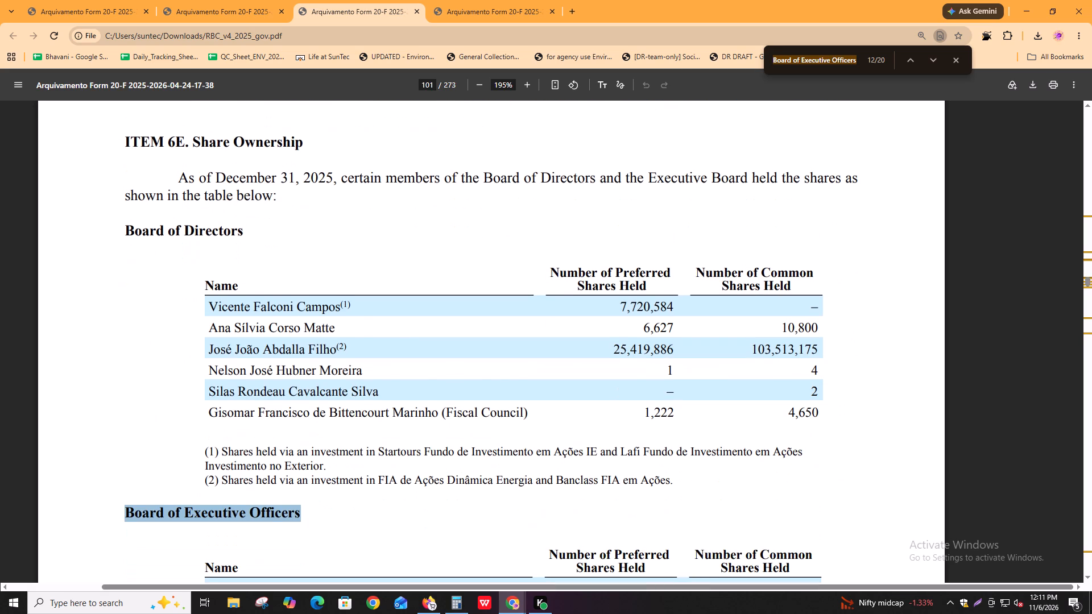
drag(210, 311, 295, 311)
click(295, 311)
drag(469, 177, 648, 168)
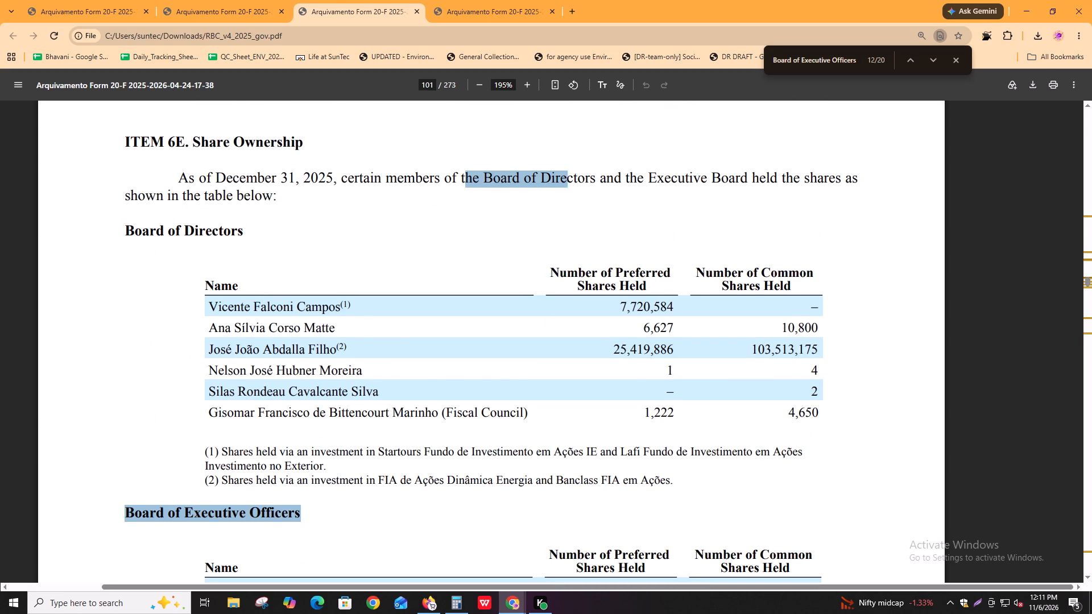
drag(648, 168, 760, 163)
click(760, 163)
scroll(243, 457, down, 4)
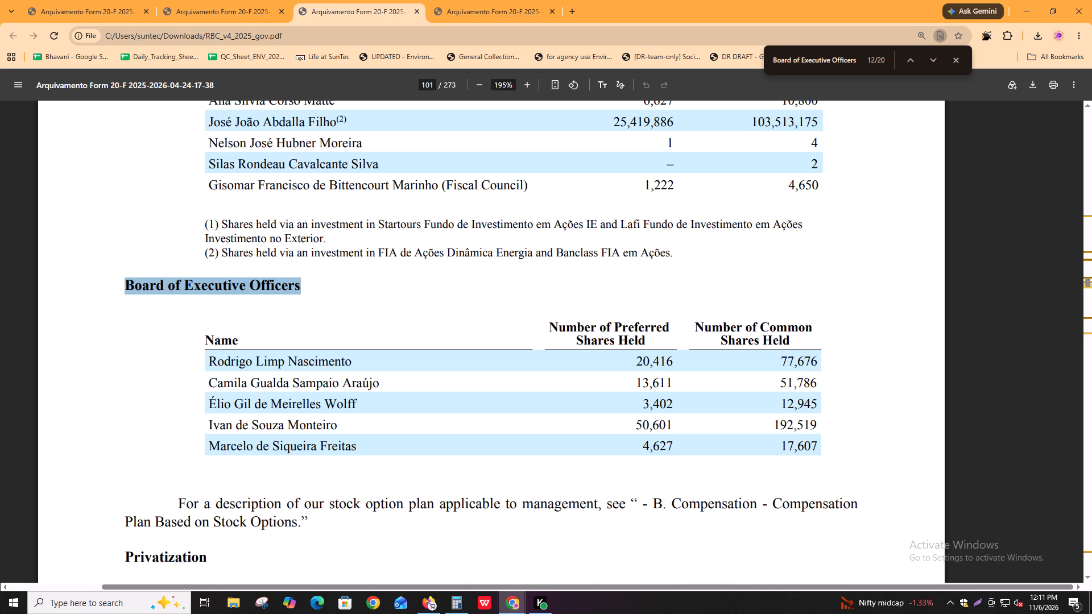
Examine the remaining "Board of Executive Officers" matches in the Form 20-F, continuing around to the Item 6A introduction.
key(ctrl+f)
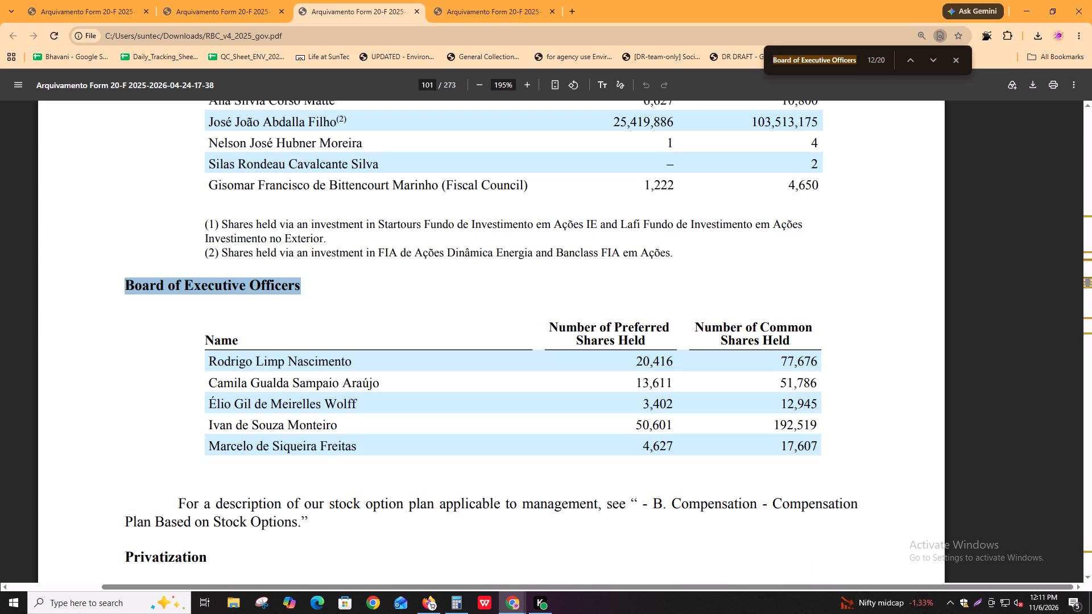
key(Return)
key(Return)
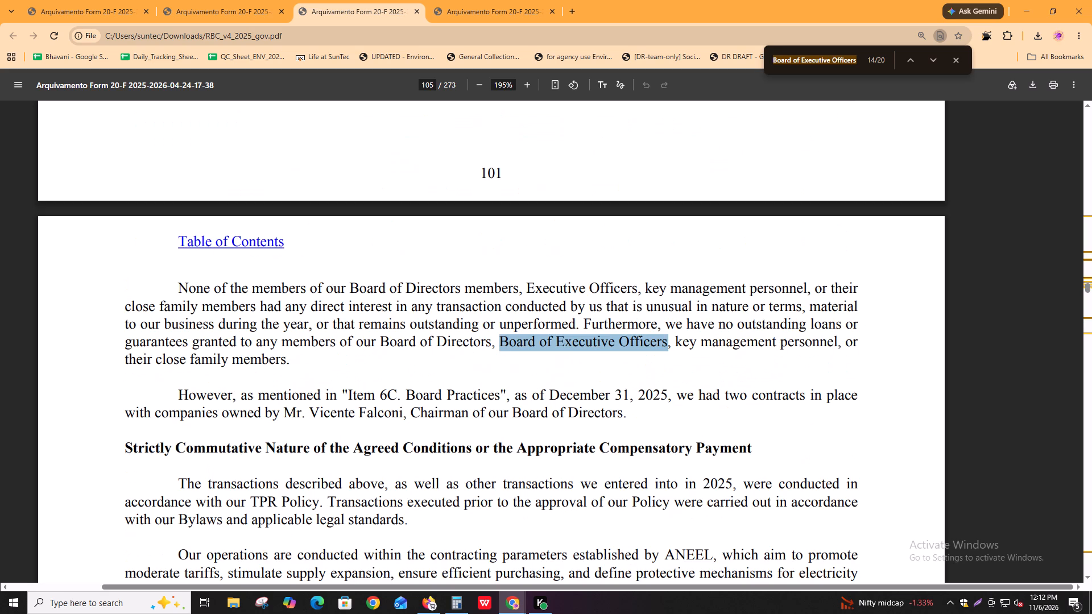
key(Return)
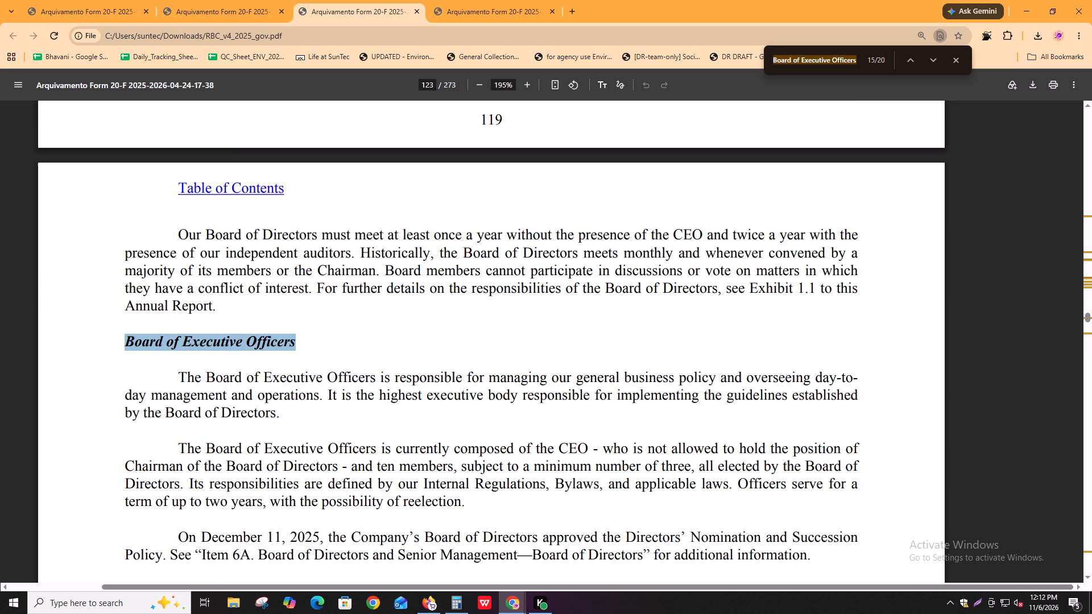
key(Return)
key(Return)
key(Return)
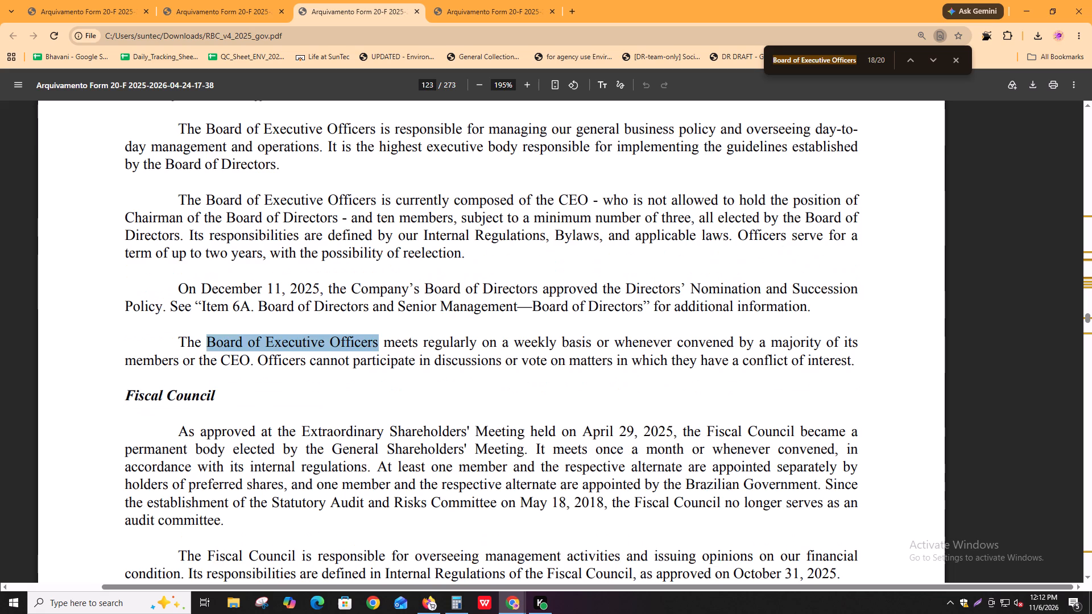
key(Return)
key(shift+Return)
key(Return)
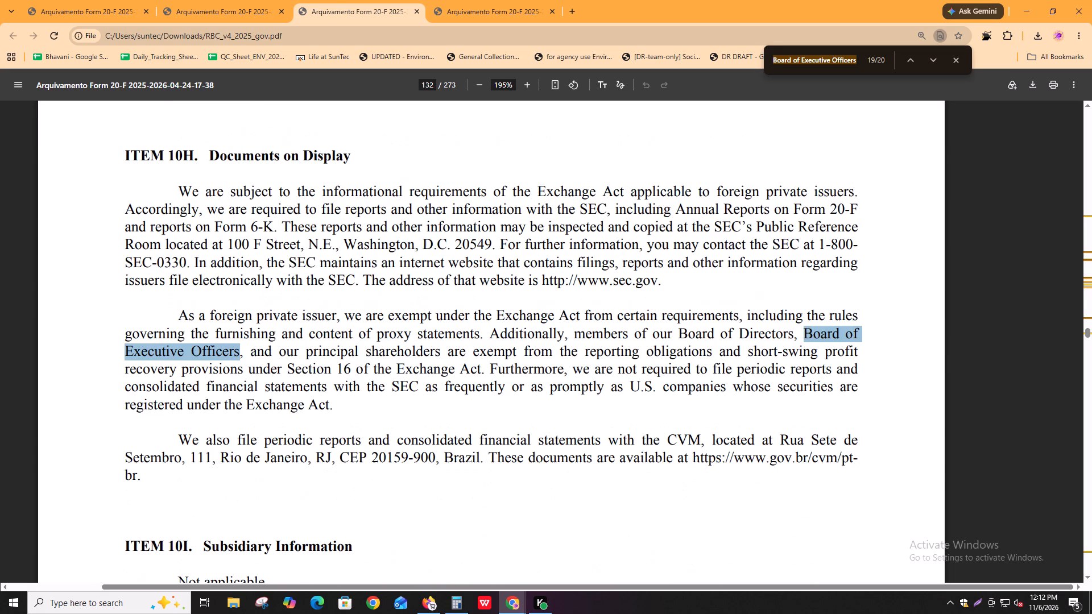
key(Return)
key(Return)
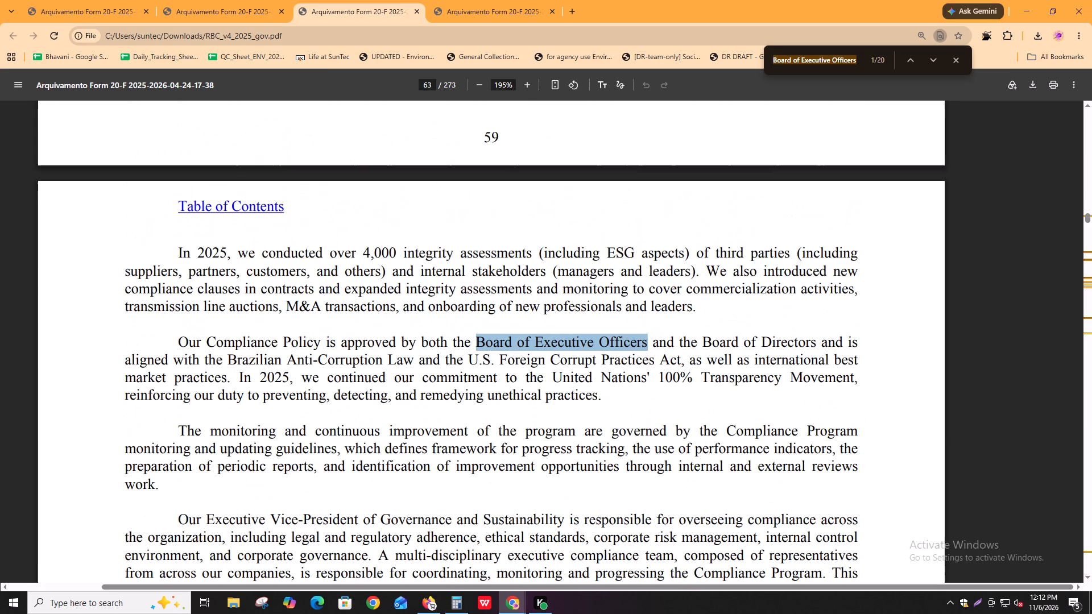
key(Return)
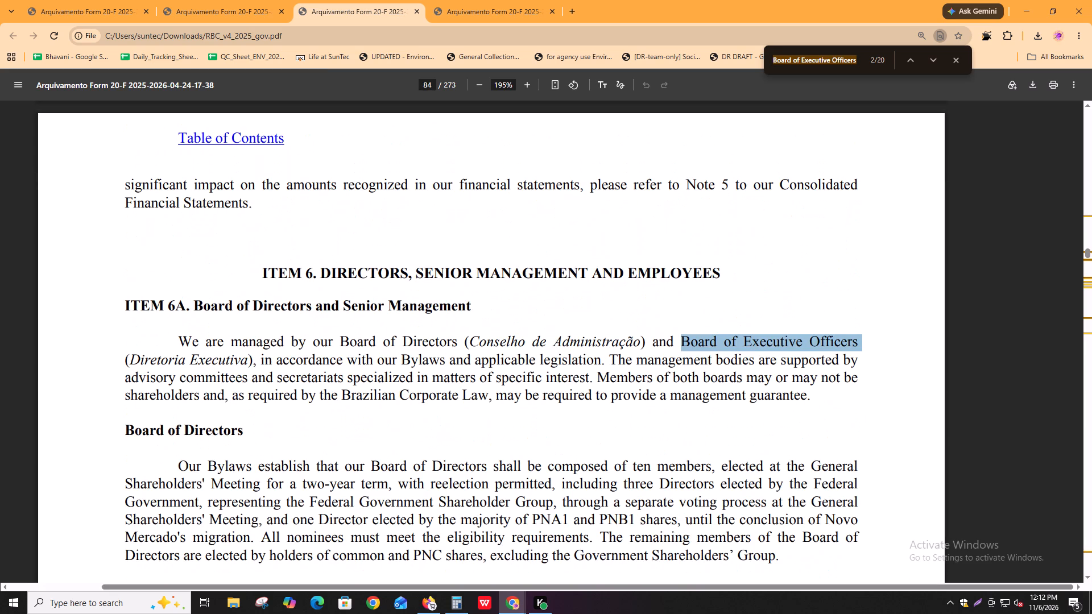
Examine the following "Board of Executive Officers" matches in the Form 20-F, up to the section on that board's composition.
key(Return)
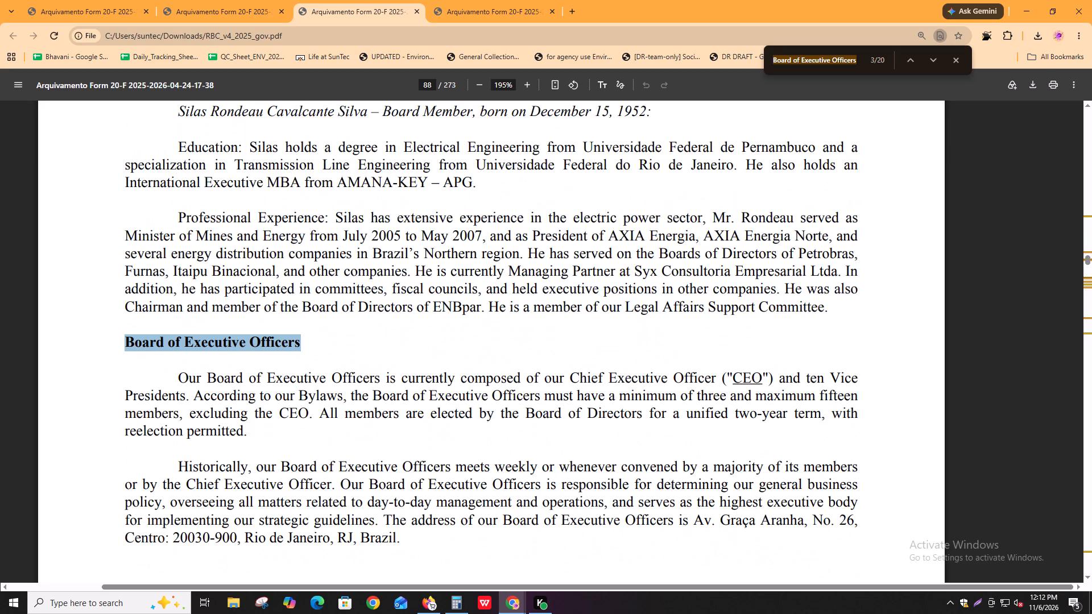
key(Return)
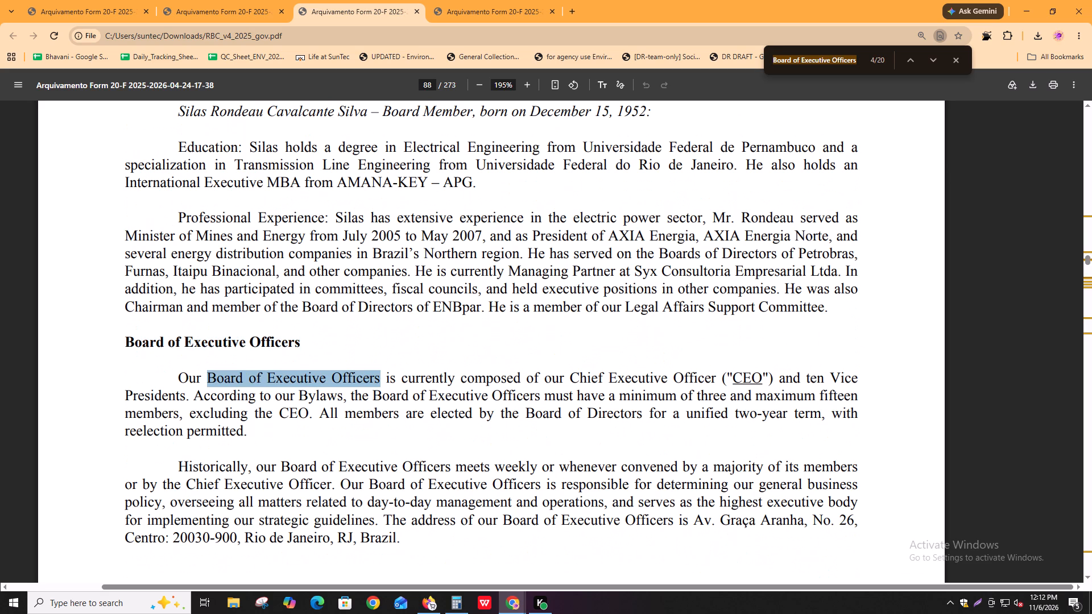
key(shift+Return)
Copy the name of the Audit and Risks Committee member not marked external from Igloo and search for it in another Form 20-F copy.
click(449, 0)
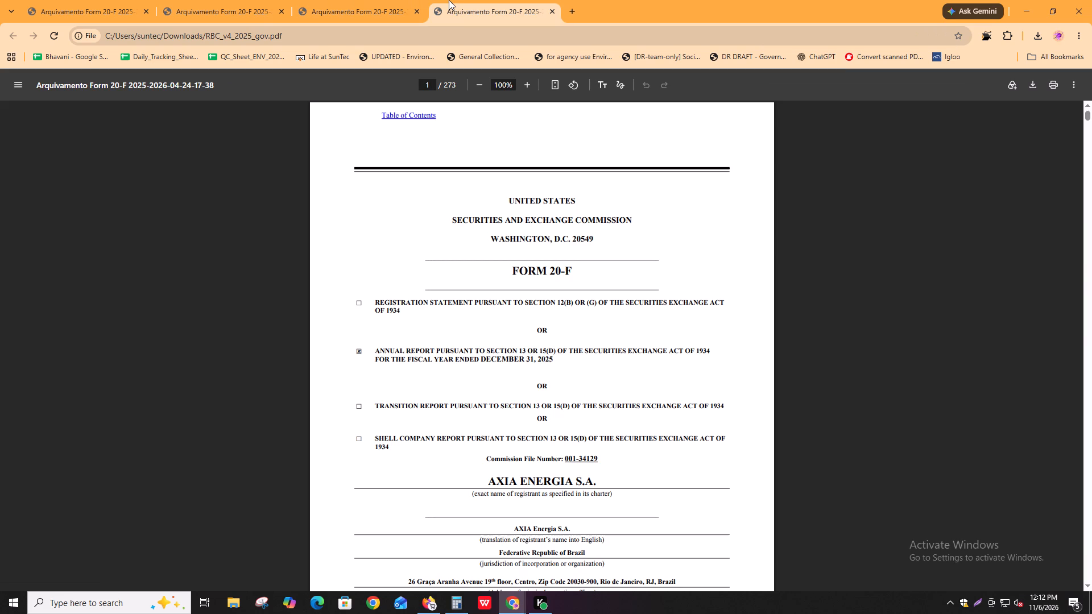
key(alt+Tab)
key(alt+Tab)
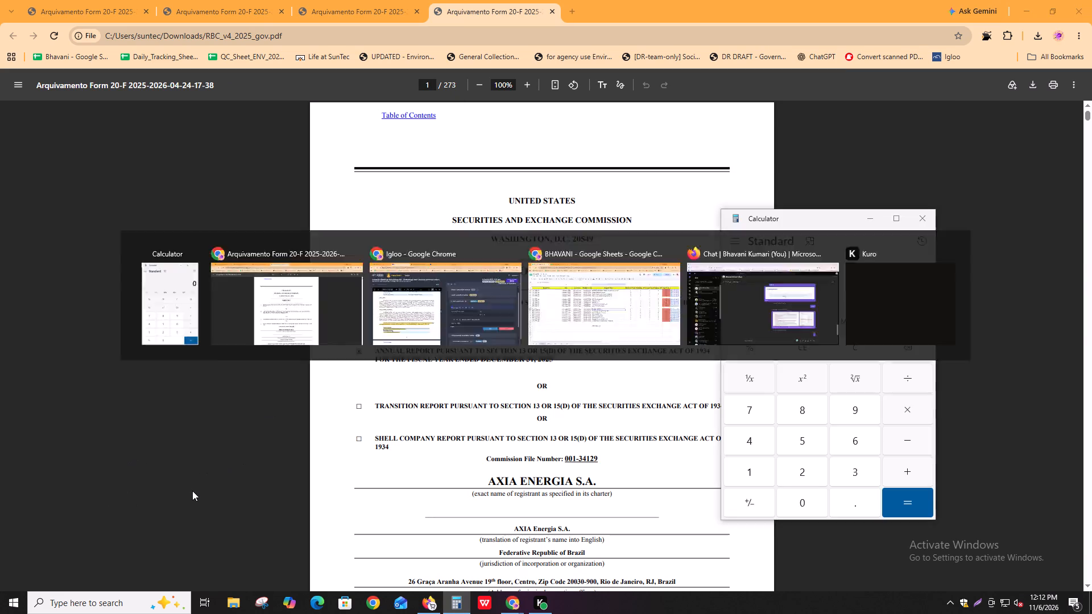
key(alt+Tab)
key(alt+Tab)
click(97, 487)
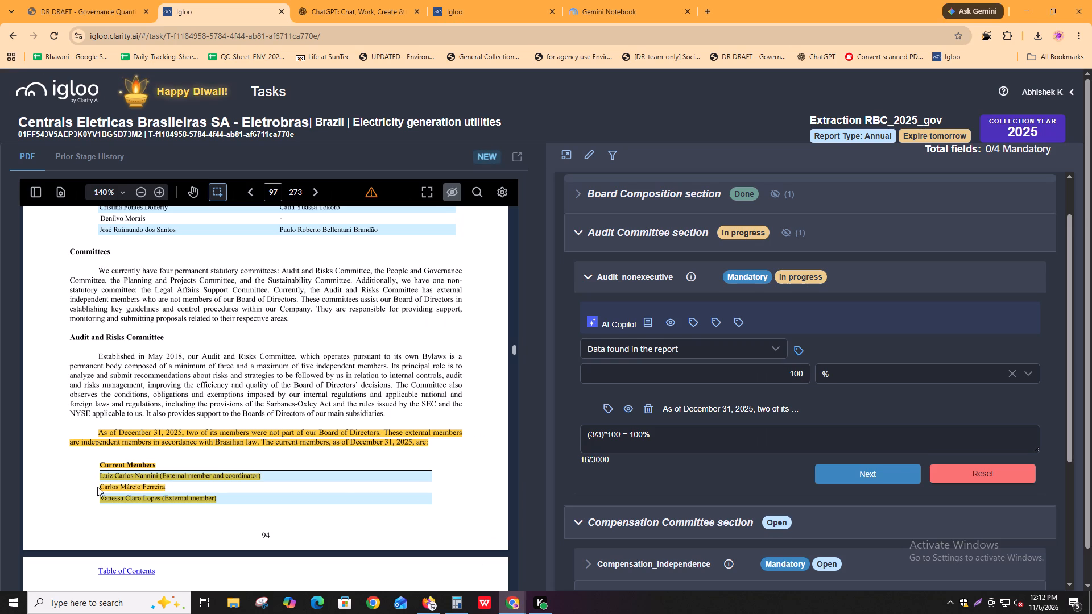
drag(100, 486, 179, 486)
key(ctrl+c)
key(Tab)
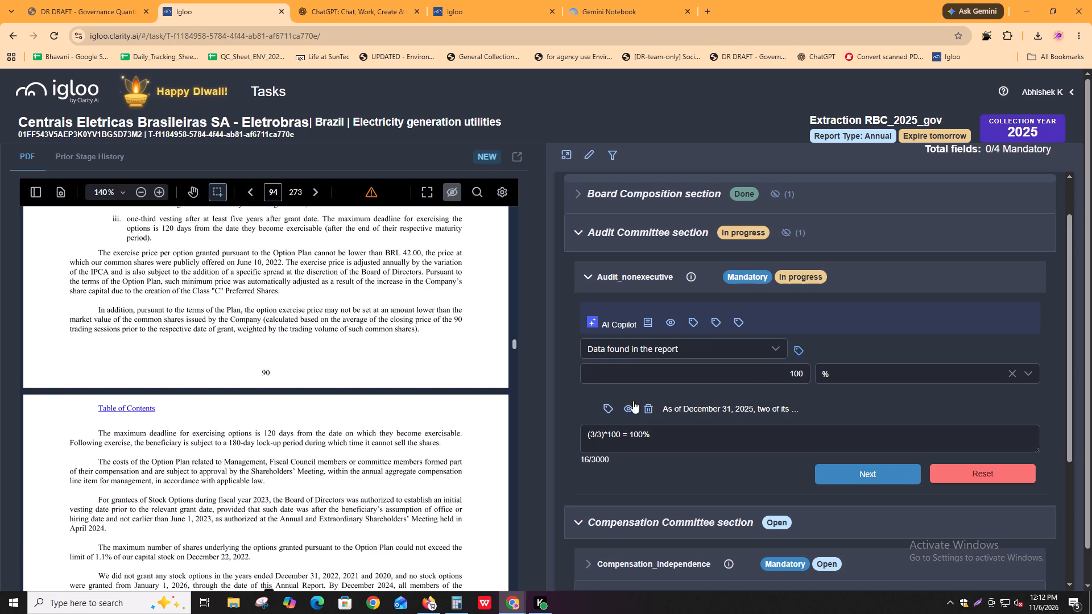
click(595, 408)
click(604, 406)
key(alt+Tab)
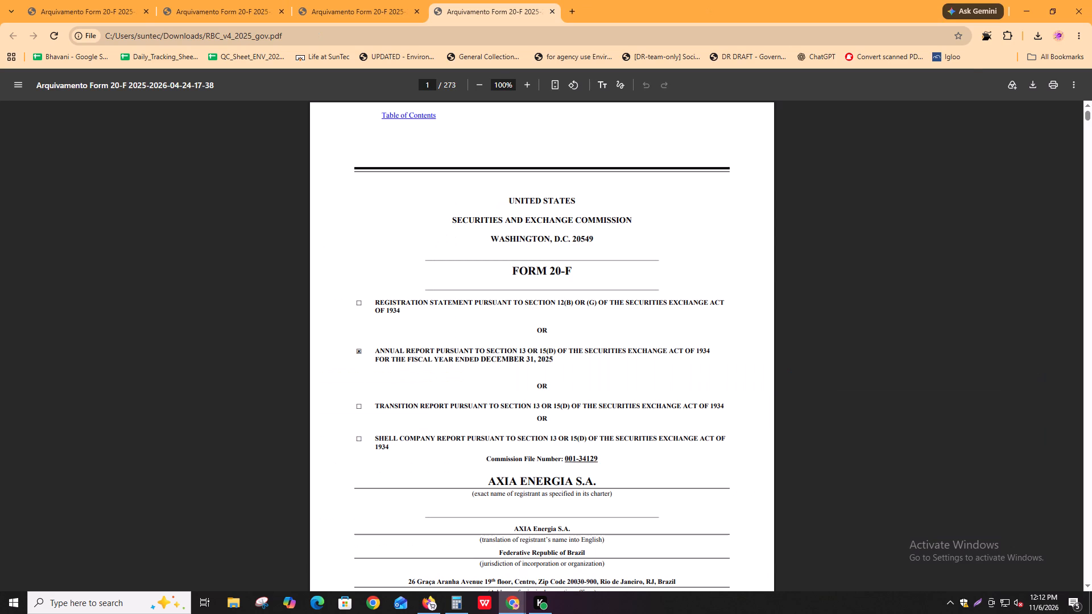
key(ctrl+f)
key(ctrl+v)
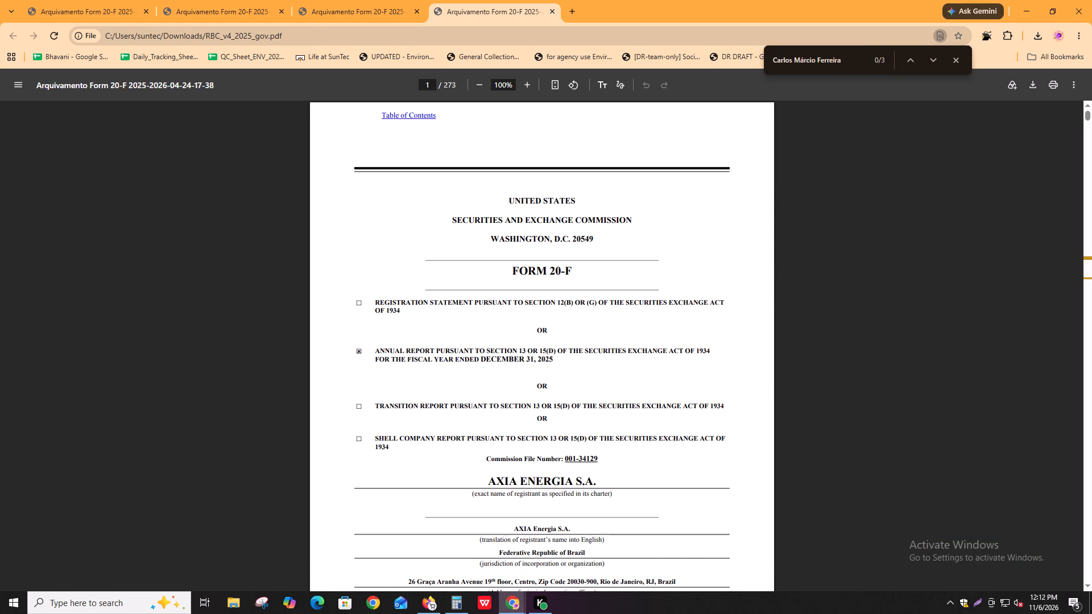
key(Return)
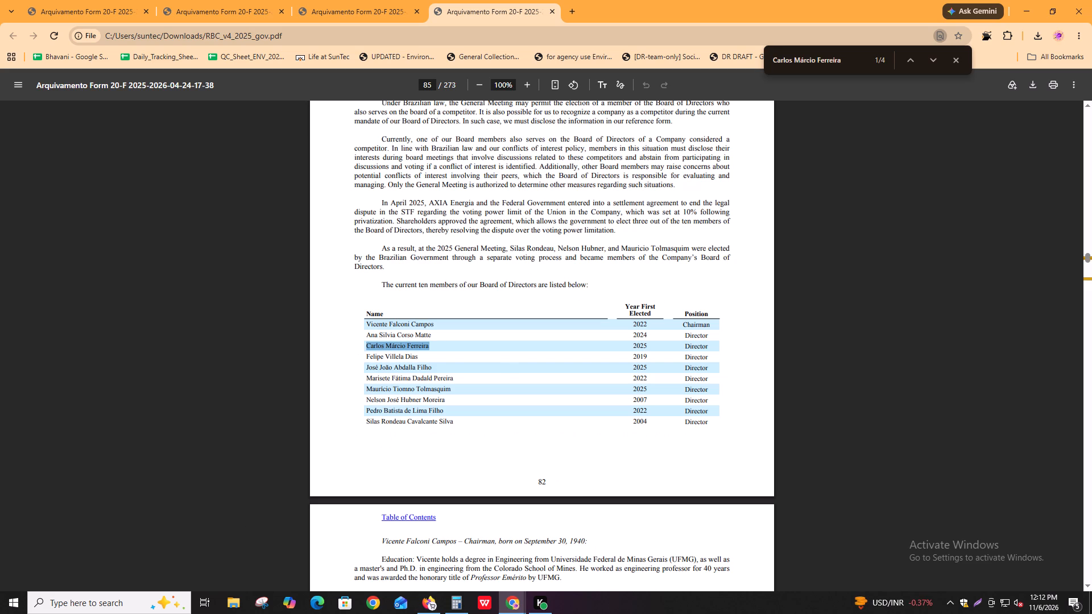
Cross-check the Audit and Risks Committee member list in Igloo against the Board of Directors table in the Form 20-F.
key(alt+Tab)
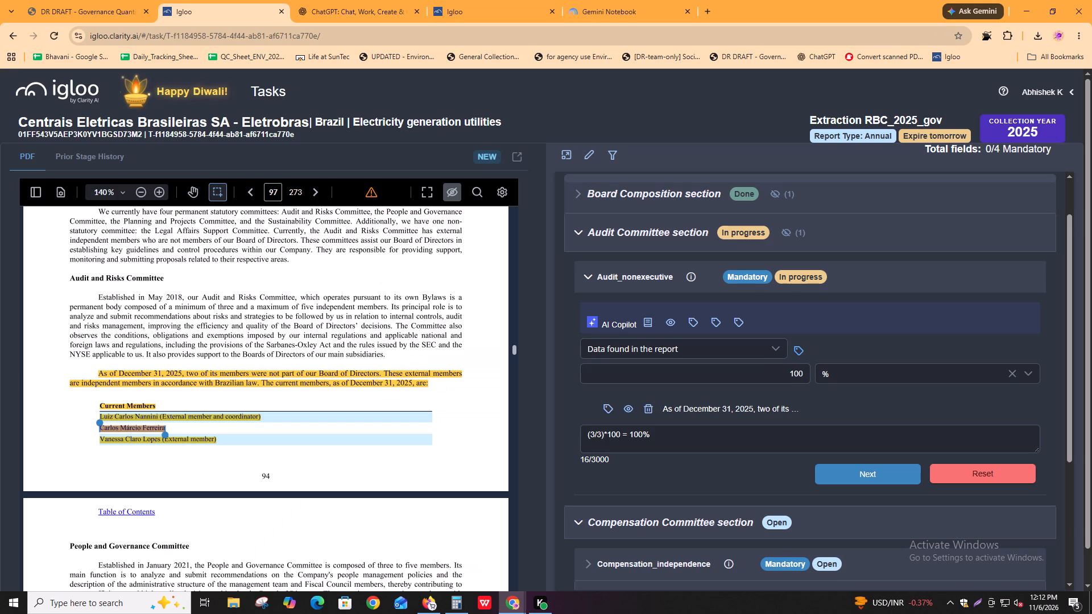
click(673, 443)
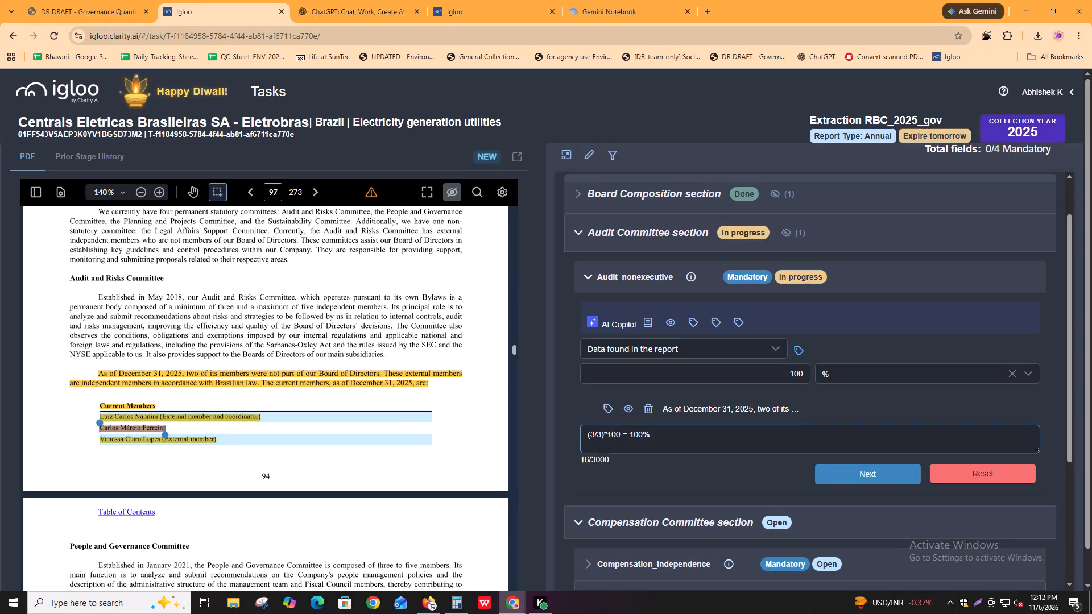
click(390, 426)
key(alt+Tab)
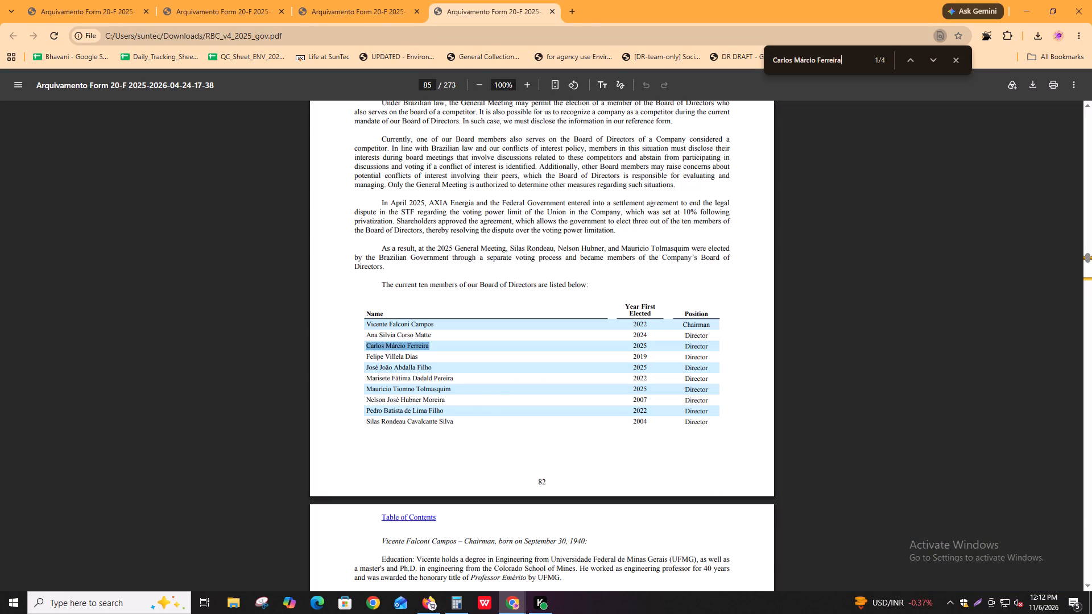
key(alt+Tab)
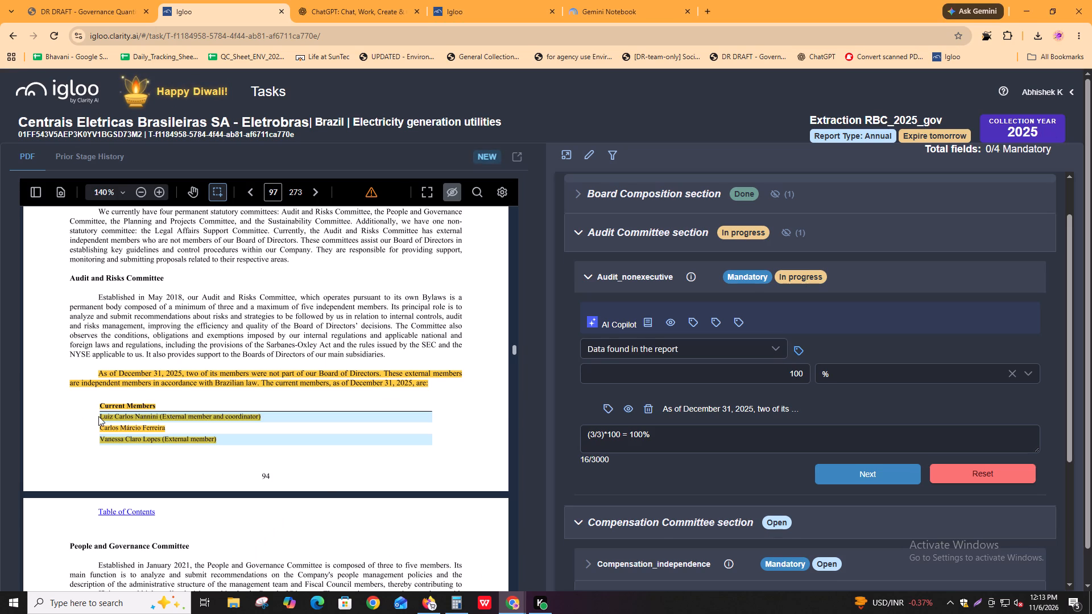
Below the calculation in the Audit_nonexecutive comment, add the line "Two external members of audit committee are independent as mentioned".
click(657, 429)
key(Return)
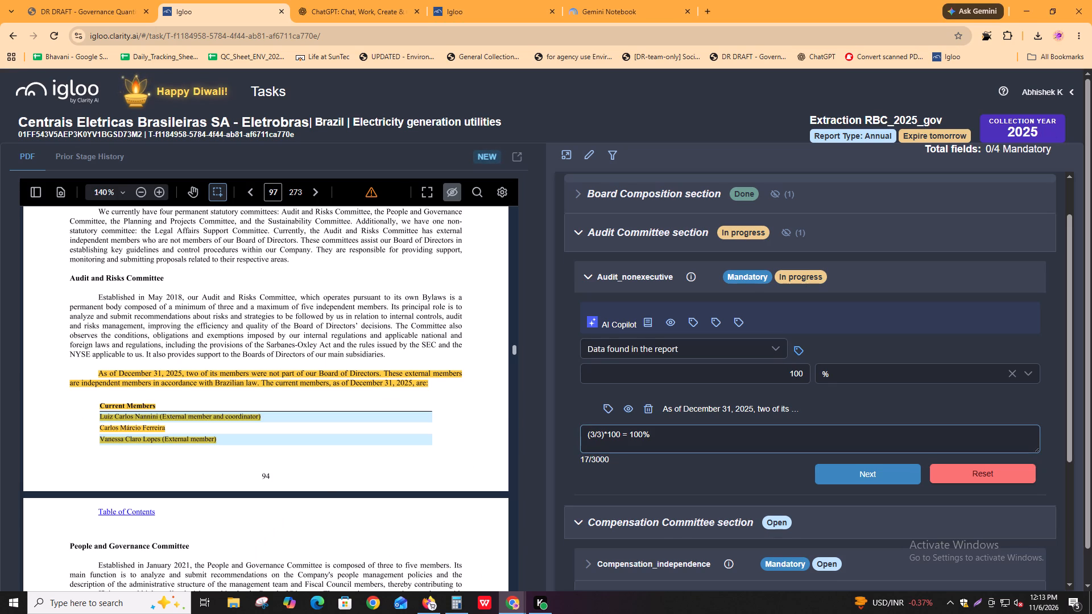
text(wo external members)
key(space)
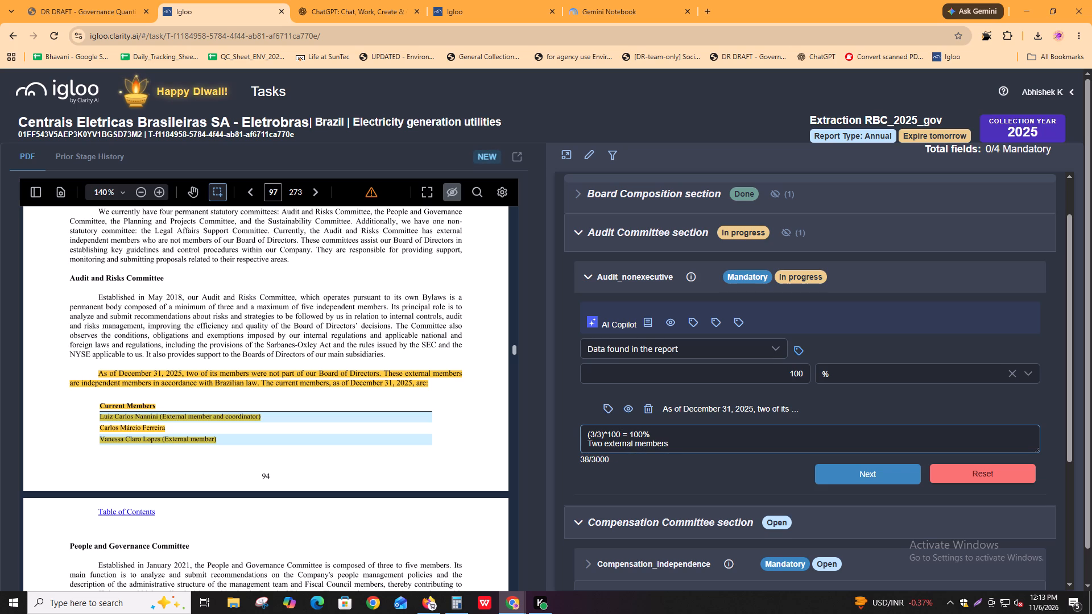
text(of audit)
key(space)
text(committe)
key(space)
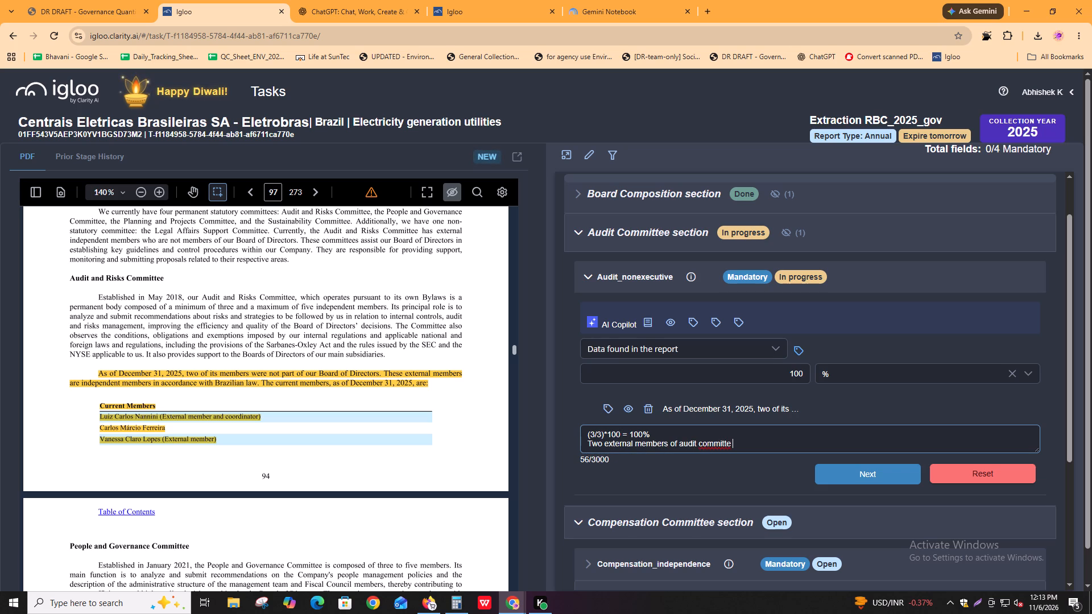
key(BackSpace)
text(e ar)
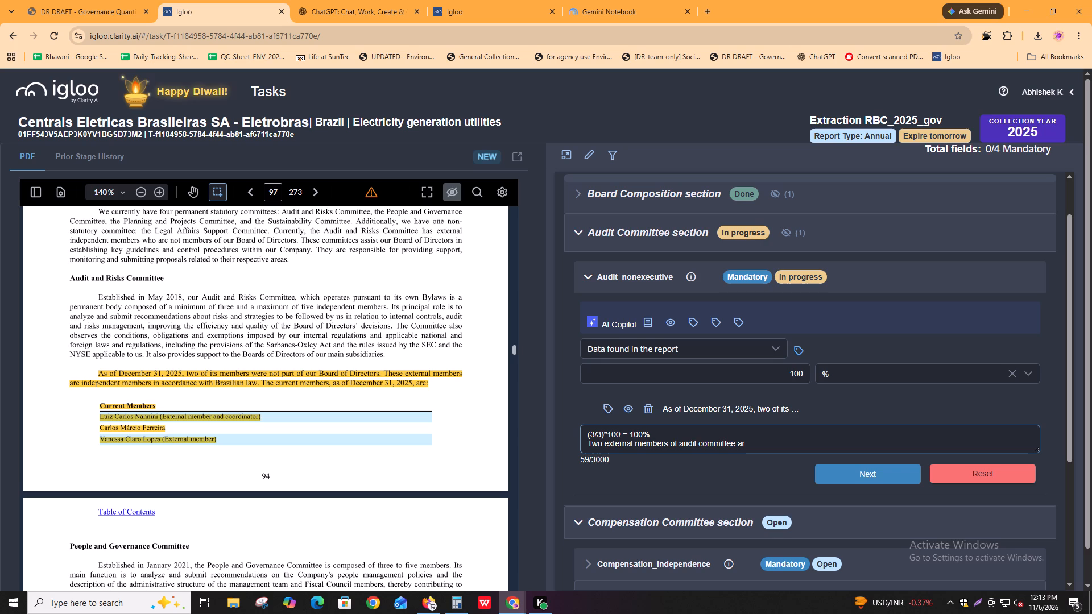
text(e independent as per)
key(space)
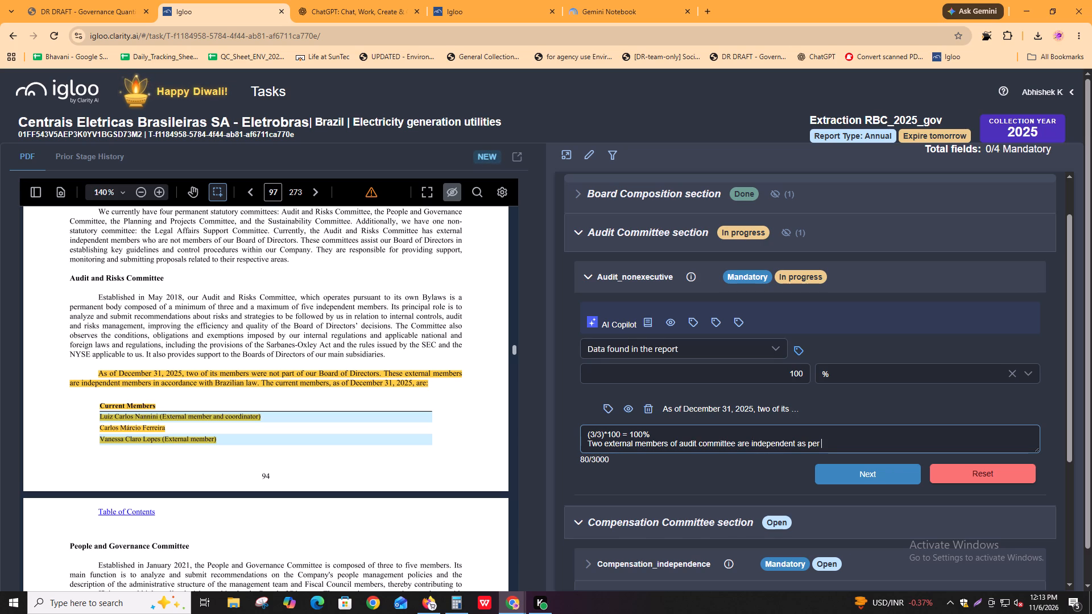
key(ctrl+shift+Left)
text(,e)
key(BackSpace)
key(BackSpace)
text(mentioned)
key(space)
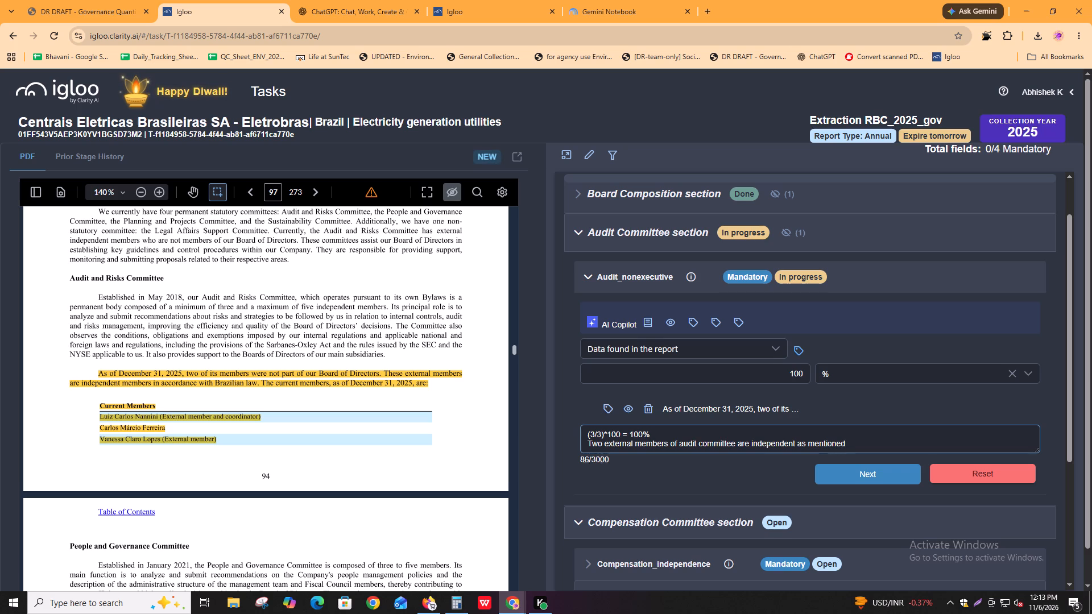
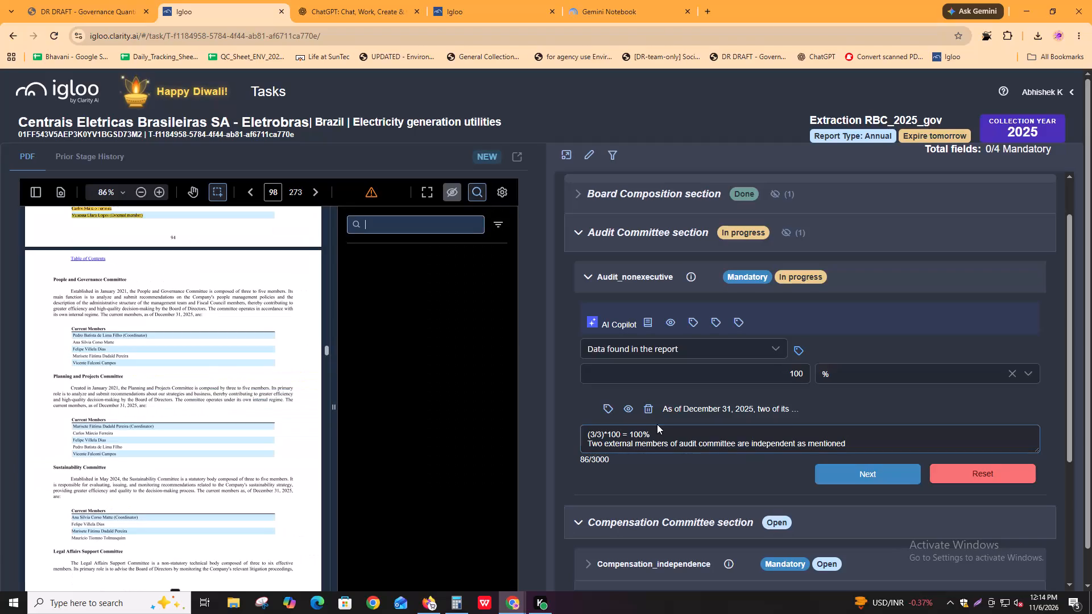
Step through the occurrences of the non-external audit committee member's name in the Form 20-F, as far as the Audit and Risks Committee list.
key(ctrl+f)
key(alt+Tab)
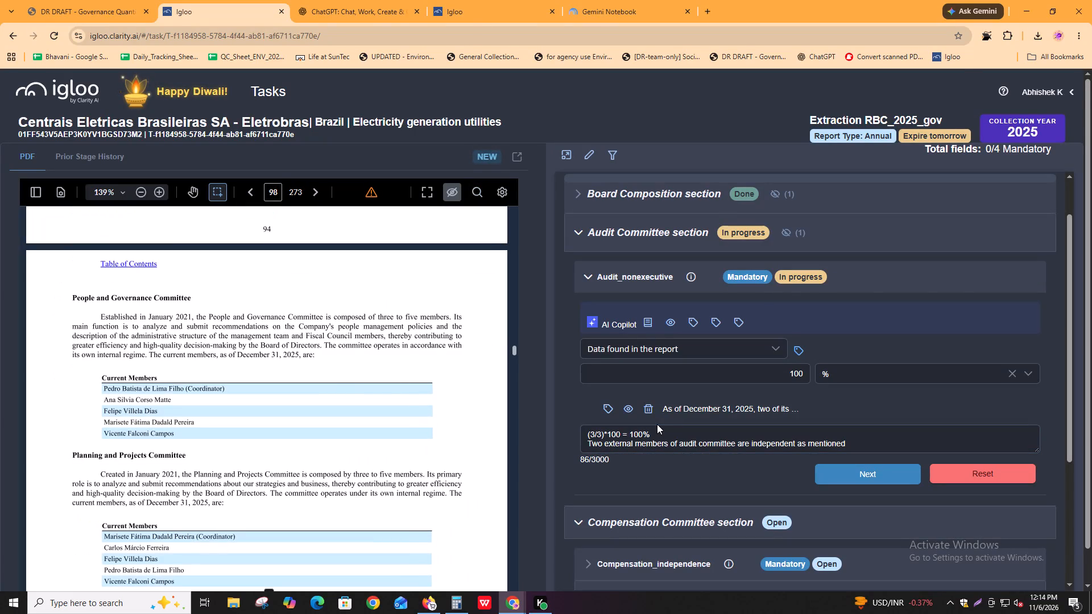
key(ctrl+f)
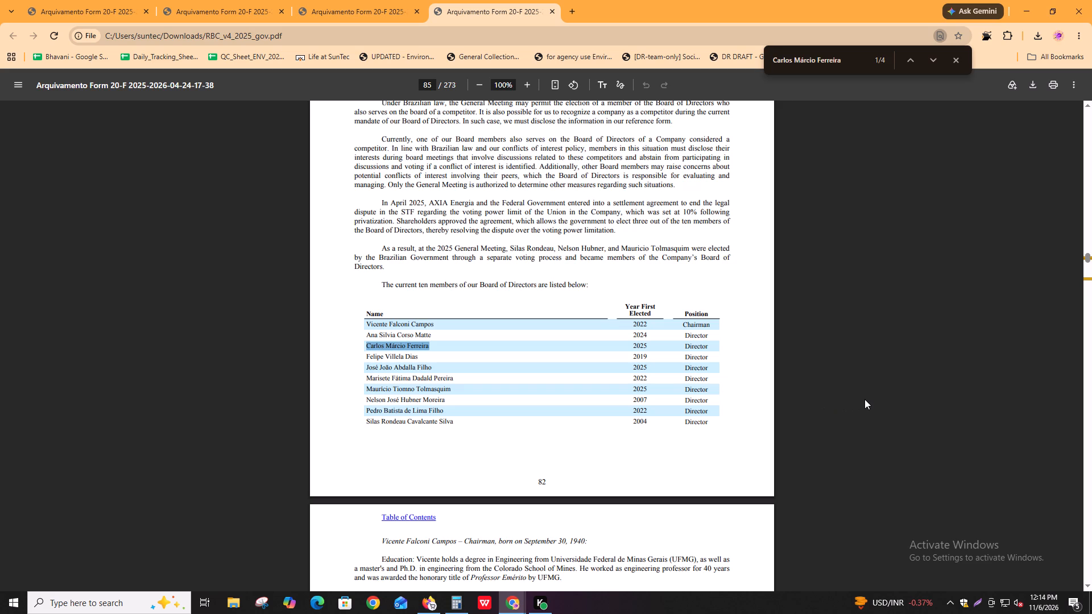
key(Return)
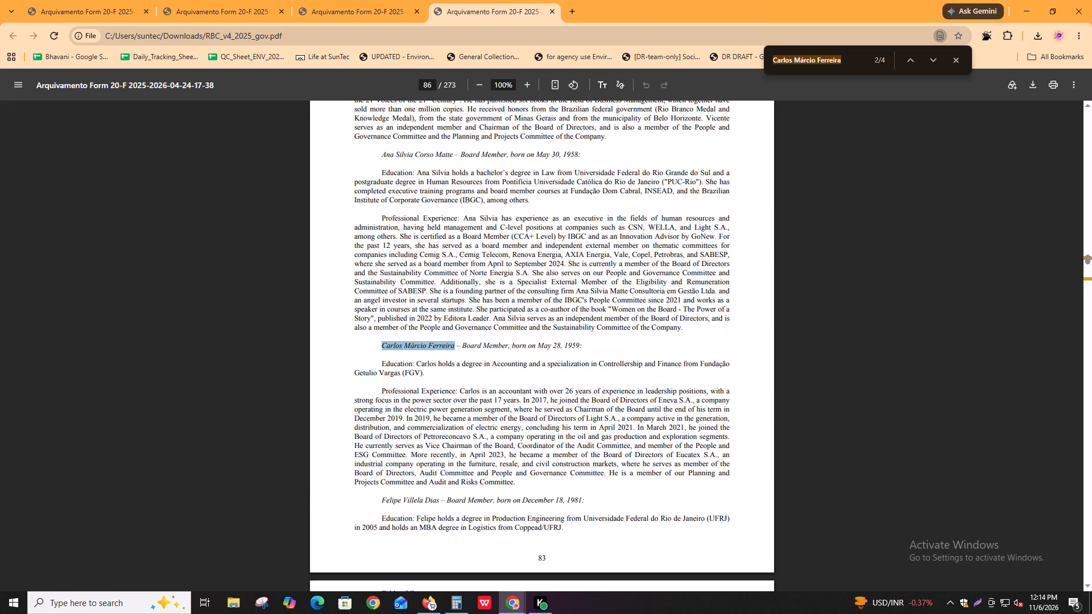
key(Return)
key(Return)
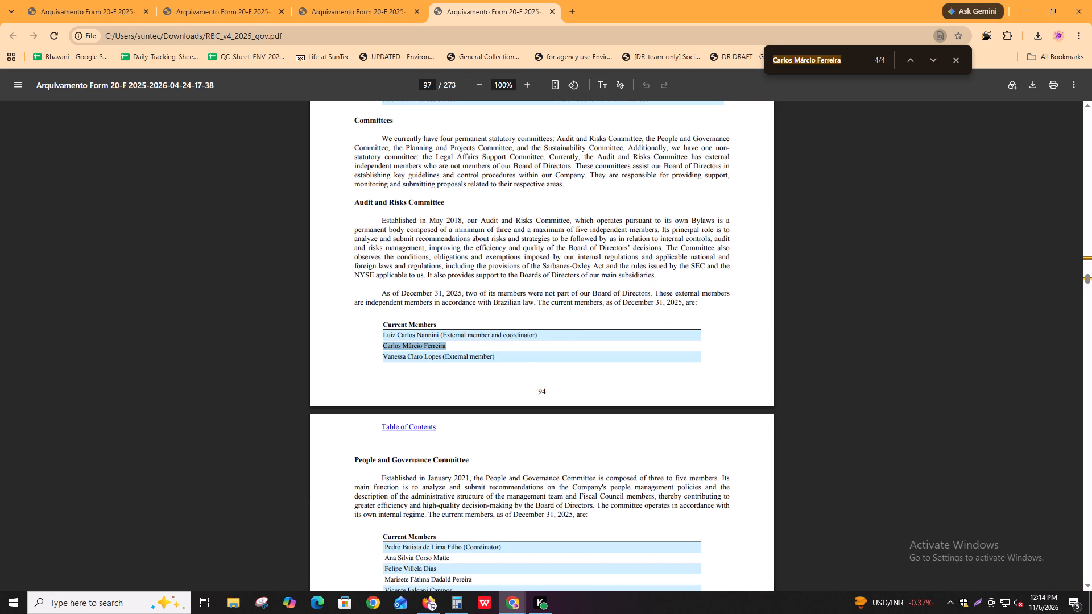
key(shift+Return)
key(alt+Tab)
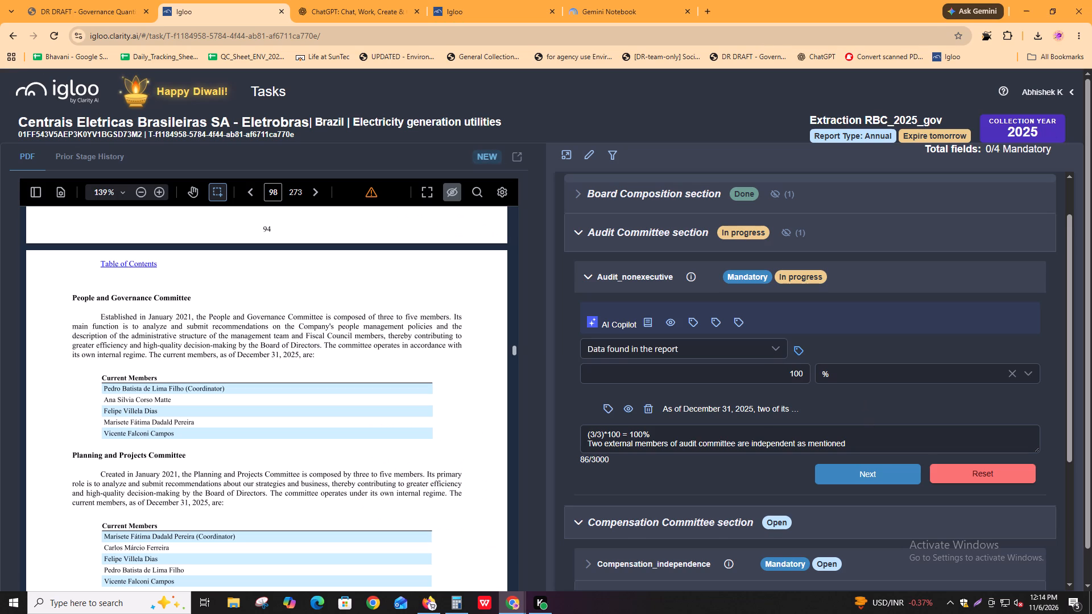
Extend the Audit_nonexecutive comment with "on page 98 under the head "Audit and Risks Committee".", copying the heading from the report.
click(855, 447)
key(o)
text(n pag)
text(e)
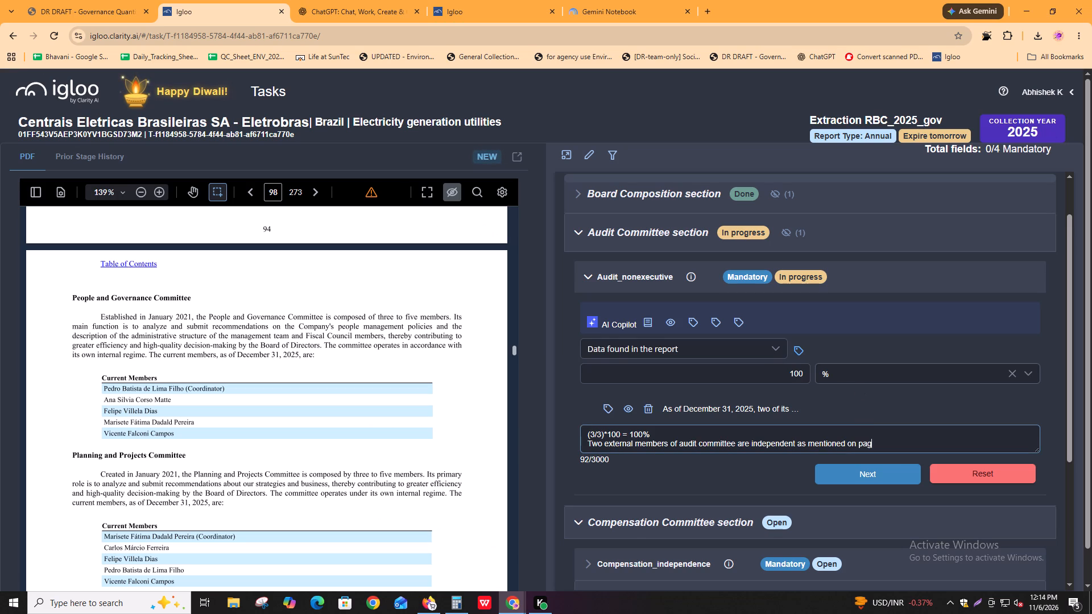
key(space)
text(98)
key(space)
text(under)
key(space)
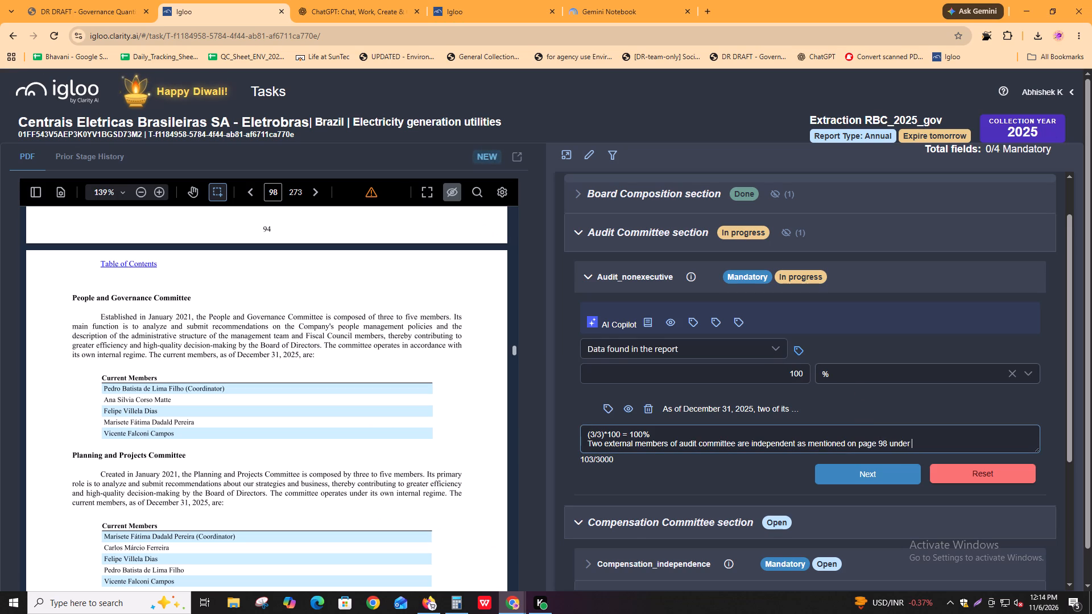
scroll(47, 411, up, 4)
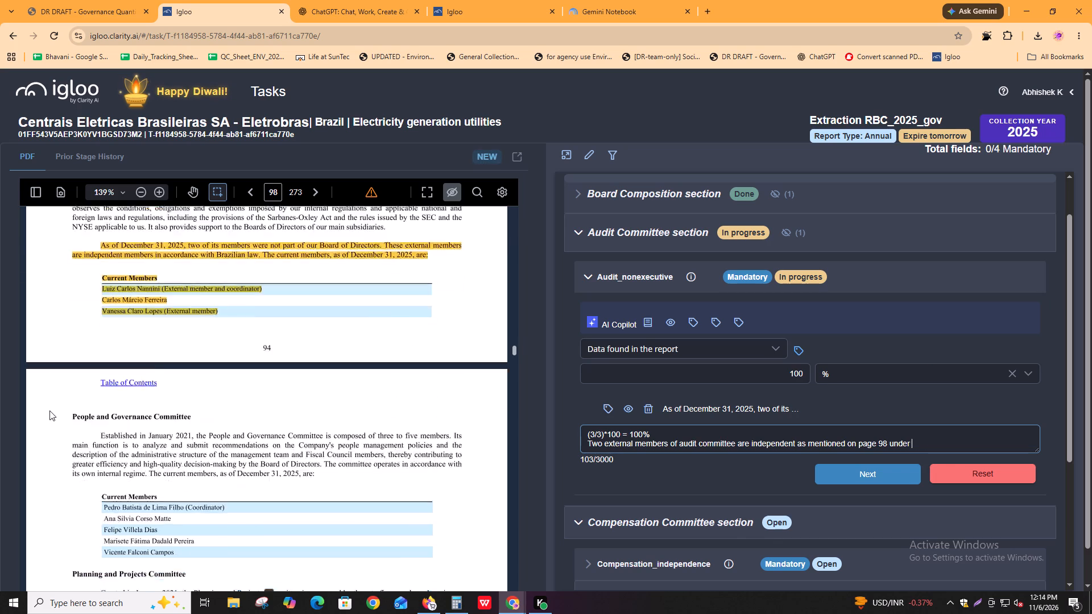
scroll(49, 410, up, 3)
scroll(64, 450, down, 3)
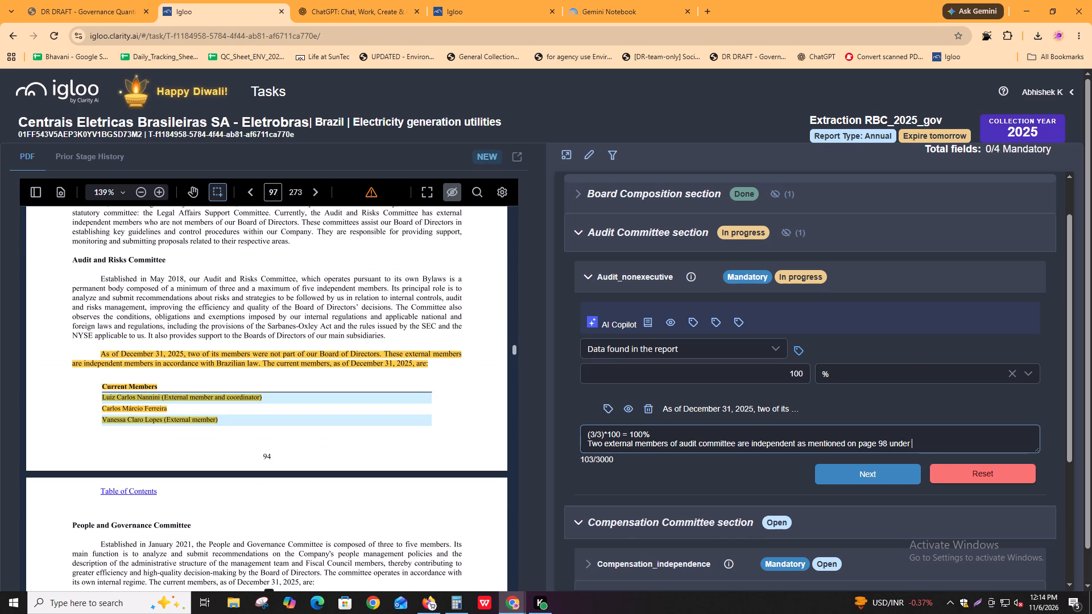
drag(73, 259, 185, 265)
key(ctrl+c)
key(ctrl+c)
key(ctrl+c)
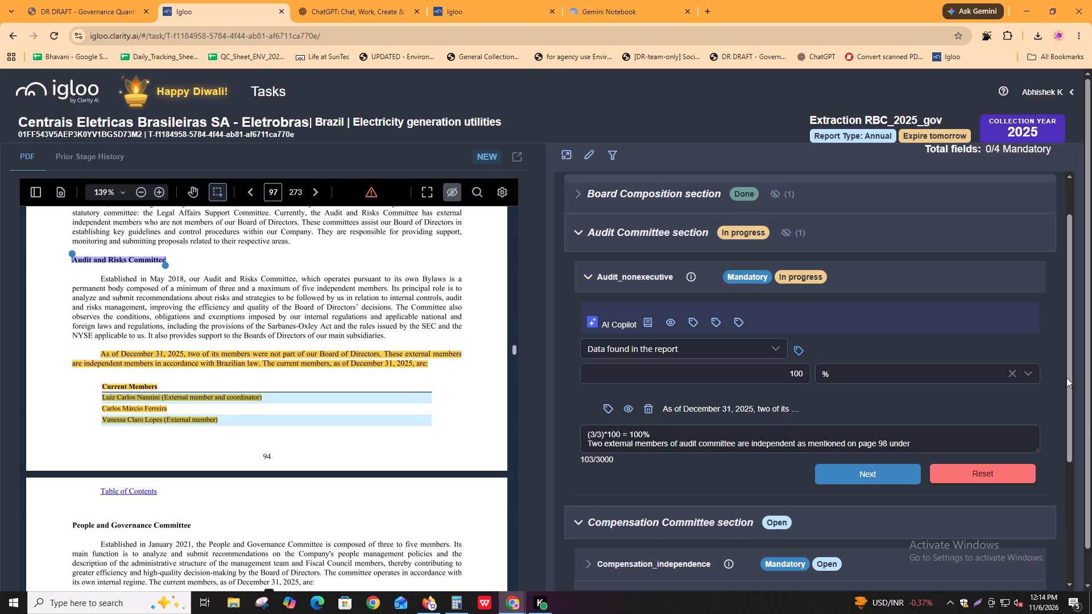
key(ctrl+c)
click(962, 445)
text(the head ")
key(ctrl+v)
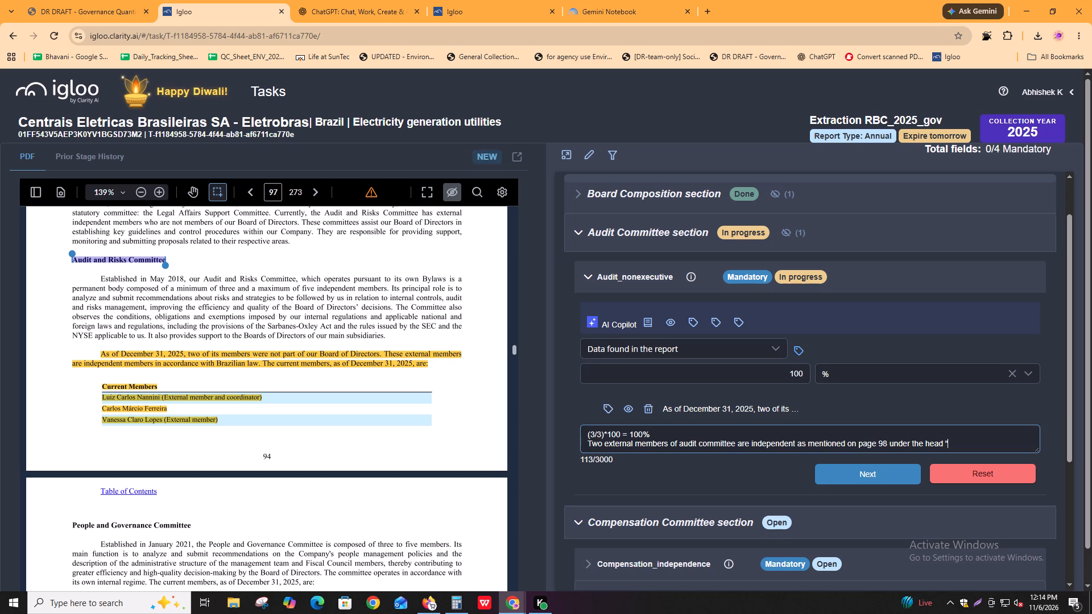
text(".)
Continue the comment: "However, one director namely", the non-external member's copied name in quotes, and "is a member of board of directors as verified from page".
key(space)
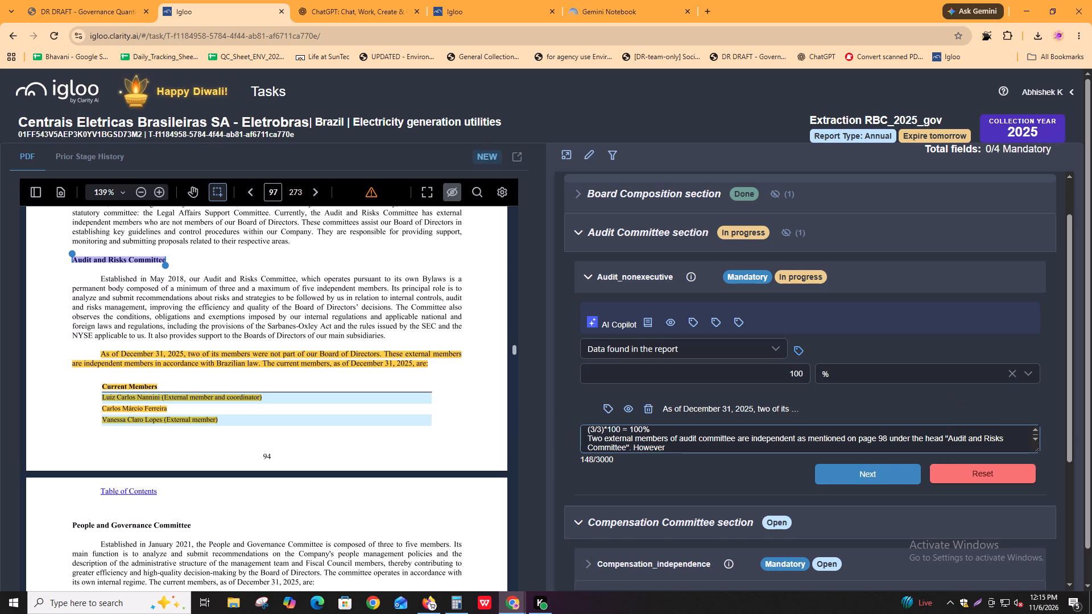
text(, one director namely ")
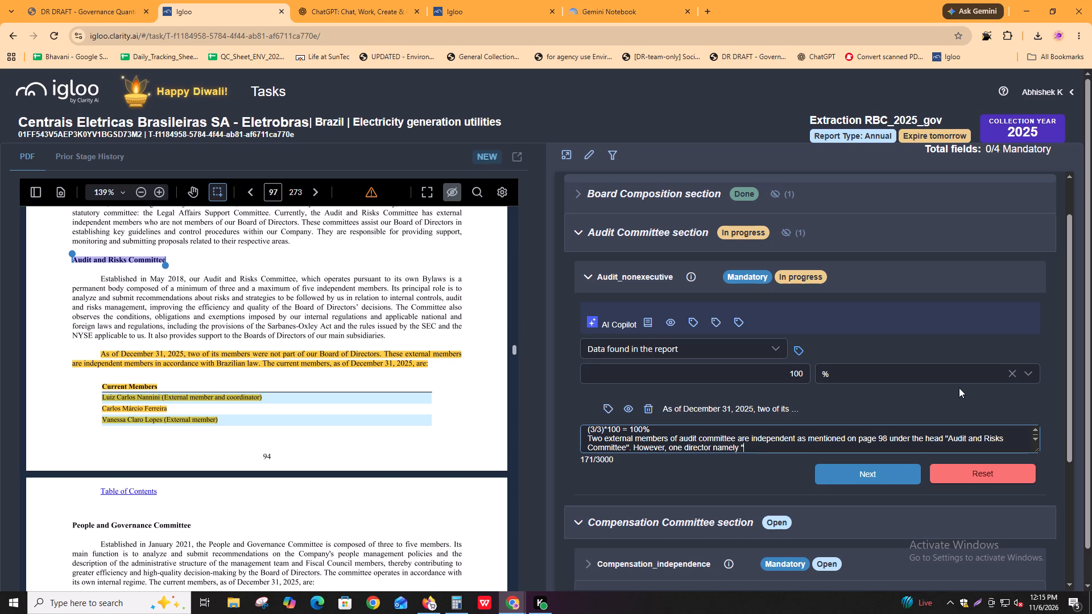
drag(98, 409, 202, 416)
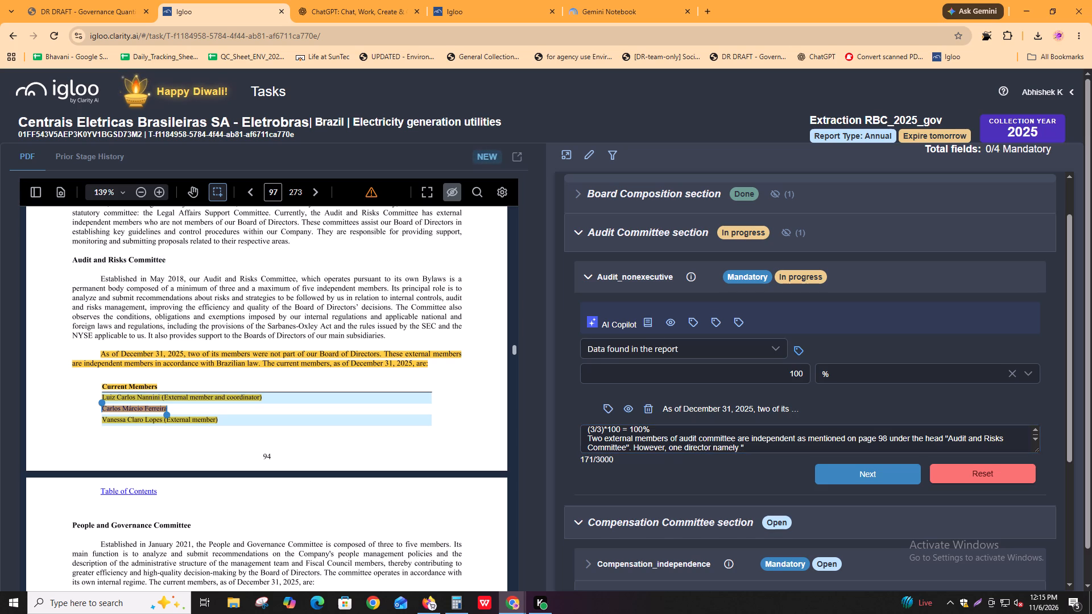
key(ctrl+c)
click(797, 445)
key(ctrl+v)
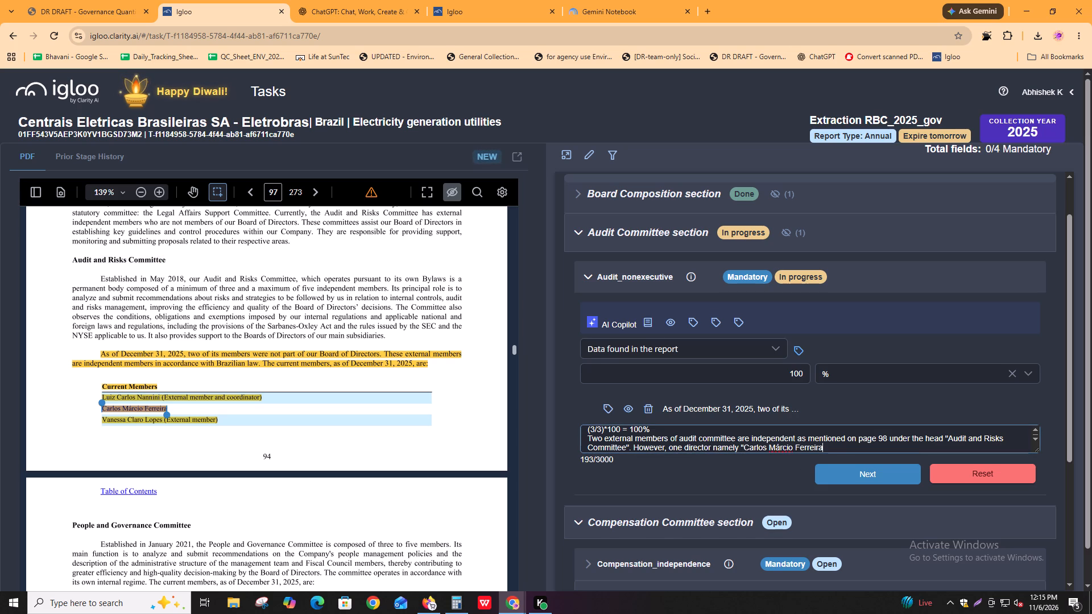
text(" is a pa)
key(BackSpace)
key(BackSpace)
text(member of board of directors as)
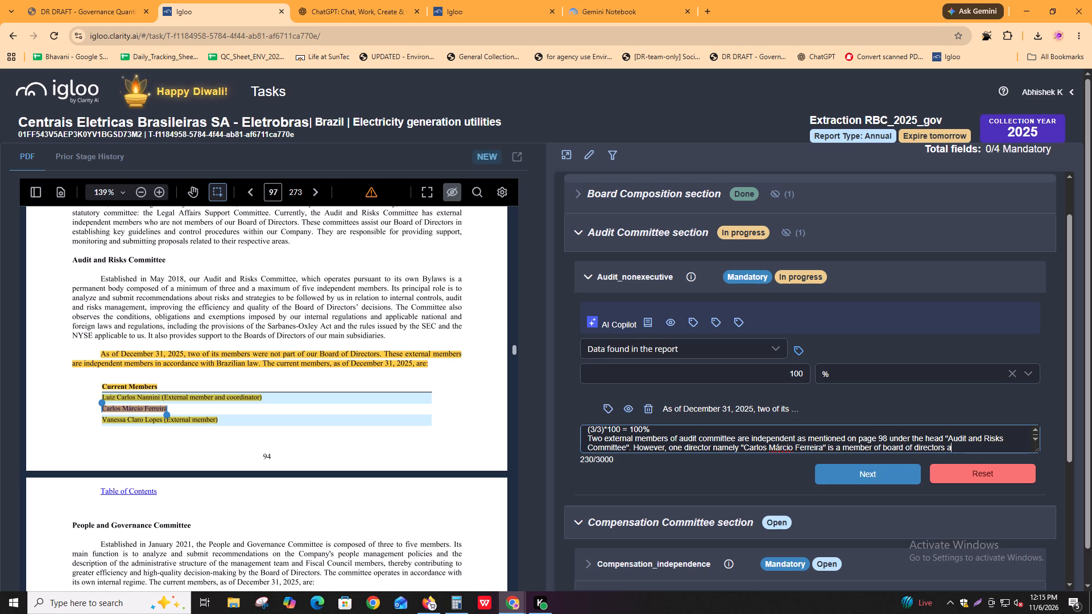
key(space)
text(verified from)
key(space)
text(page)
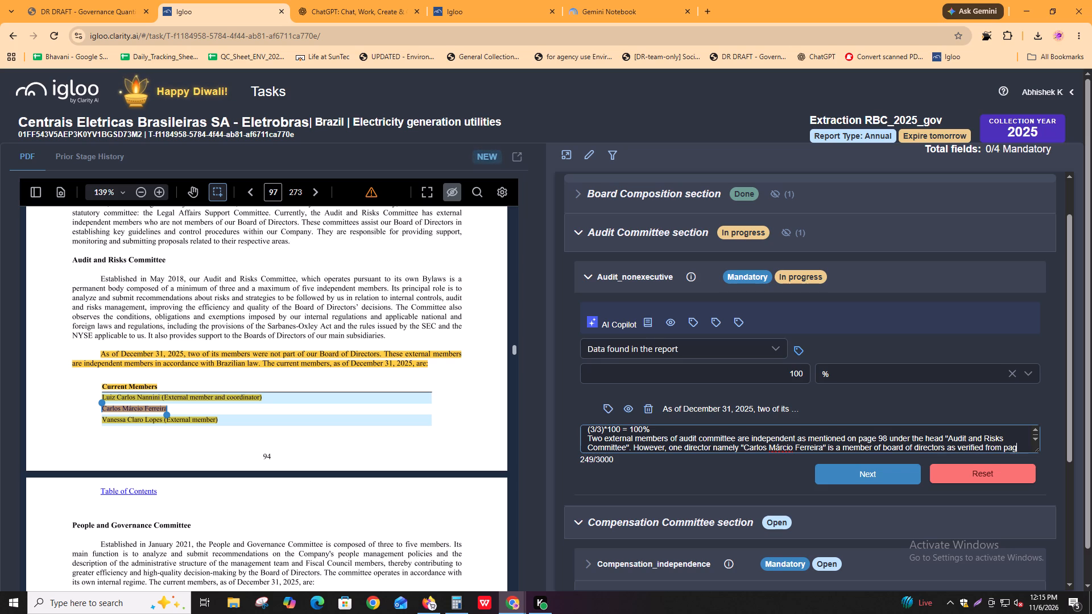
Look up the page of the Board of Directors table in the Form 20-F and complete the comment's page reference with 85.
key(space)
key(alt+Tab)
click(407, 0)
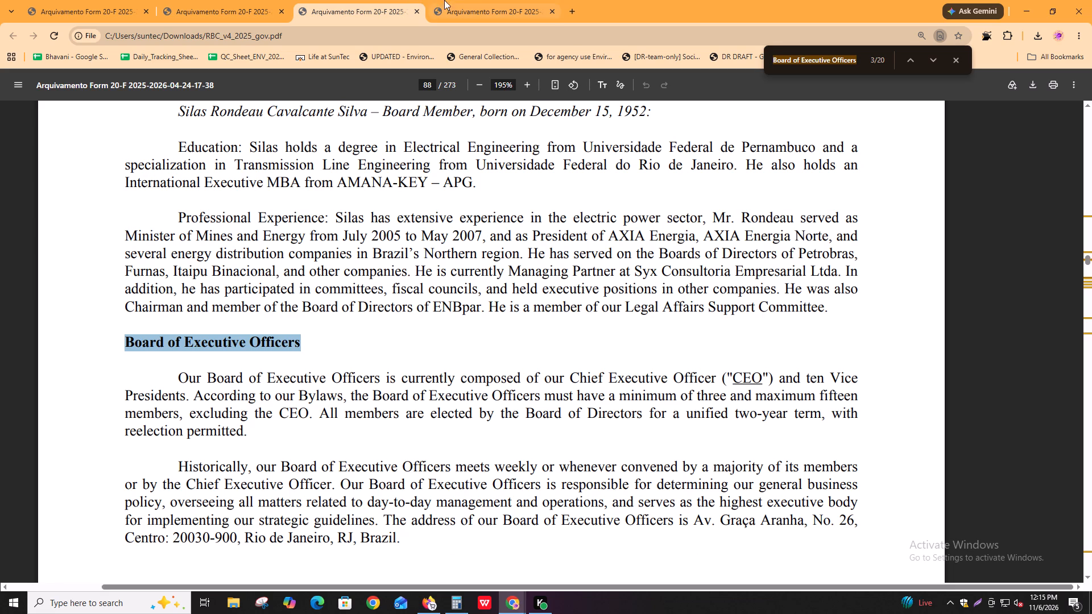
click(476, 0)
key(ctrl+f)
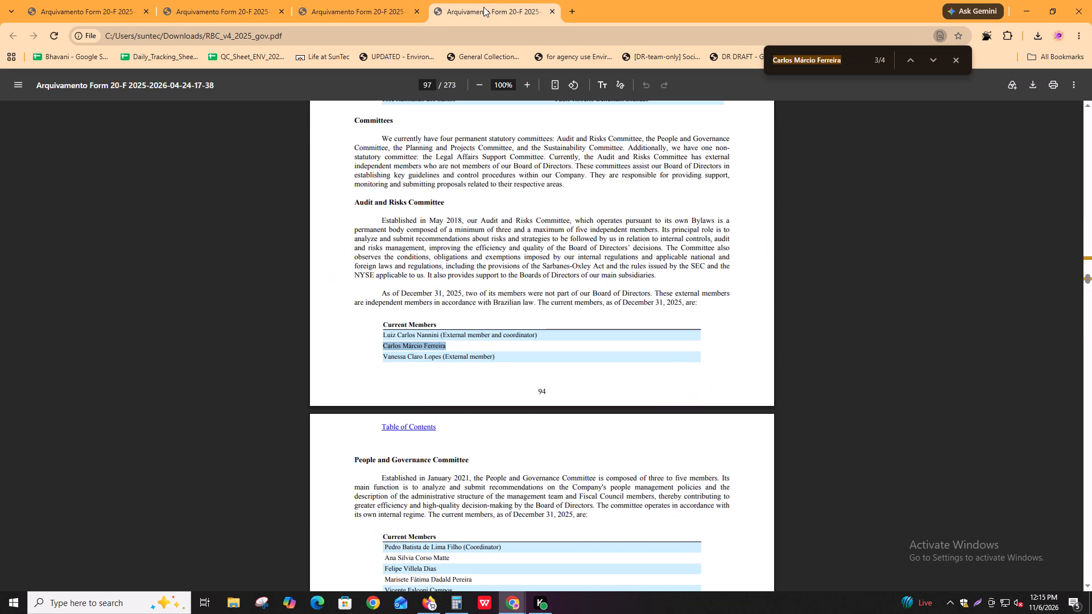
key(Return)
key(shift+Return)
key(shift+Return)
key(shift+Return)
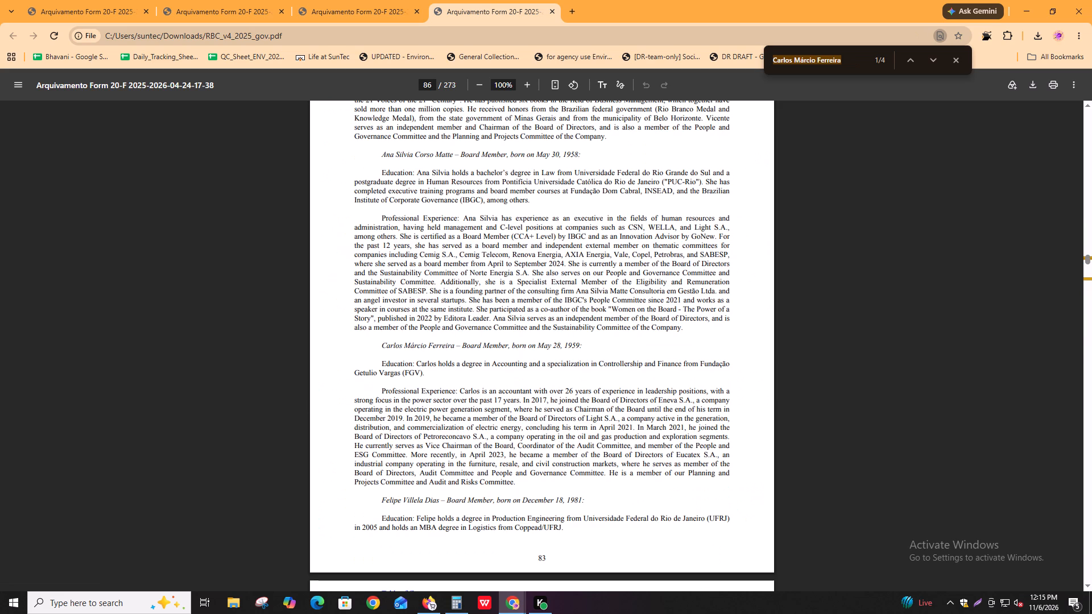
key(alt+Tab)
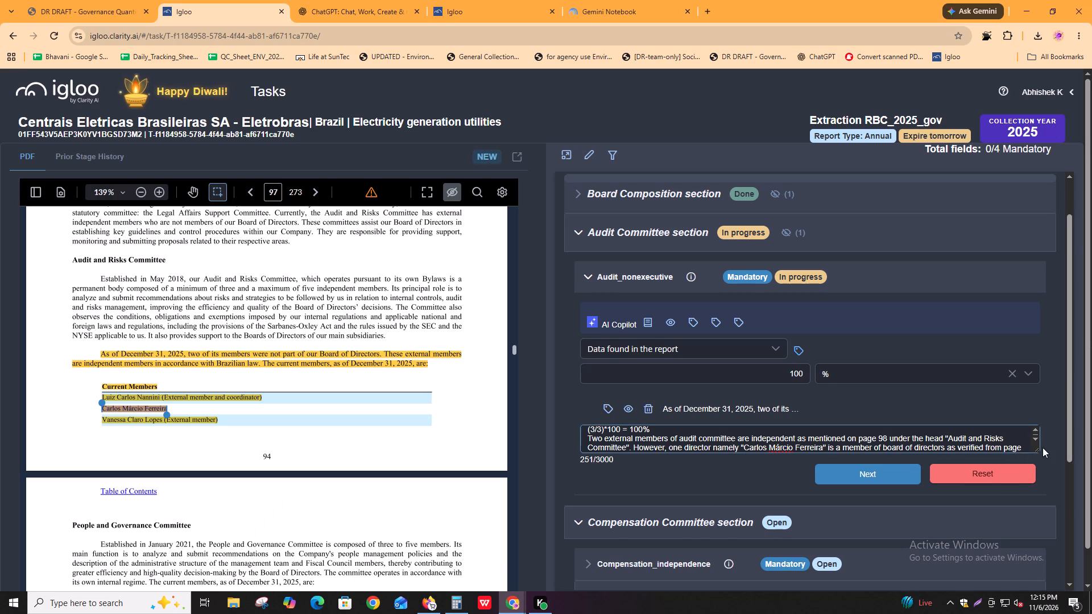
text(85)
Finish the comment's sentence with ", on which the list of board of directors is given.".
text(, where)
key(space)
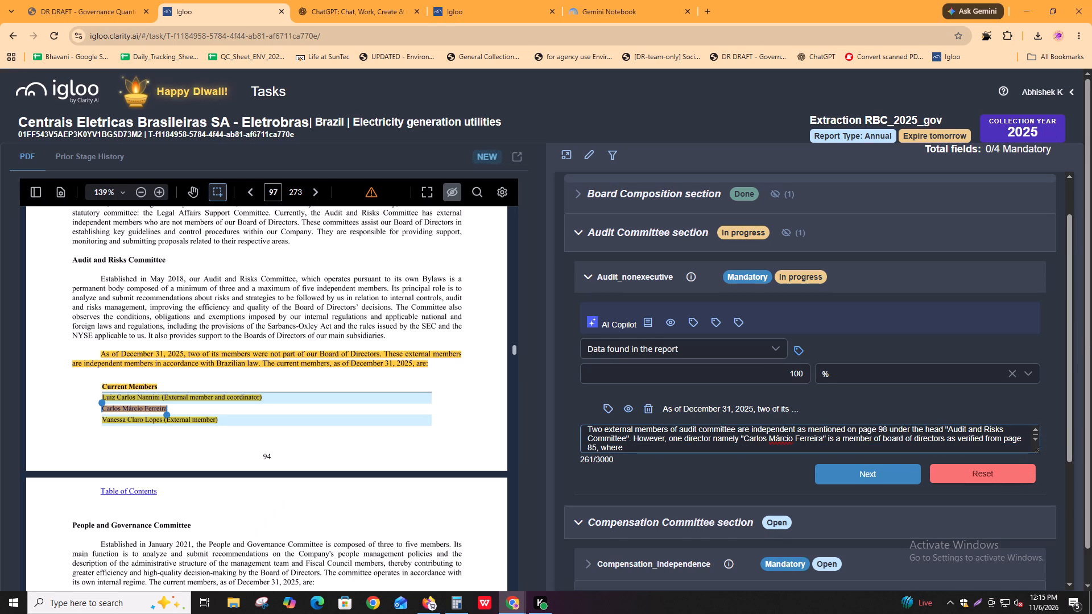
key(BackSpace)
key(BackSpace)
key(BackSpace)
key(BackSpace)
key(BackSpace)
key(BackSpace)
text(on which the)
key(space)
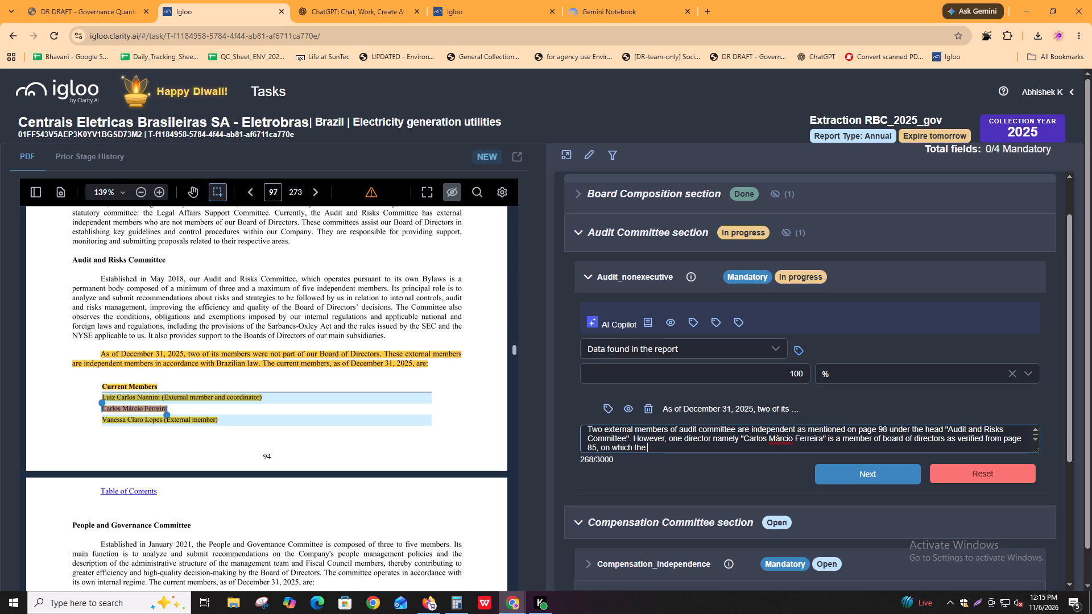
text(list of board of directors is)
key(space)
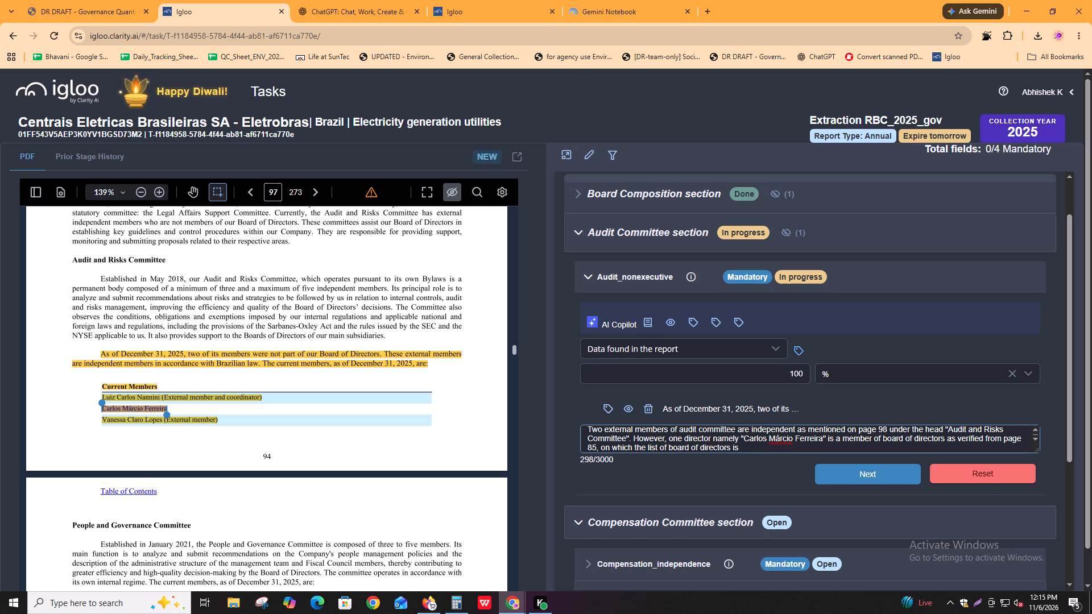
text(given.)
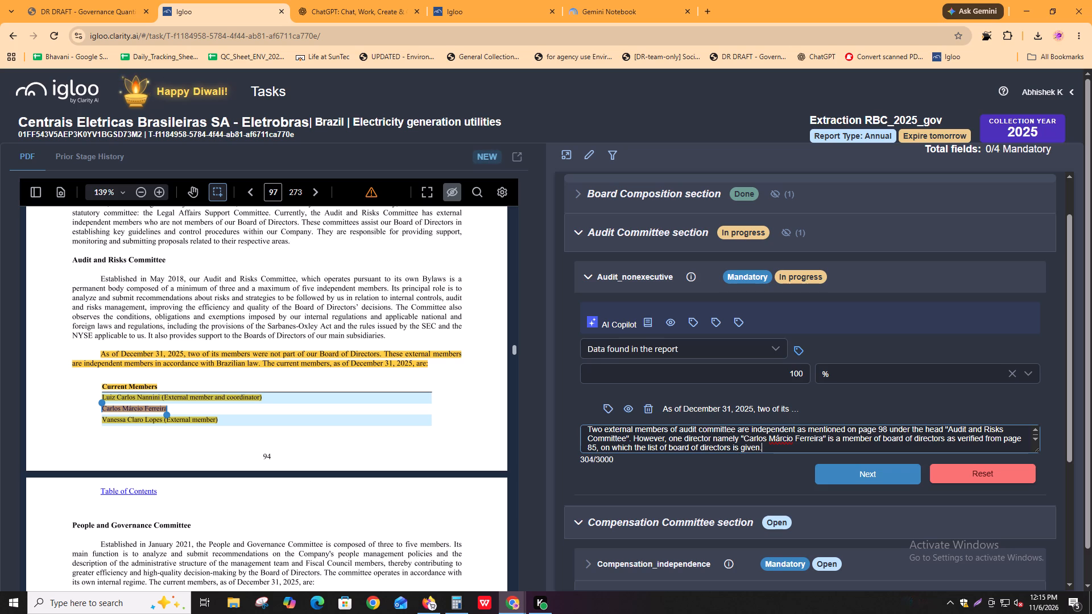
key(space)
In the Form 20-F, go through the "Board of Executive Officers" matches to the table of names and positions, and check its members and page.
key(alt+Tab)
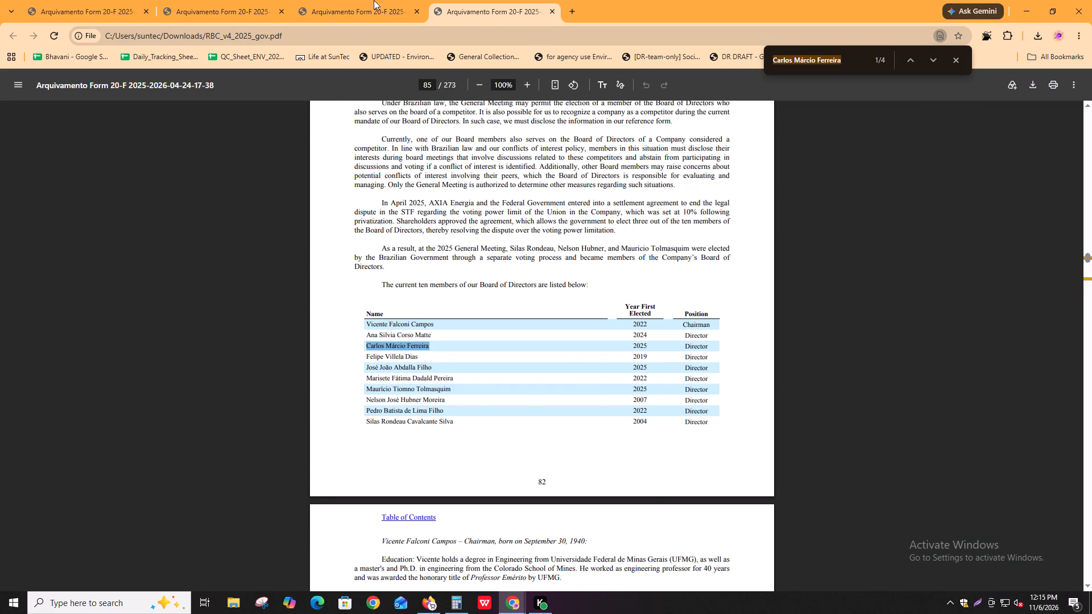
click(373, 0)
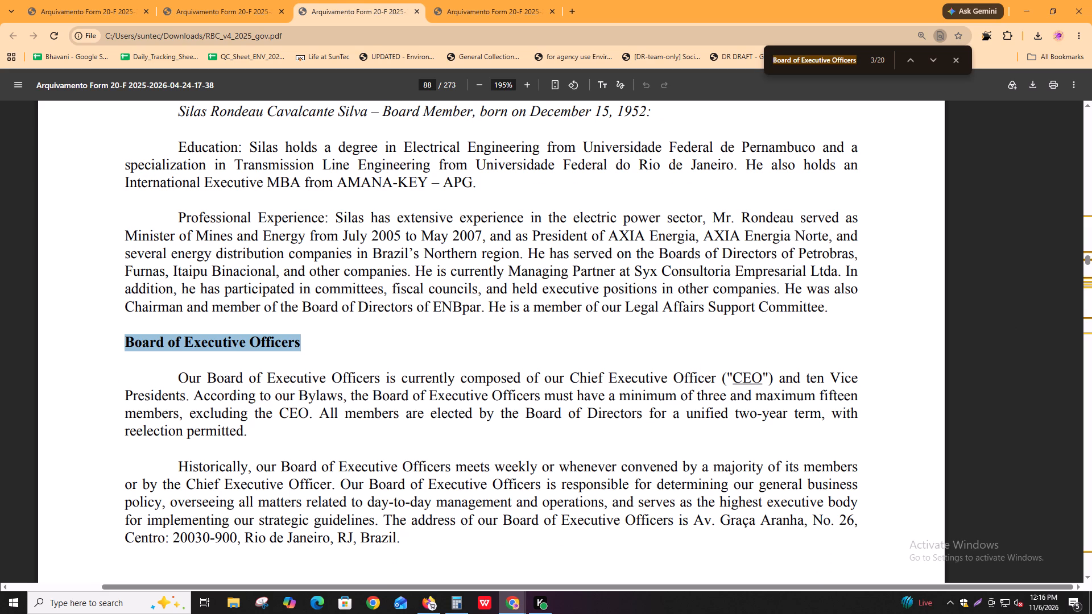
key(ctrl+f)
key(Return)
key(Return)
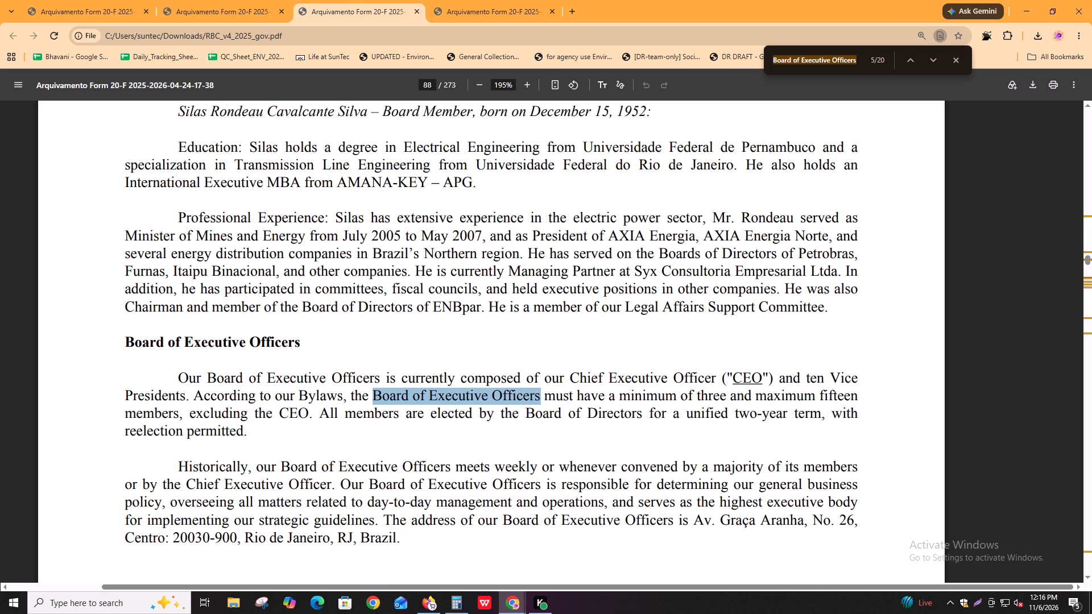
key(Return)
key(Return)
key(Return)
key(shift+Return)
key(Return)
key(Return)
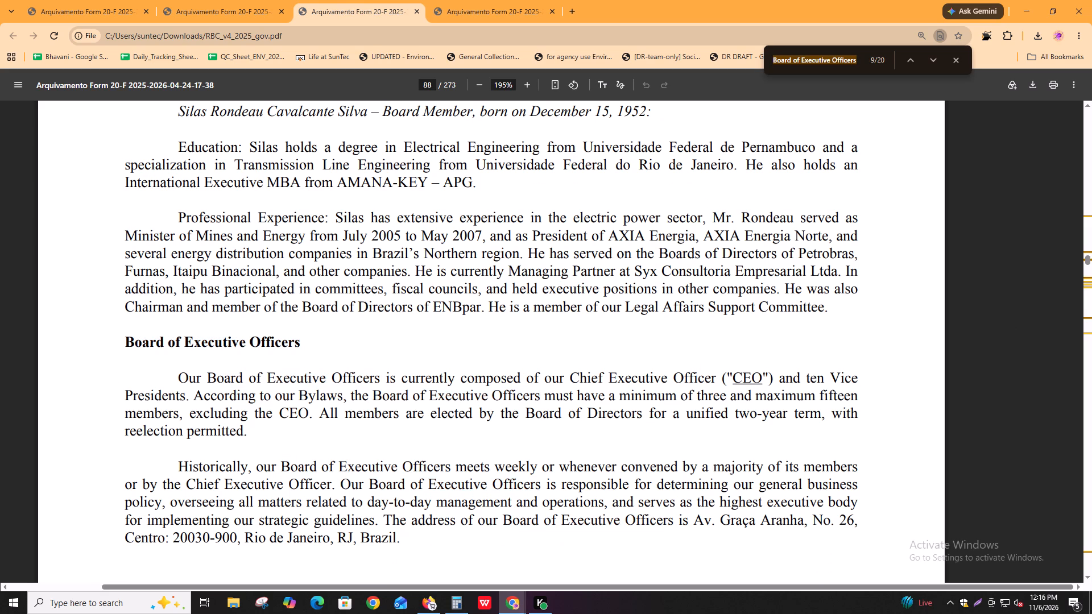
scroll(553, 370, down, 2)
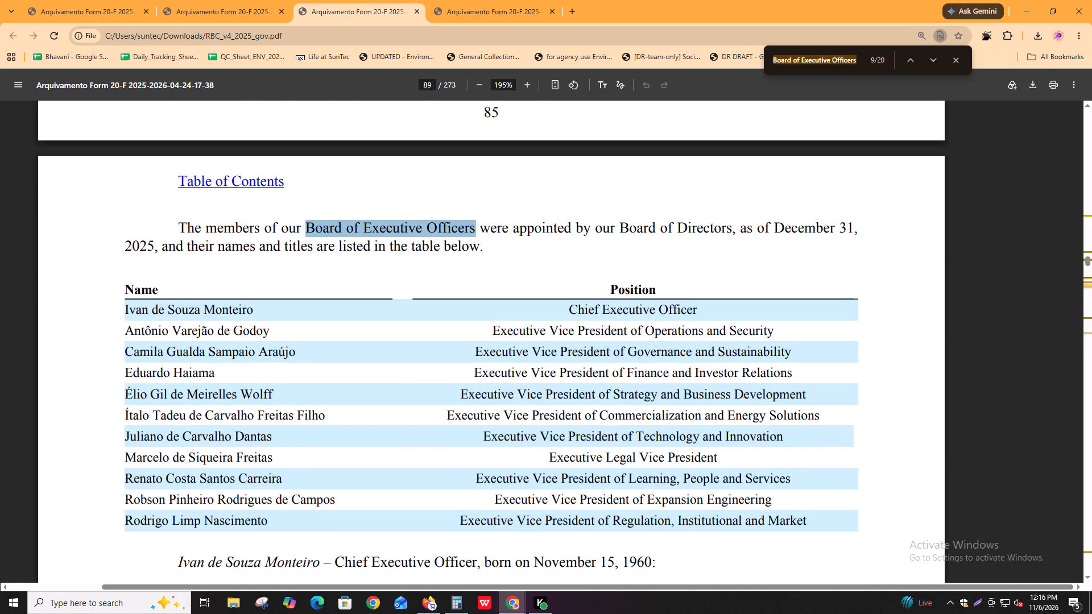
drag(134, 305, 202, 313)
click(202, 313)
drag(142, 365, 150, 366)
click(150, 366)
click(262, 338)
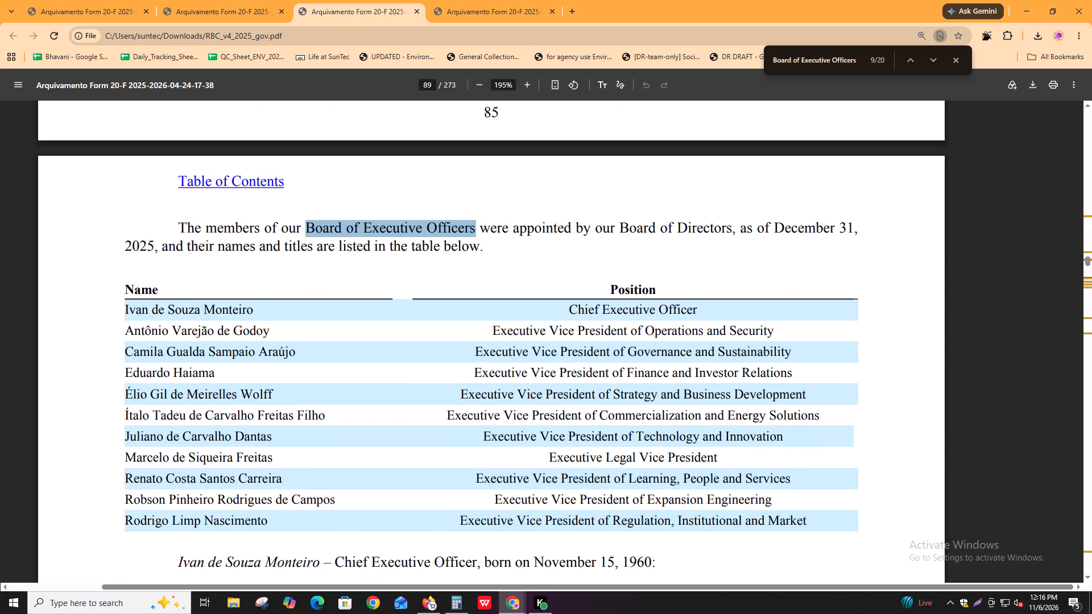
key(alt+Tab)
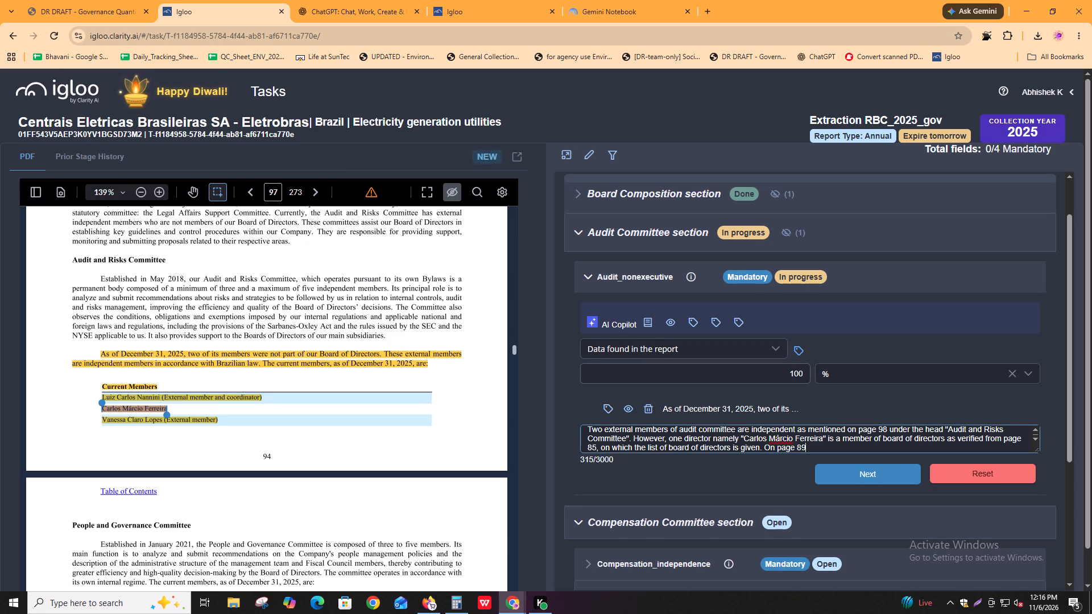
Recheck the executive officers page in the Form 20-F and reword the comment's new sentence opening as "Also on page 89,".
key(alt+Tab)
key(alt+Tab)
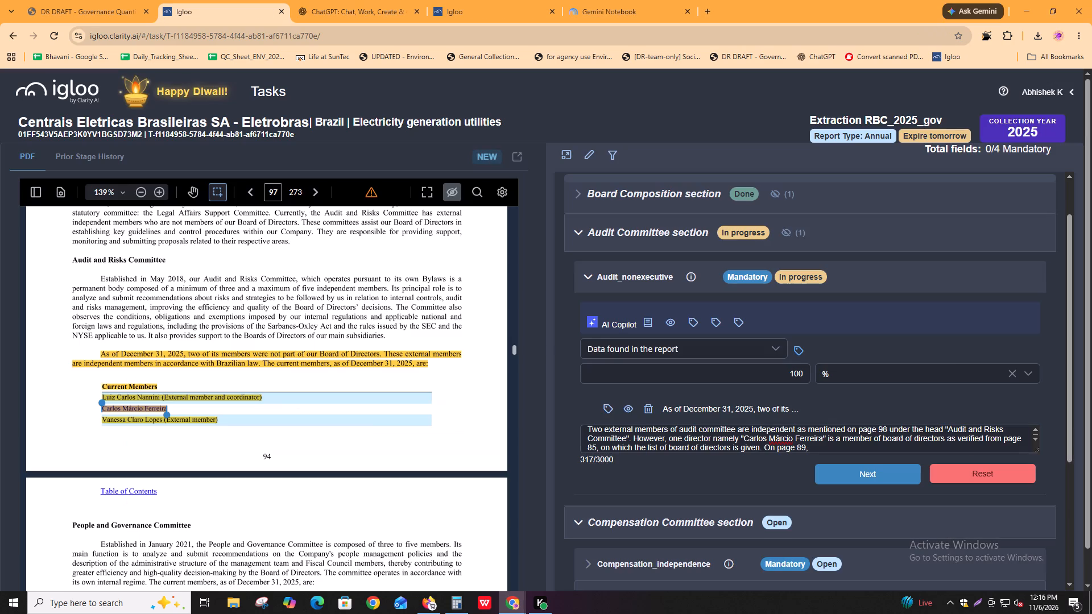
key(ctrl+Left)
key(ctrl+Left)
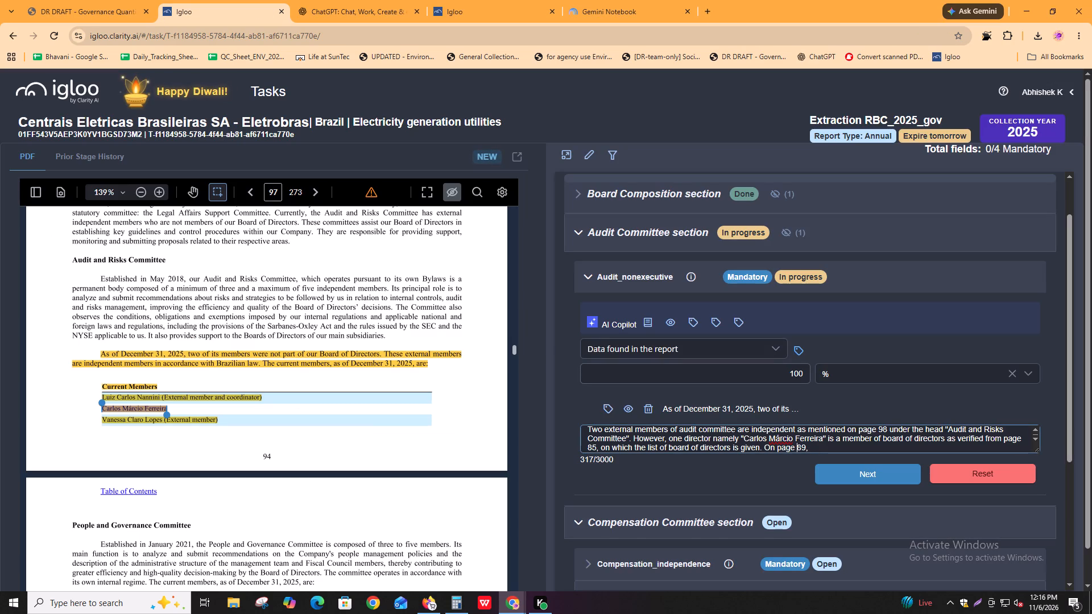
key(ctrl+Left)
key(ctrl+Left)
key(Right)
key(BackSpace)
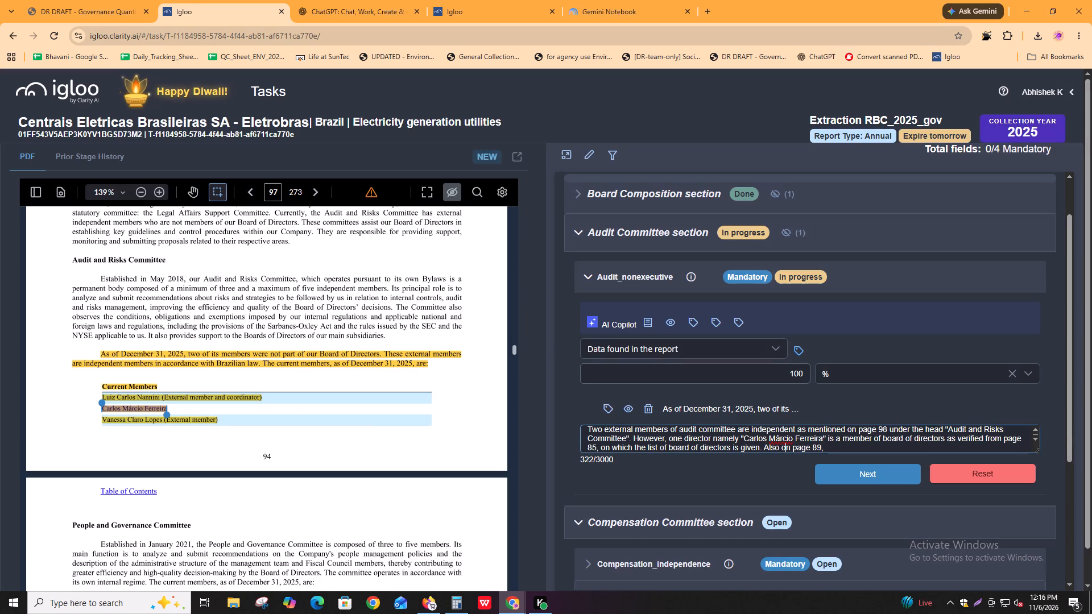
key(ctrl+Right)
key(ctrl+Right)
key(ctrl+Right)
key(ctrl+Right)
key(ctrl+Right)
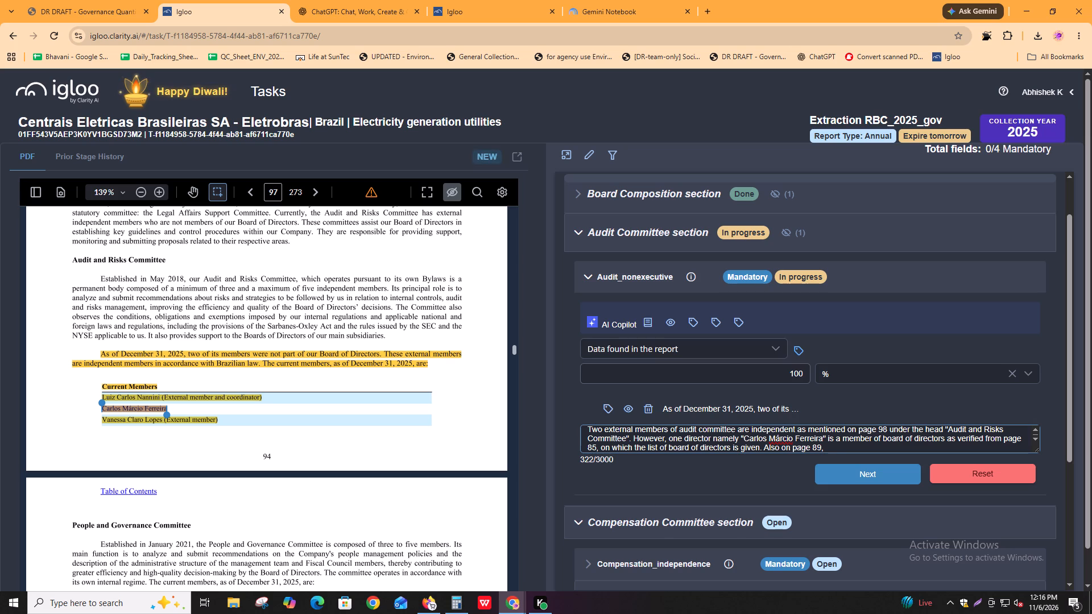
Continue the comment's sentence: "a list of", the term "Board of Executive Officers" copied from the Form 20-F in quotes, and "is given.".
text(a list of)
key(space)
key(alt+Tab)
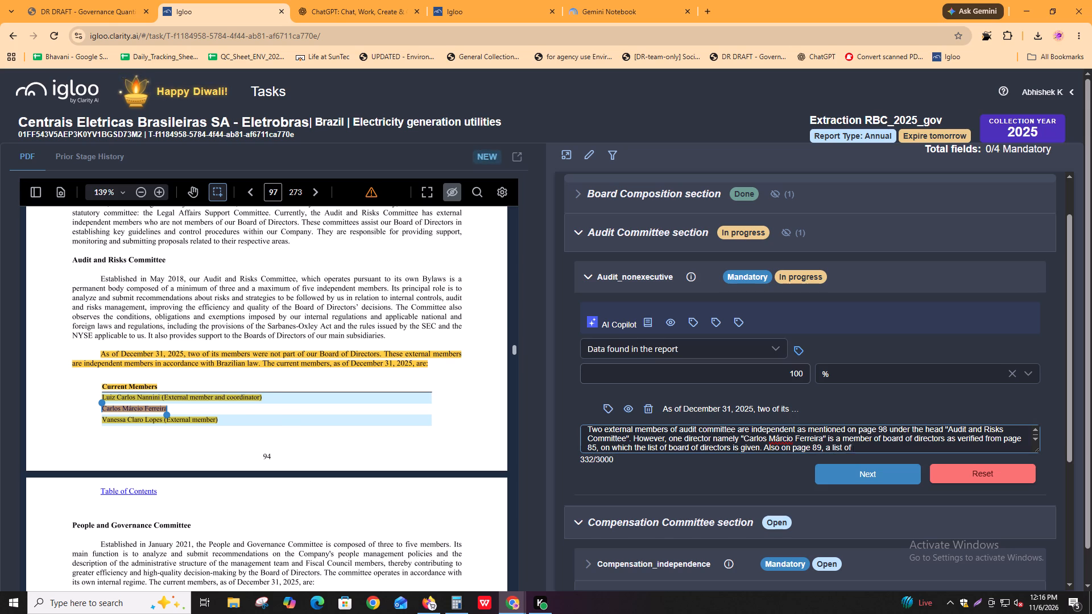
drag(307, 227, 476, 230)
key(ctrl+c)
key(ctrl+c)
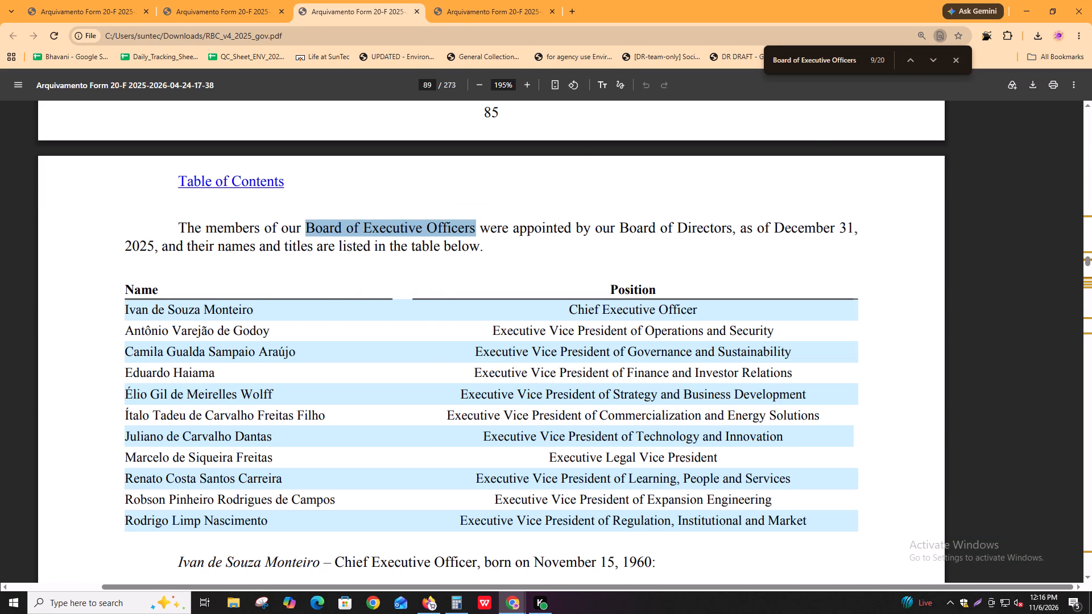
key(alt+Tab)
key(shift+quotedbl)
key(ctrl+v)
text(" is)
key(space)
text(givem)
key(BackSpace)
text(n.)
key(BackSpace)
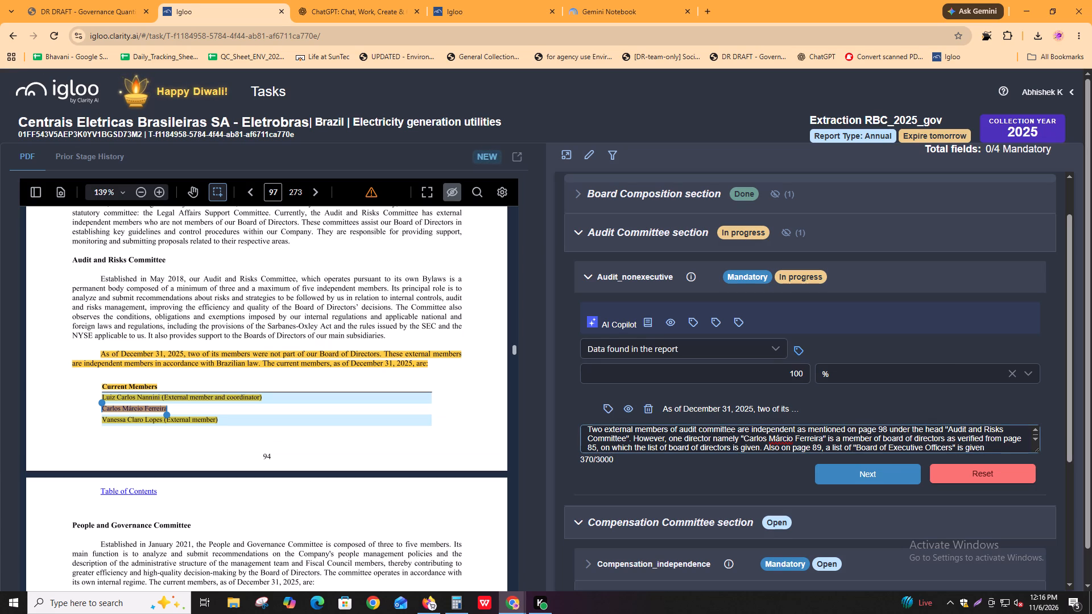
text(.)
Add the sentence "In that list the name of", the copied name of the non-external audit committee member, and "is not included.".
key(space)
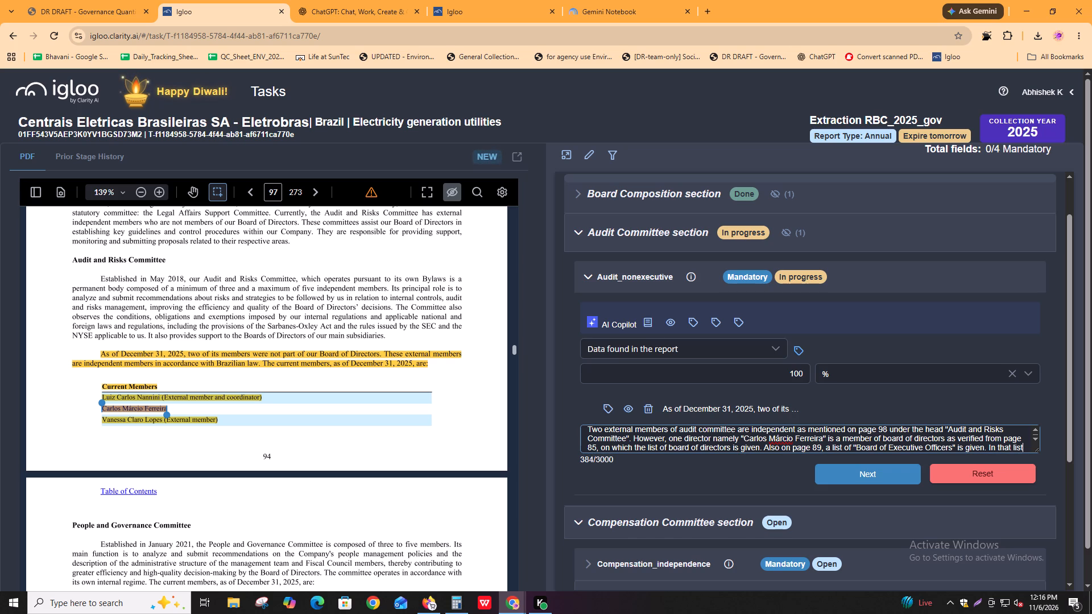
text(name fo)
key(space)
key(BackSpace)
key(BackSpace)
key(BackSpace)
text(of)
key(space)
key(alt+Tab)
key(alt+Tab)
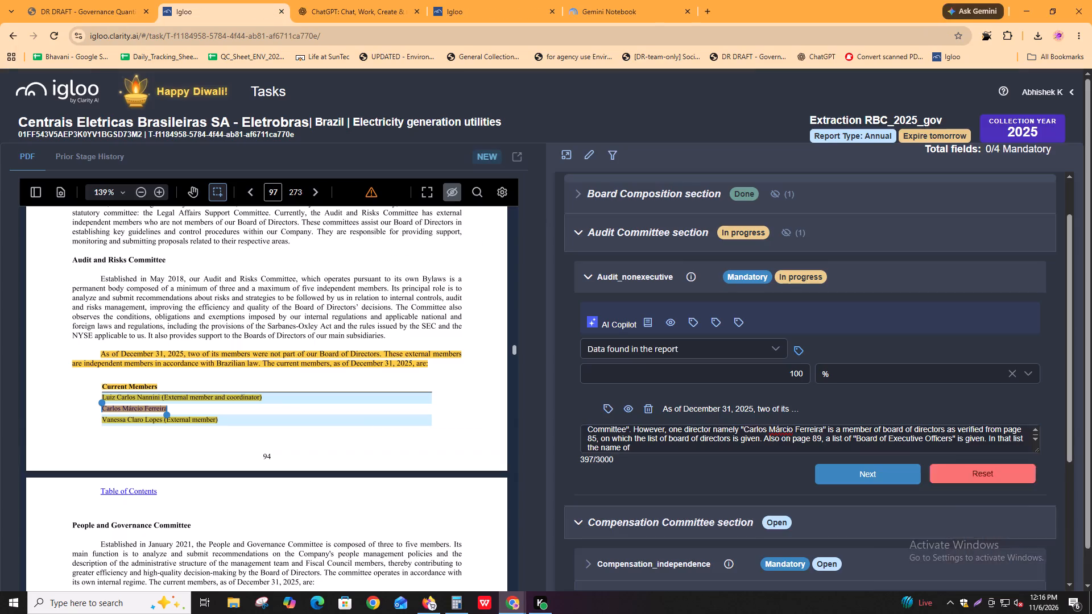
click(96, 410)
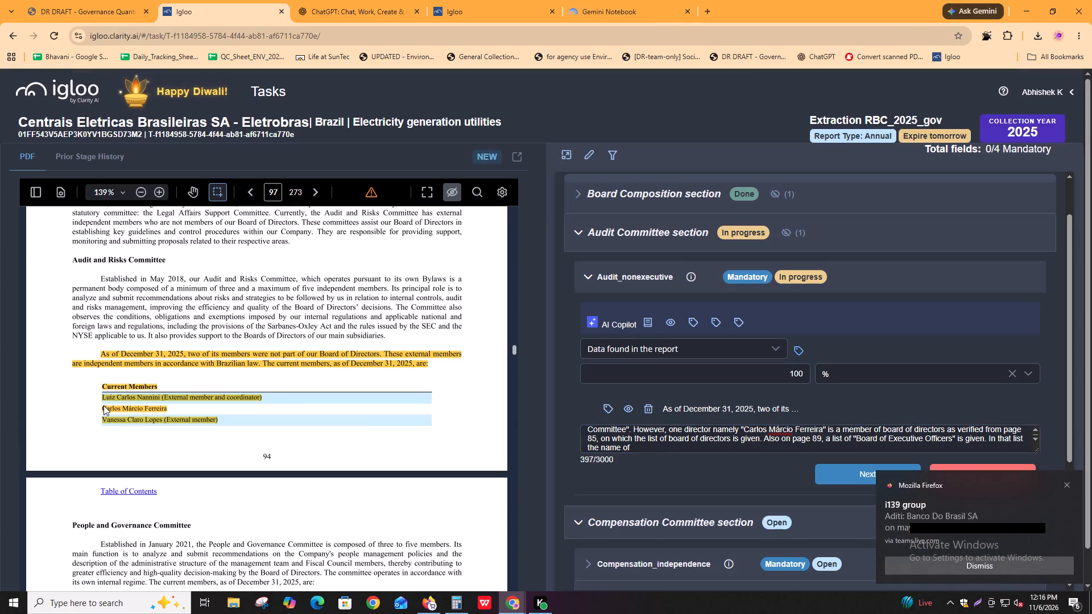
drag(102, 408, 208, 409)
key(ctrl+c)
key(ctrl+c)
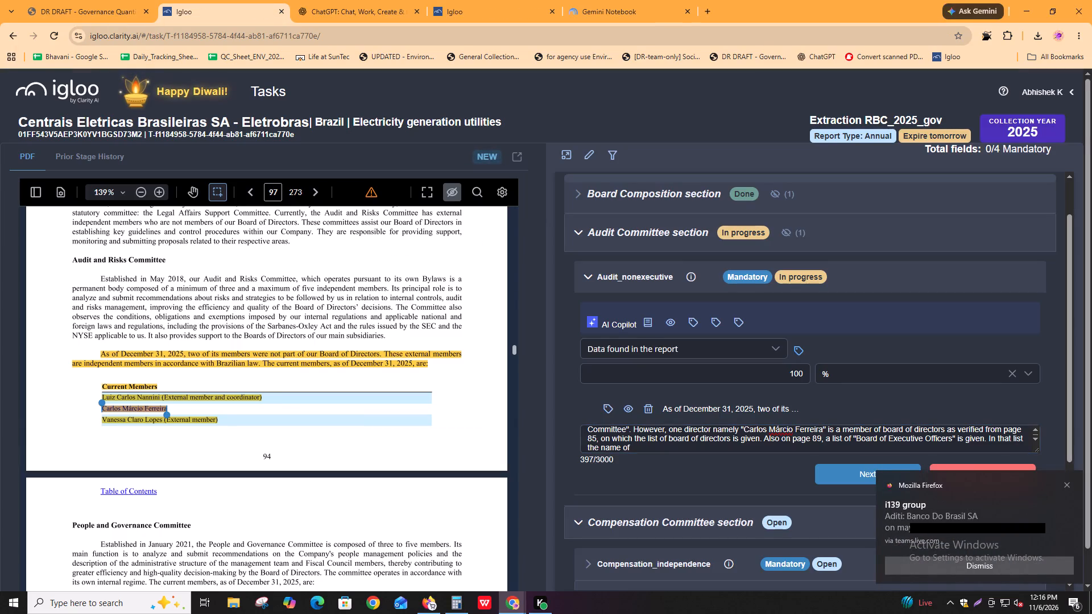
key(ctrl+c)
key(ctrl+c)
key(ctrl+c)
key(ctrl+c)
click(677, 448)
key(ctrl+v)
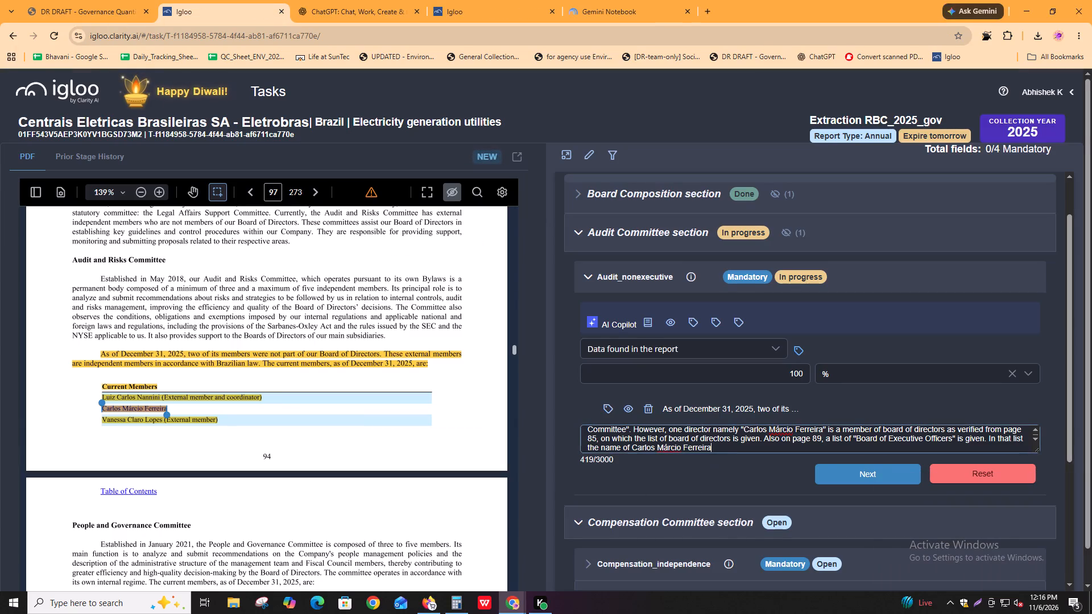
key(space)
text(is not)
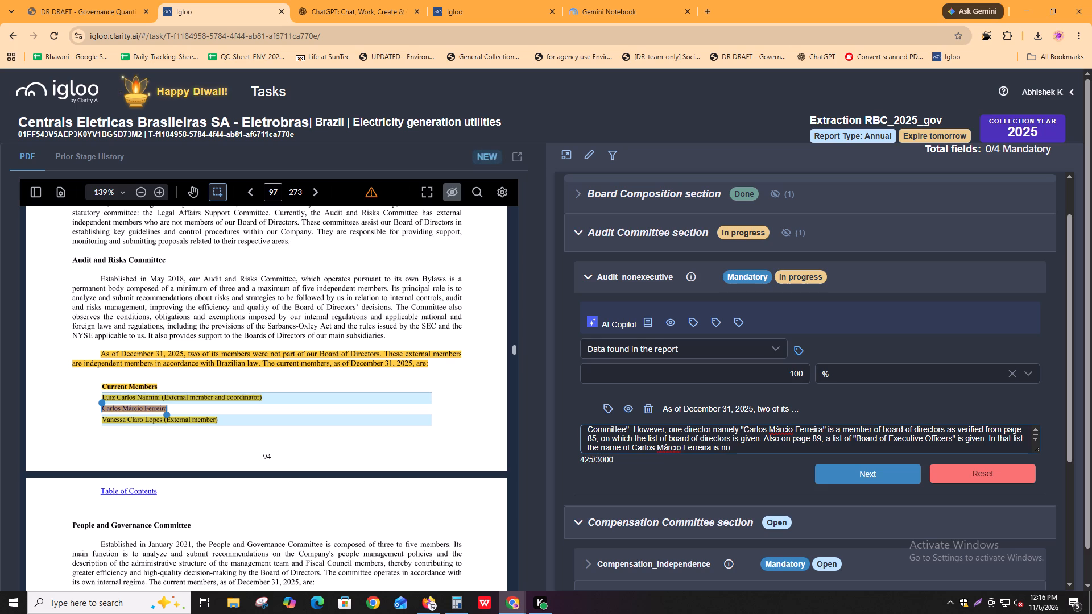
key(space)
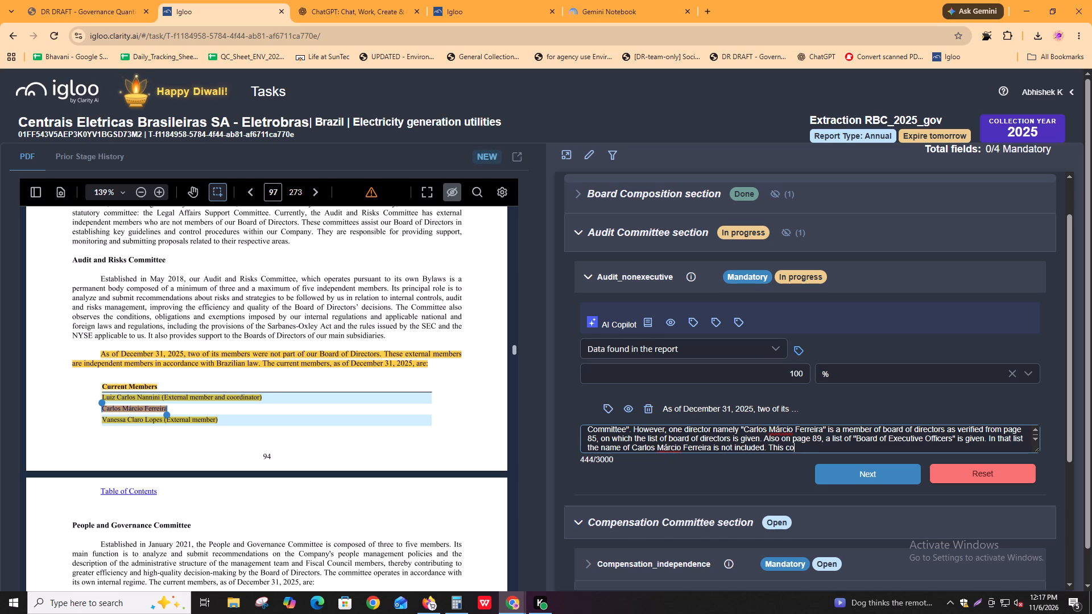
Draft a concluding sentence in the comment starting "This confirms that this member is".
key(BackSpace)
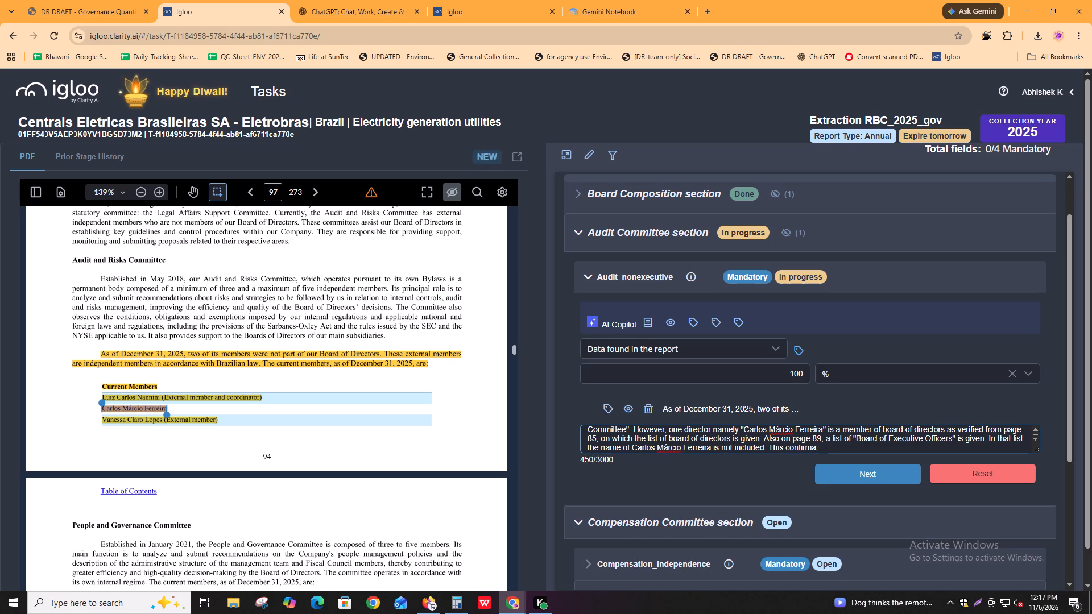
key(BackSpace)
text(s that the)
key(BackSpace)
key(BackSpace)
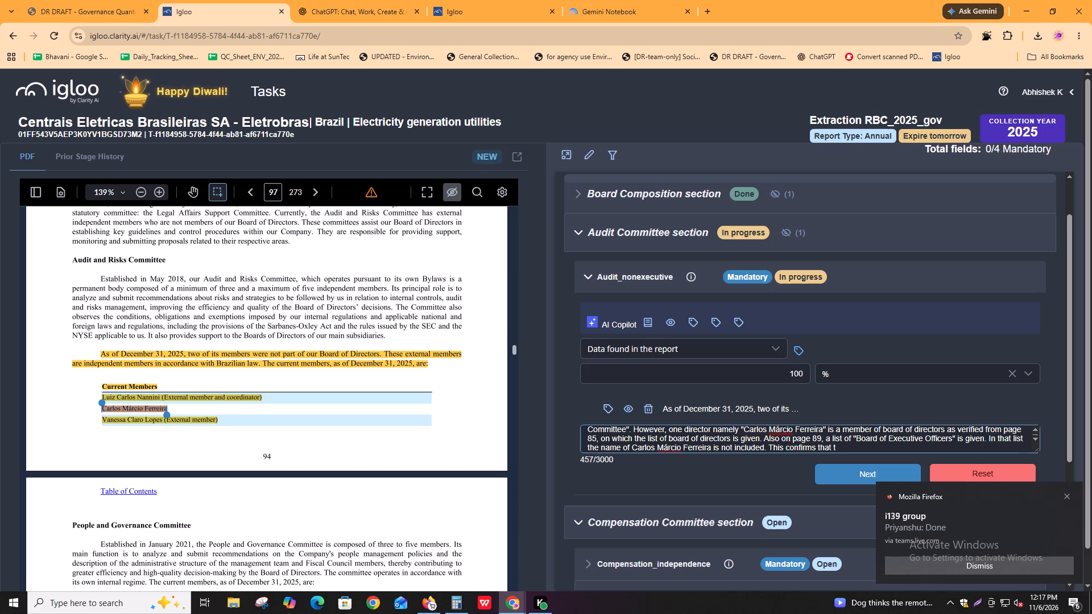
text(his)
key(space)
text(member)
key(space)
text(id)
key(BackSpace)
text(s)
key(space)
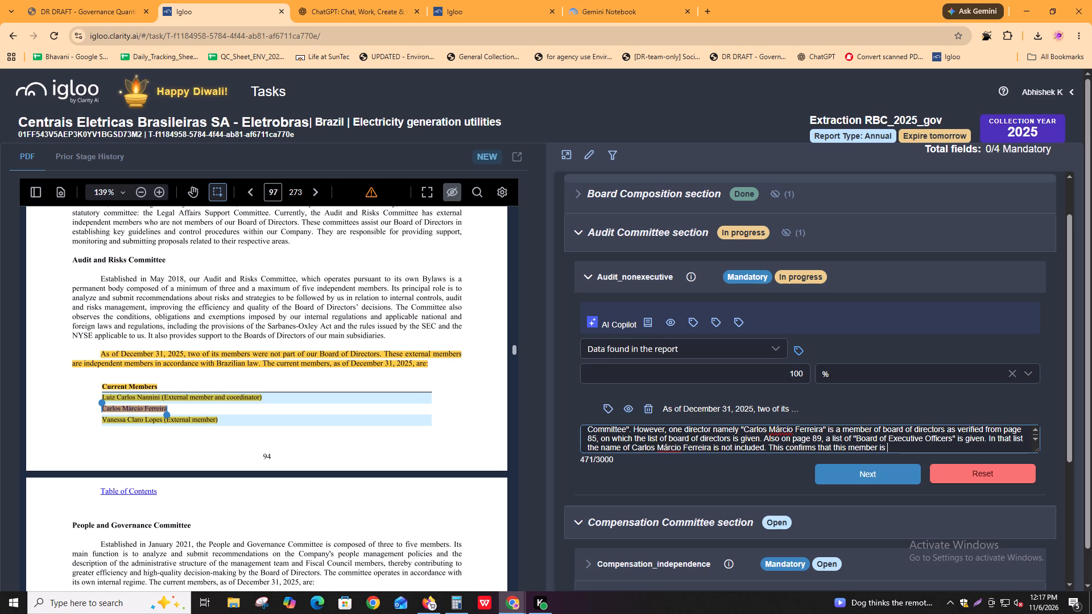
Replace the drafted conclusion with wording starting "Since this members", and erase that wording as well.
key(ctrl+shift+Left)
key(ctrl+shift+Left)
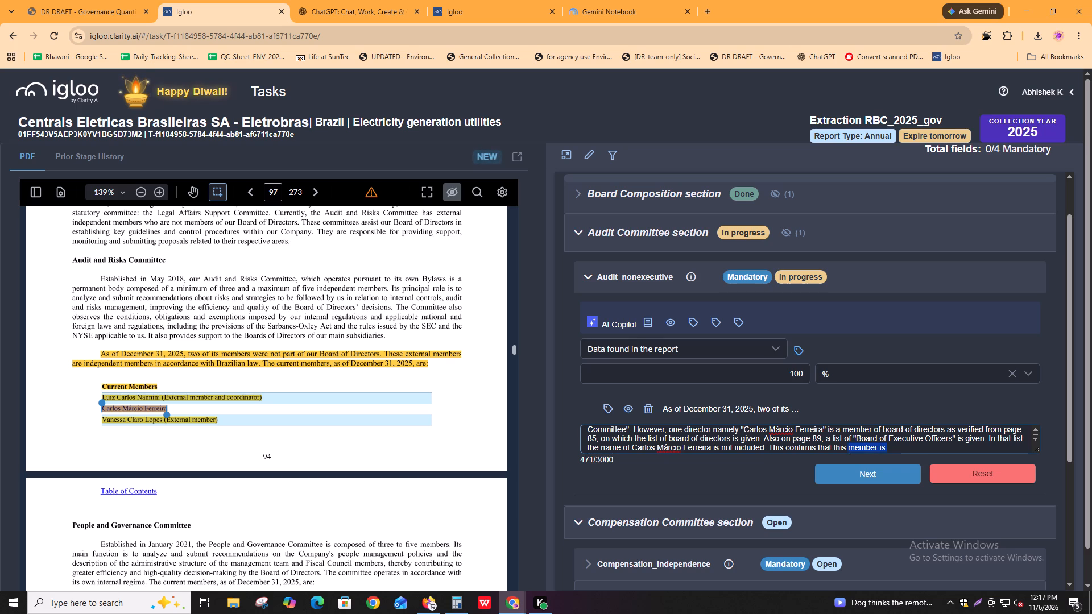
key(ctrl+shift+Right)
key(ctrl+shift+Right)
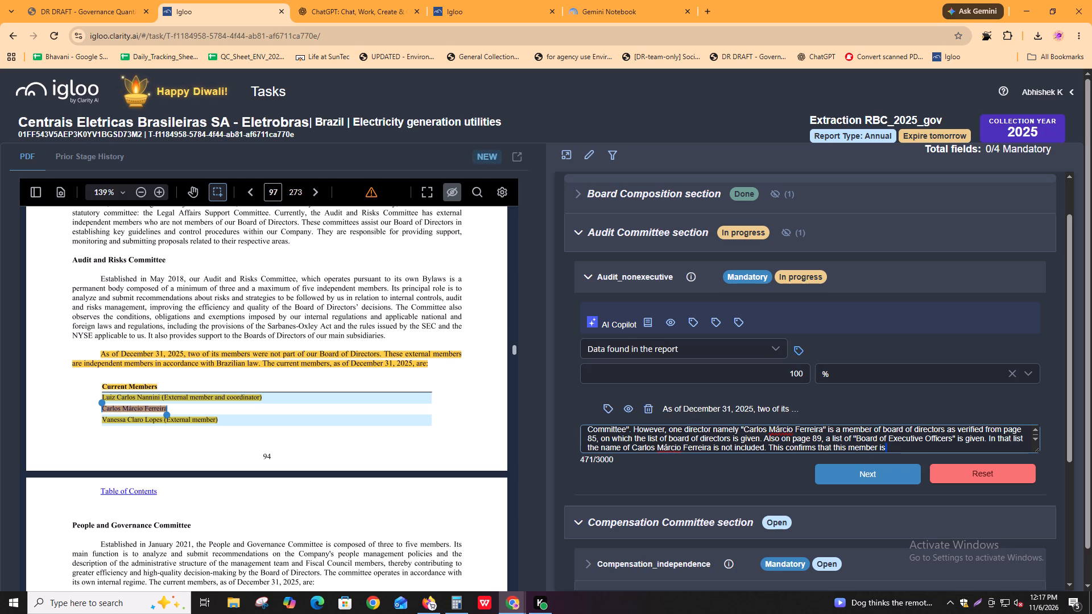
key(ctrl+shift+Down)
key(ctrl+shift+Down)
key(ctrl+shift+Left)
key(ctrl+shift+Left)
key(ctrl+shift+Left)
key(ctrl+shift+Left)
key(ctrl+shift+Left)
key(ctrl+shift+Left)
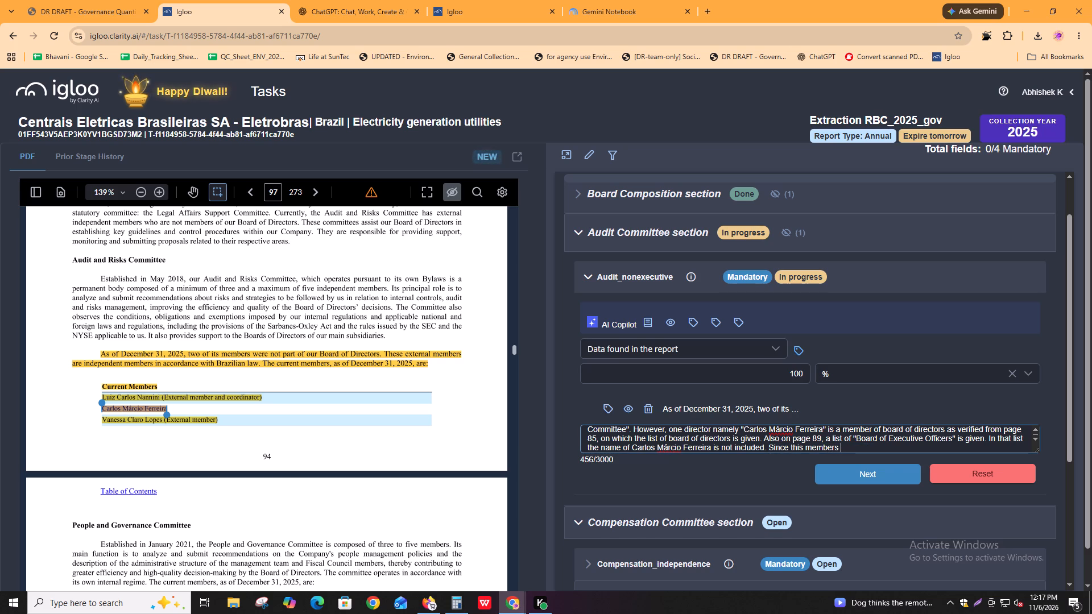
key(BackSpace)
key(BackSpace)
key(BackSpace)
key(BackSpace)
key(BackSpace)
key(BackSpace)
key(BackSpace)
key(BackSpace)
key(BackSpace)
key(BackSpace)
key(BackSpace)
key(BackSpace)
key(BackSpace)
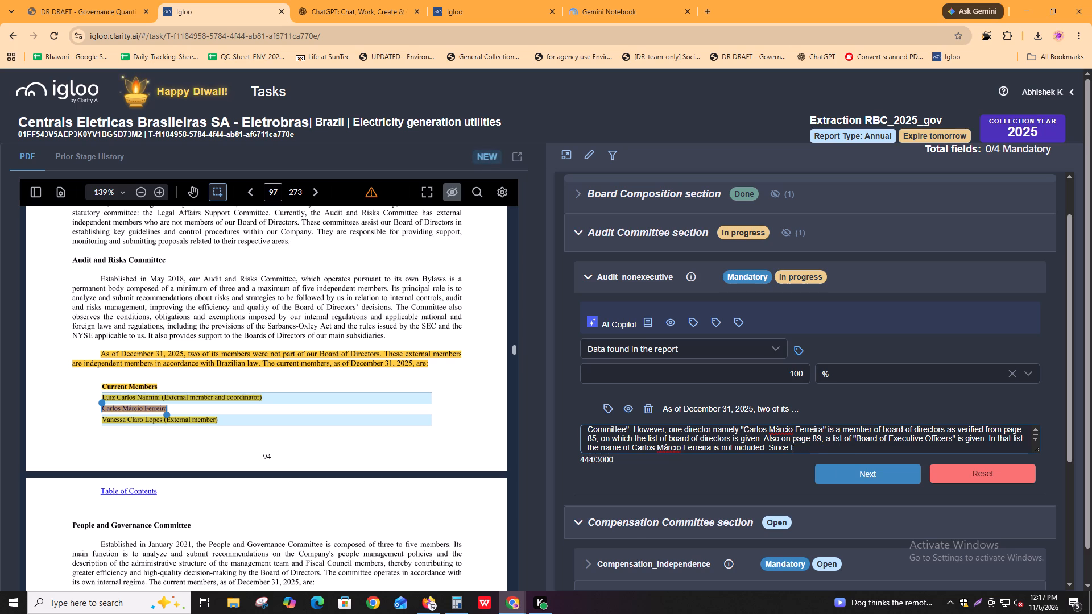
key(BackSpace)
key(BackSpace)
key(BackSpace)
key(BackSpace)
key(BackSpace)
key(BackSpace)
Conclude the comment with "Therefore, this confirms that", the non-external member's copied name, and "is a non-executive director.".
key(BackSpace)
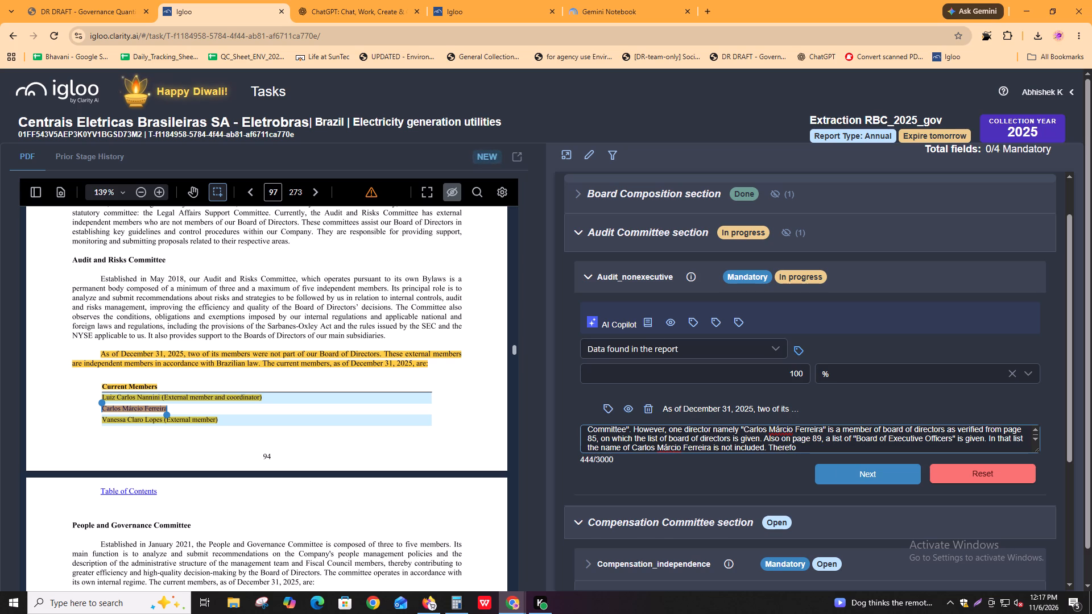
text(re, this confirms that)
key(space)
key(ctrl+v)
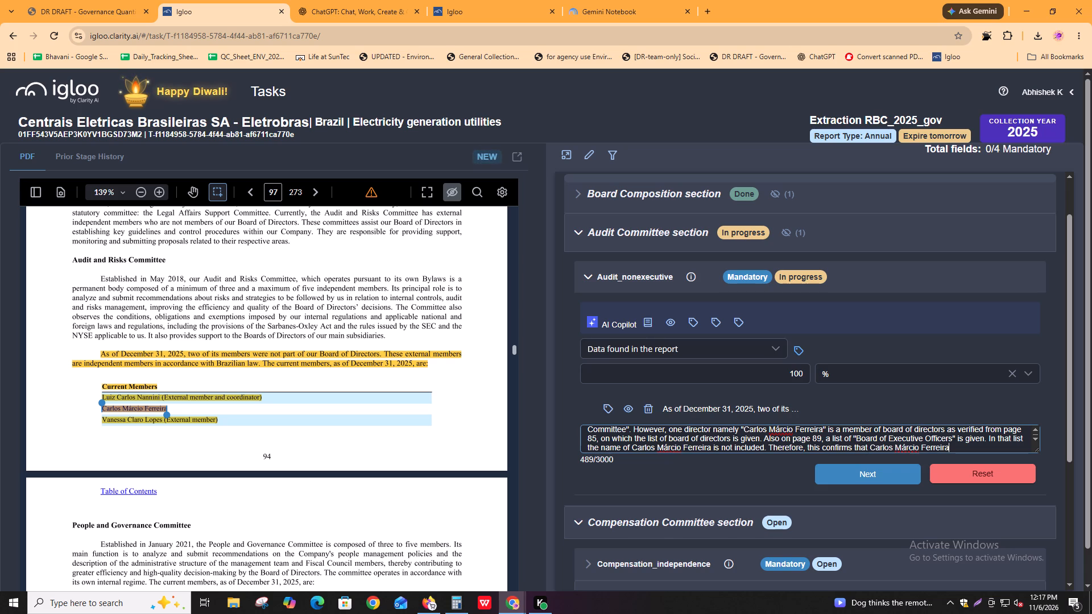
key(space)
text(is a non-executive director)
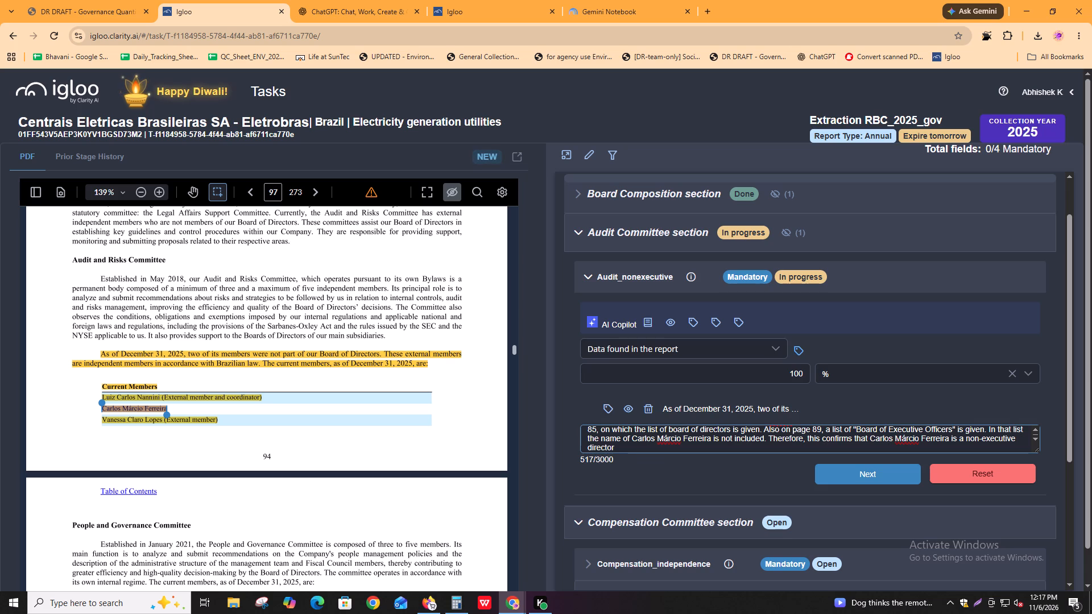
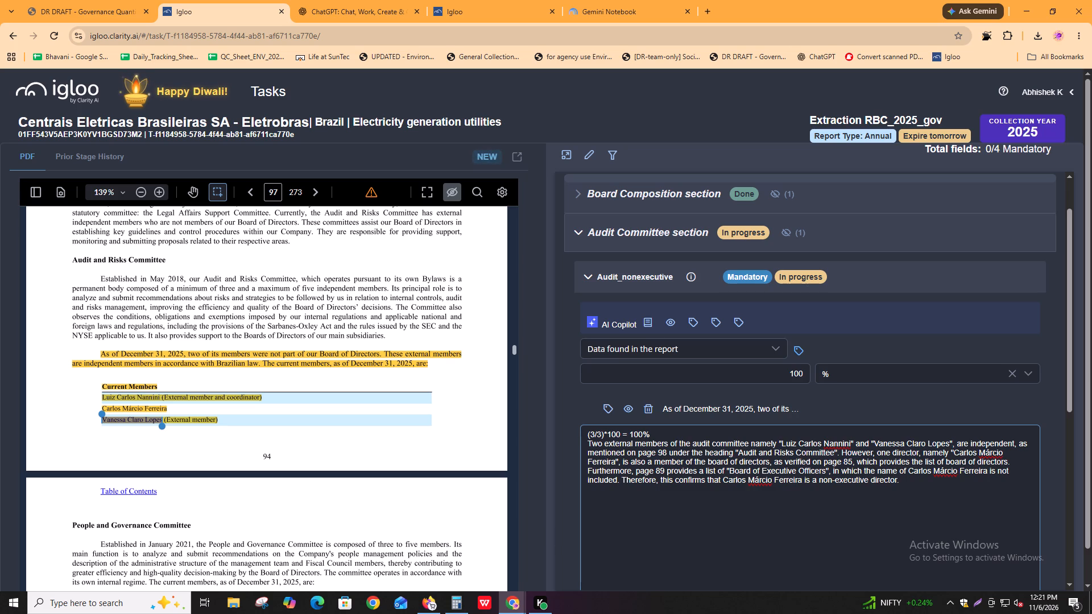
Proofread the comment's page 89 "Board of Executive Officers" sentence and conclusion, and recheck the whole explanation below the calculation.
drag(598, 475, 755, 471)
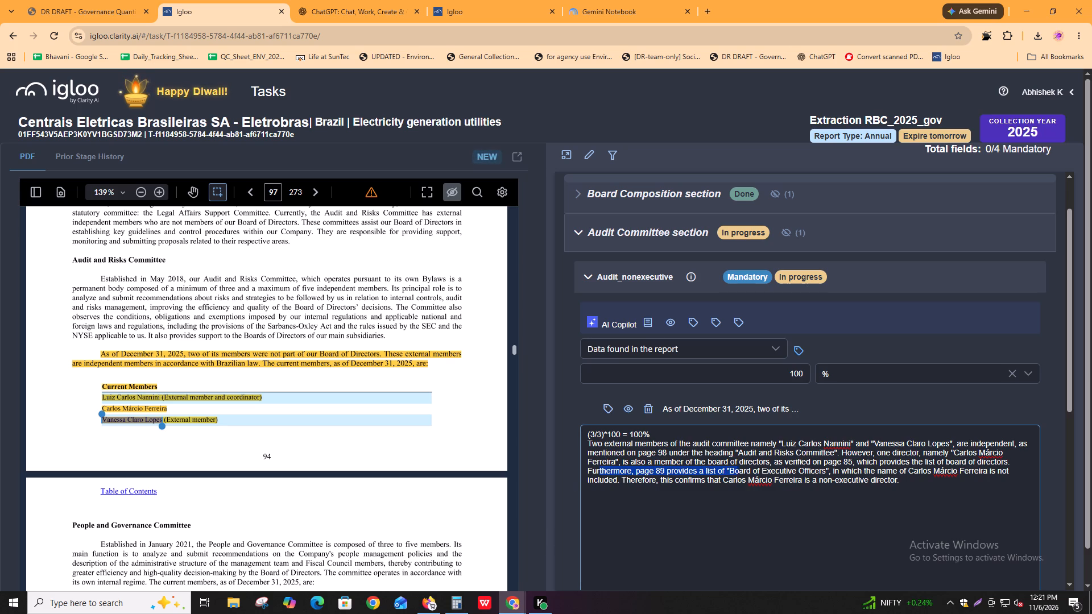
drag(755, 471, 776, 470)
click(776, 470)
drag(709, 472, 741, 470)
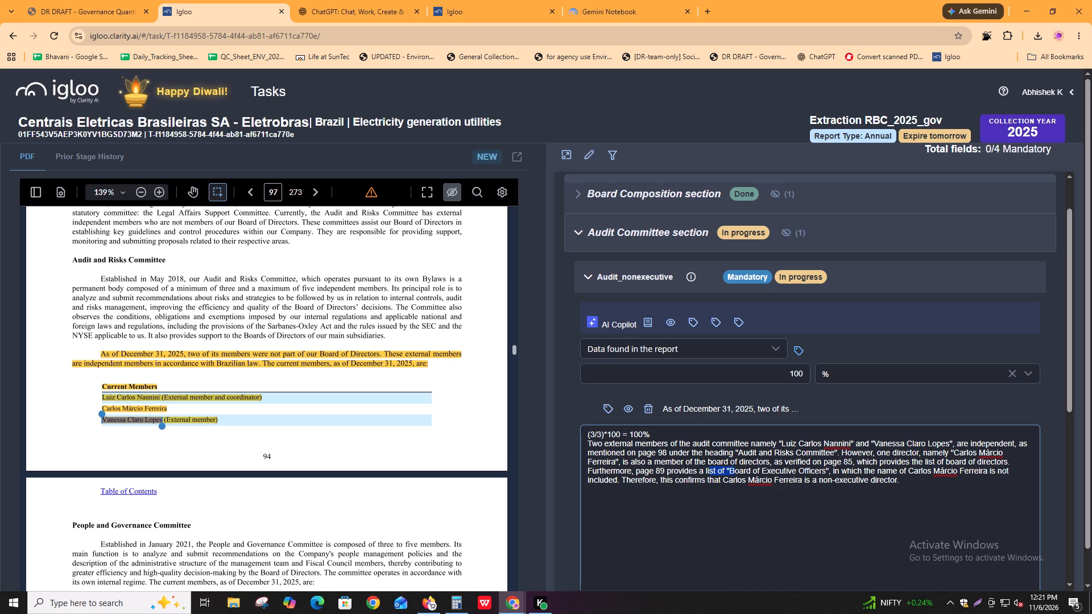
drag(741, 470, 814, 470)
click(814, 470)
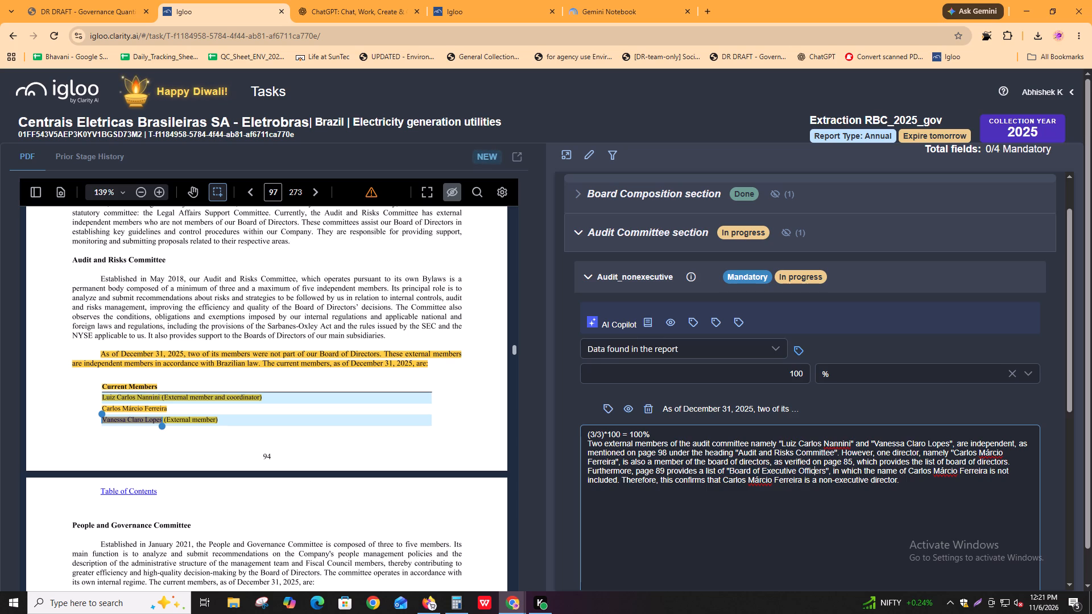
drag(722, 472, 985, 476)
click(985, 476)
drag(584, 443, 877, 474)
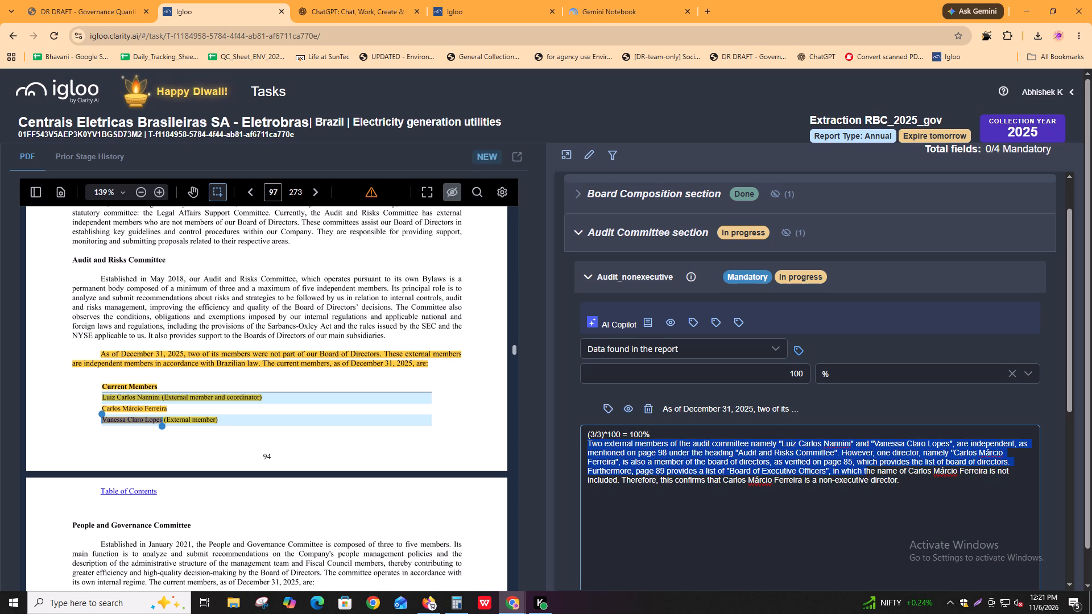
drag(877, 474, 893, 483)
click(893, 483)
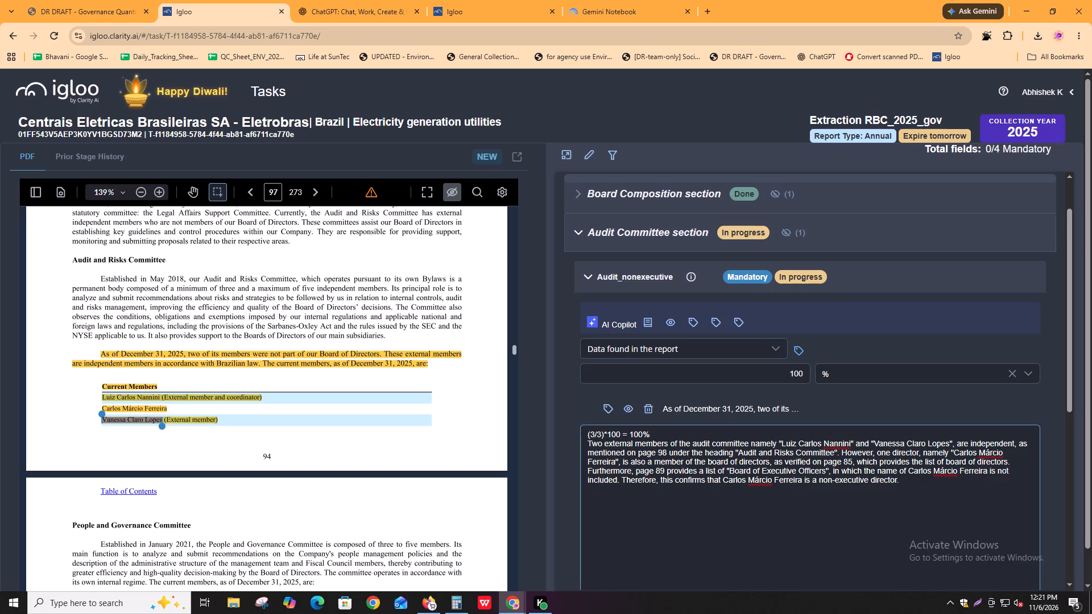
Save the completed Audit_nonexecutive field to finish the Audit Committee section.
scroll(829, 534, down, 2)
click(853, 504)
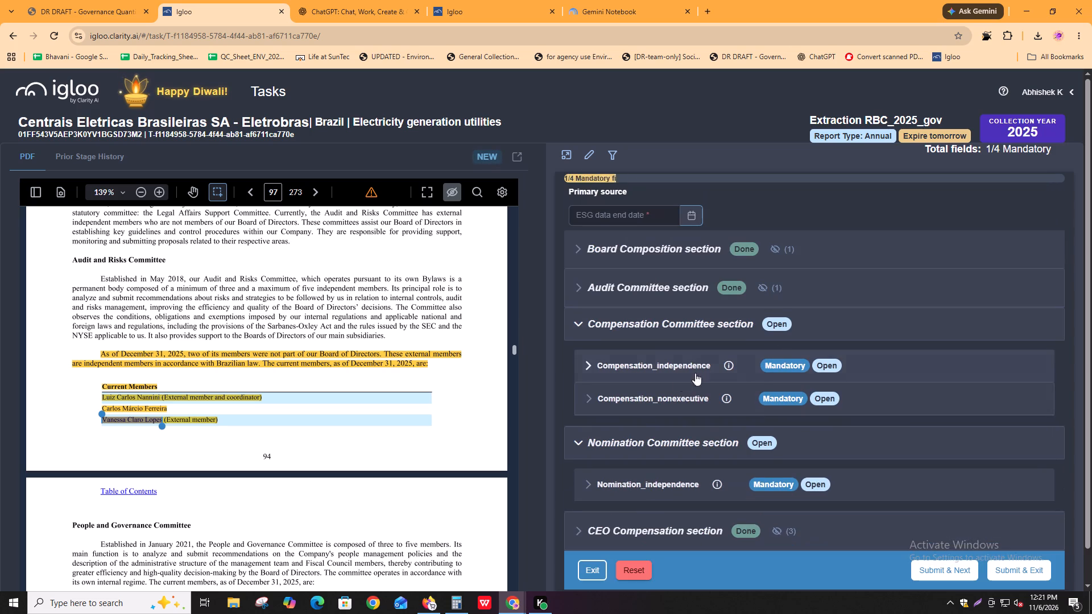
Switch to the Form 20-F PDF showing the board of directors list and search it for "compensation", checking several matches.
click(213, 394)
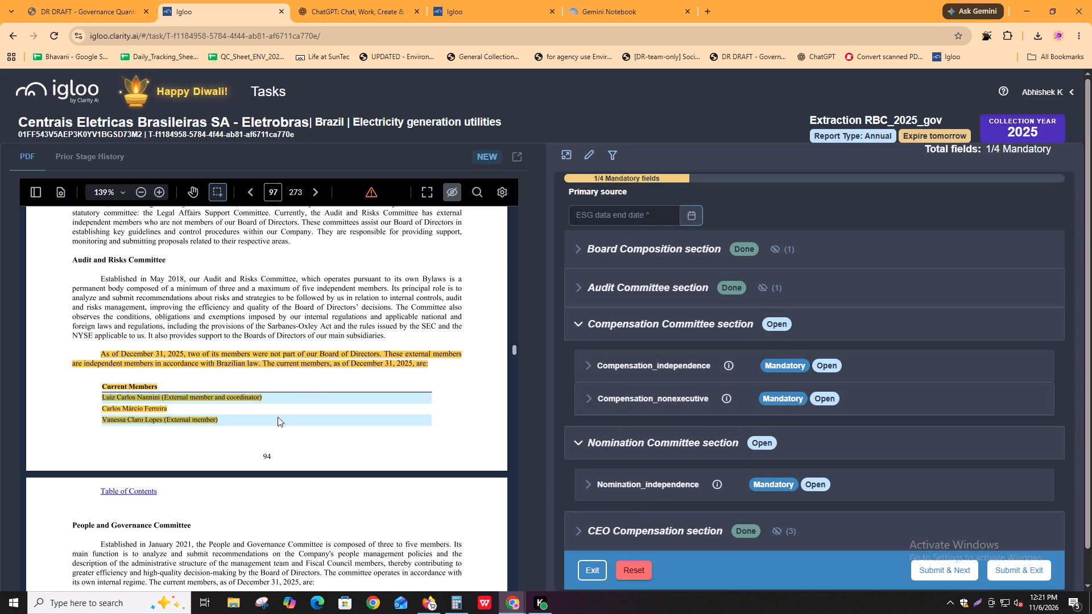
click(658, 357)
key(alt+Tab)
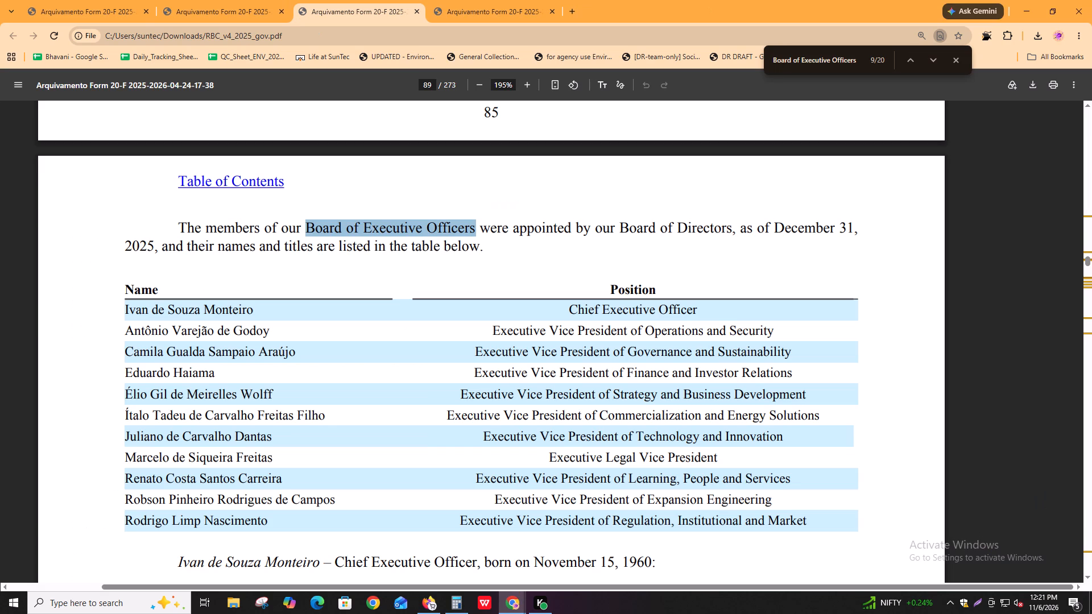
key(ctrl+f)
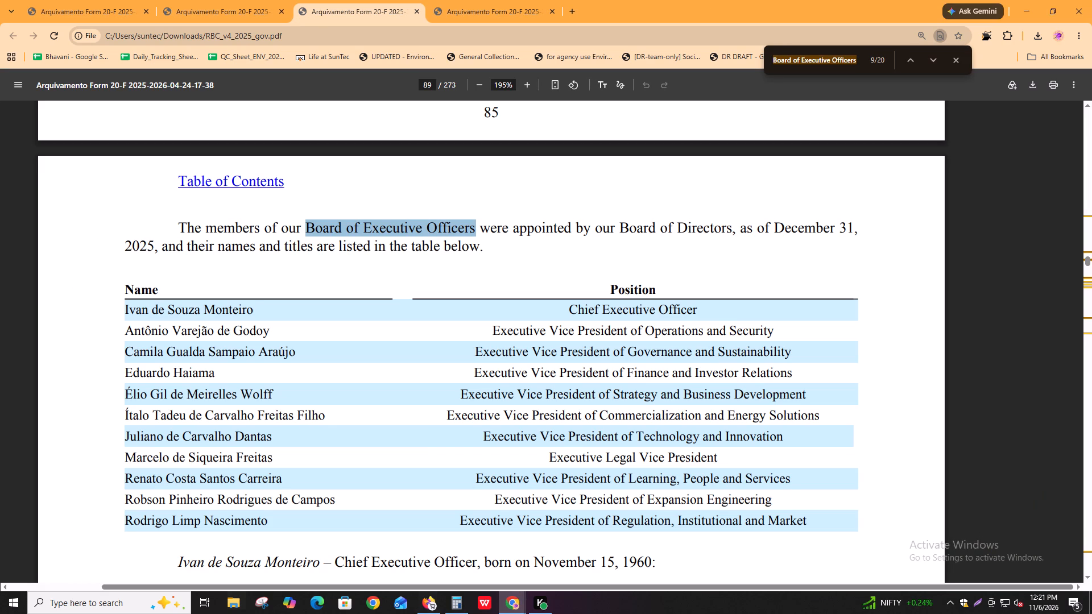
click(227, 0)
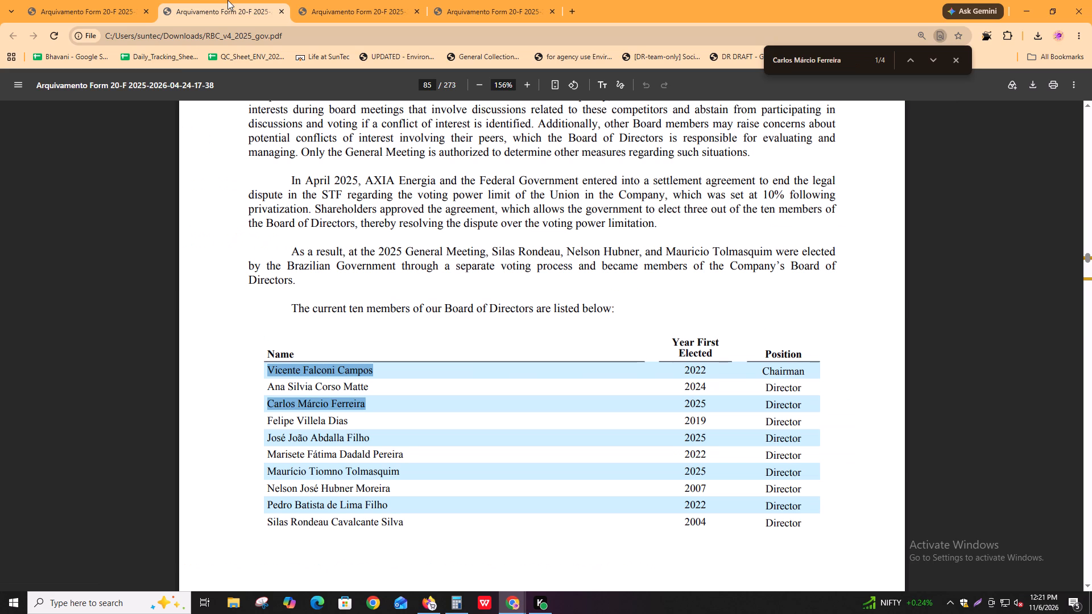
key(ctrl+f)
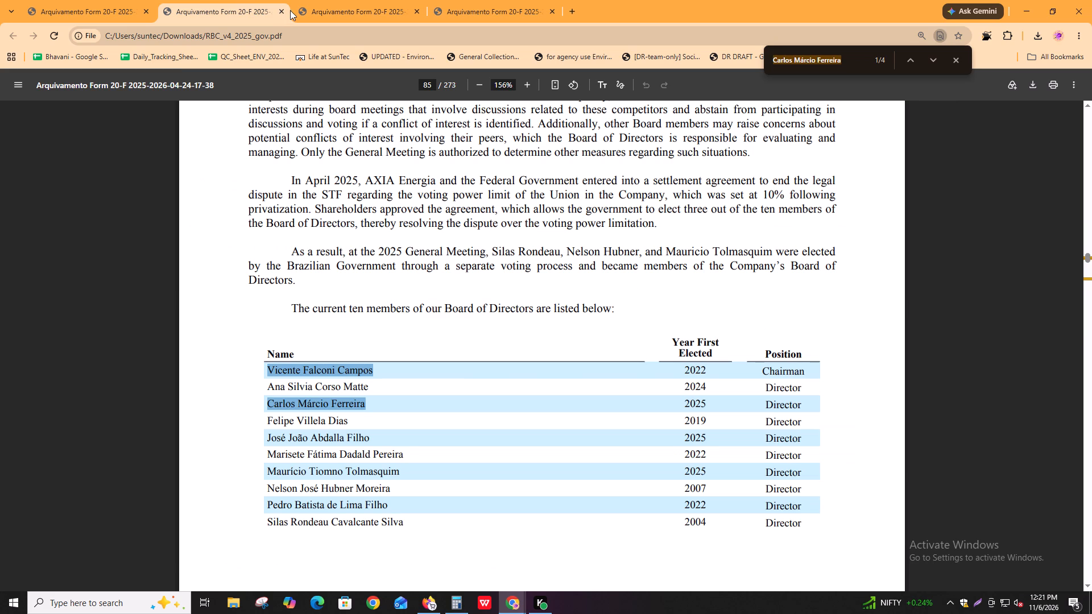
text(com)
text(pensat)
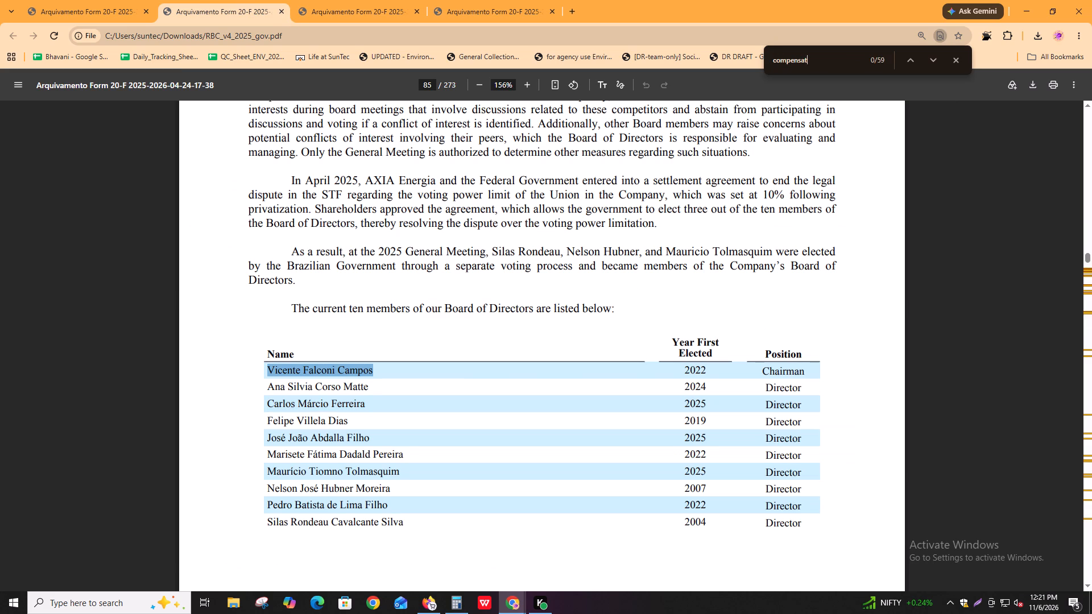
text(ion)
key(space)
key(Return)
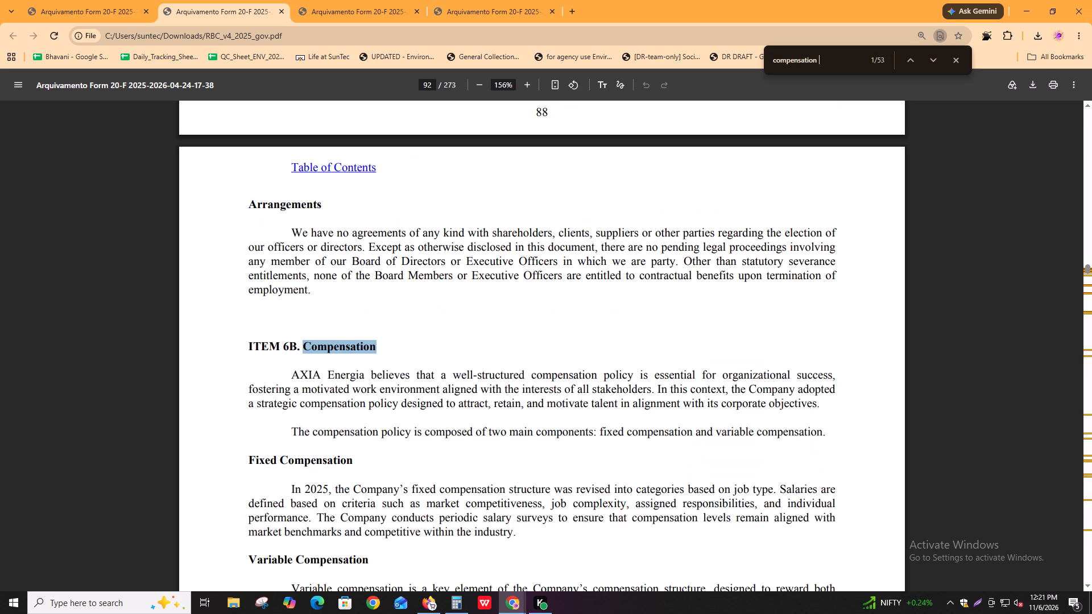
key(Return)
key(Return)
key(Return)
key(Return)
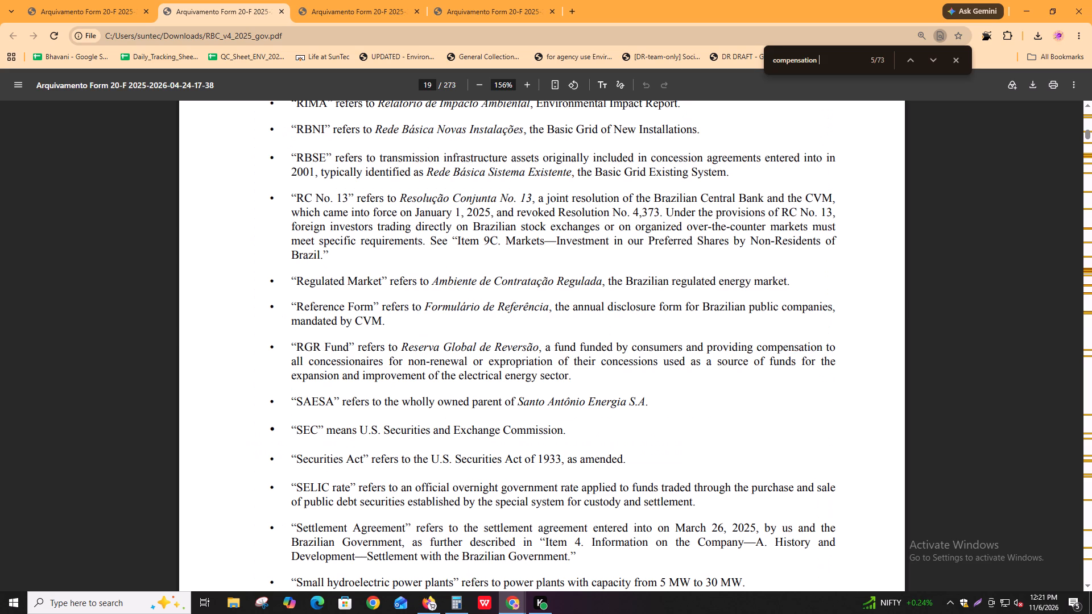
key(shift+Return)
Narrow the search to "compensation comm" and check the matches for a compensation committee.
text(comm)
key(Return)
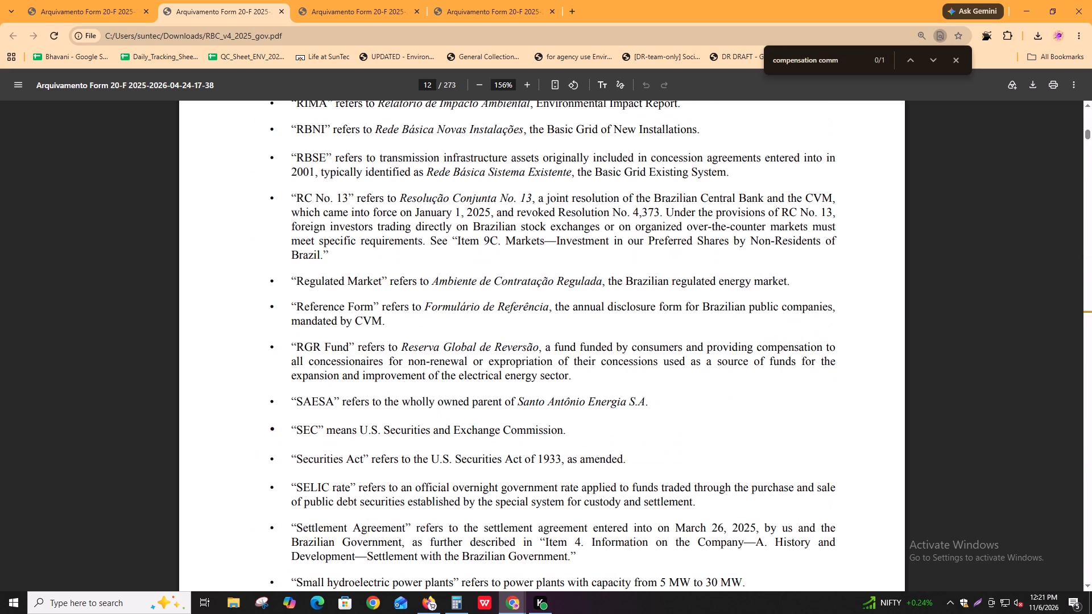
key(Return)
key(Return)
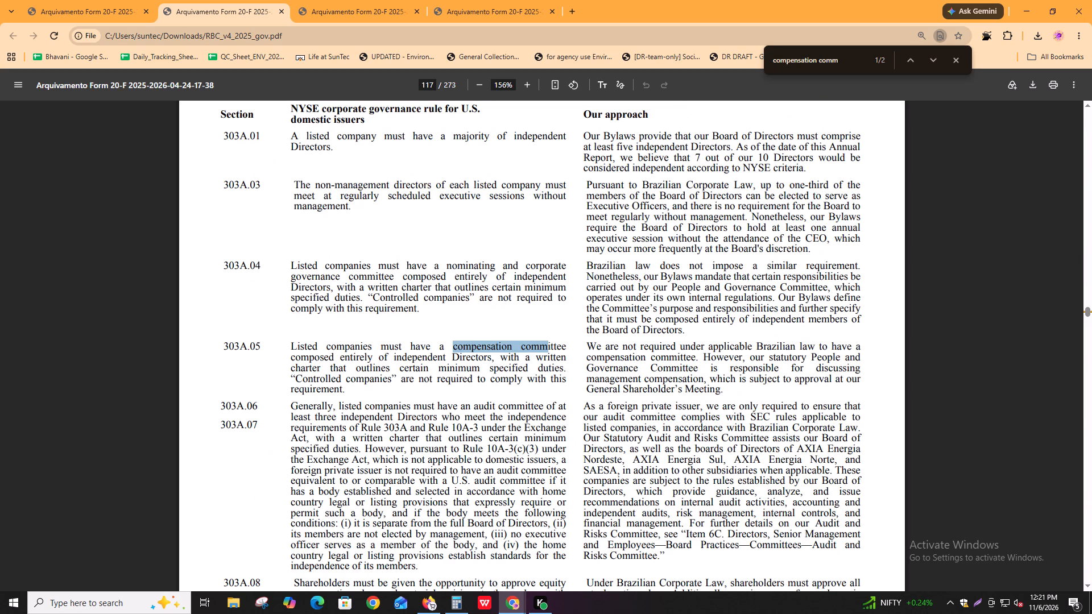
key(Return)
key(Return)
key(Return)
key(Return)
key(Return)
Search the Form 20-F for "remuneration co" and check for a remuneration committee.
key(ctrl+f)
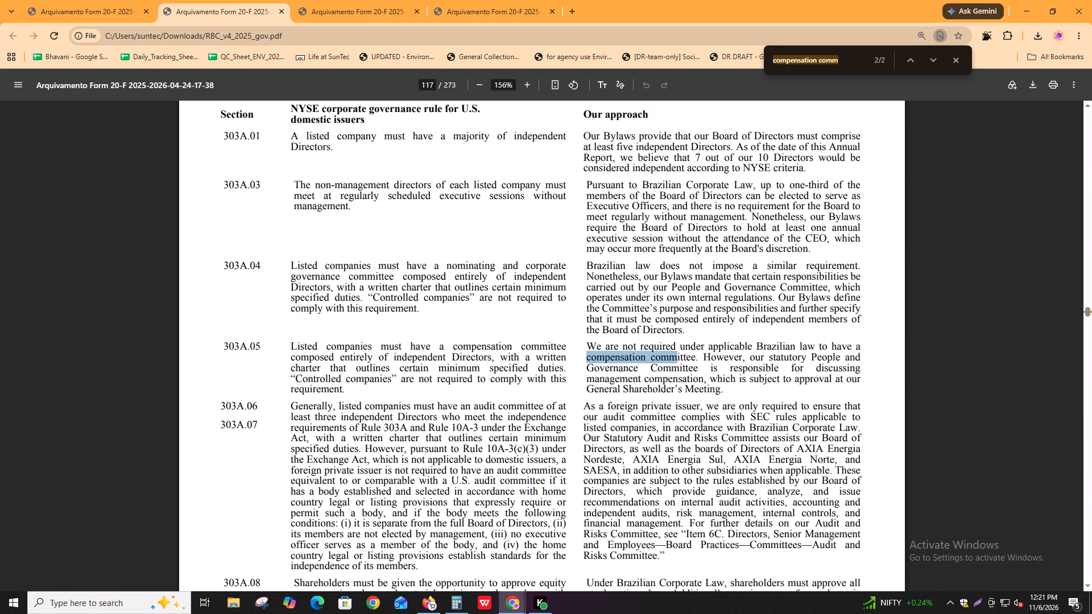
text(remuneration co)
key(Return)
key(Return)
key(Return)
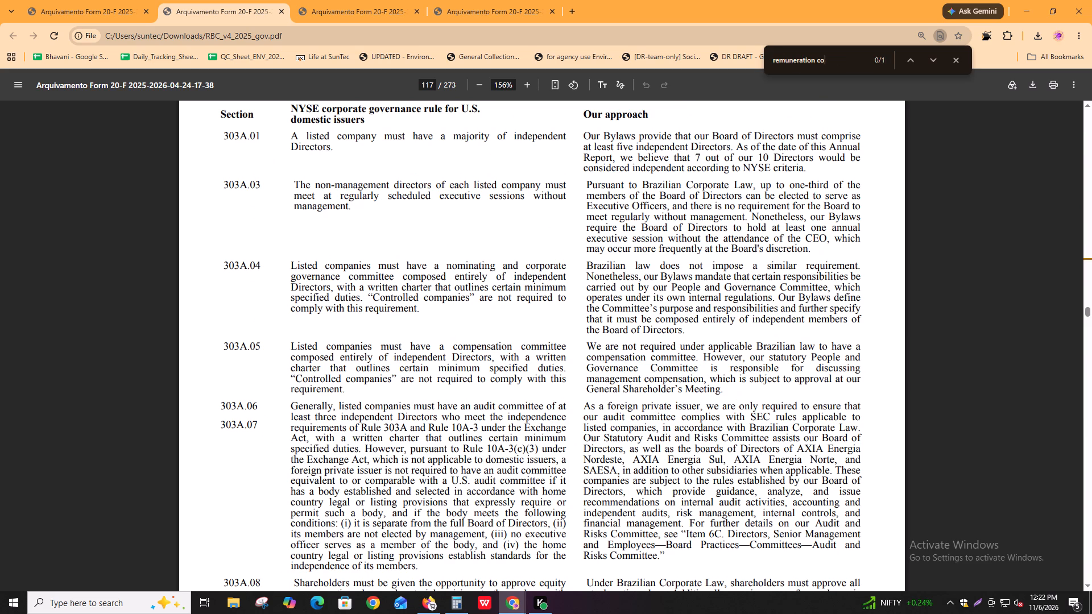
key(Return)
key(Return)
key(Return)
key(Return)
key(Return)
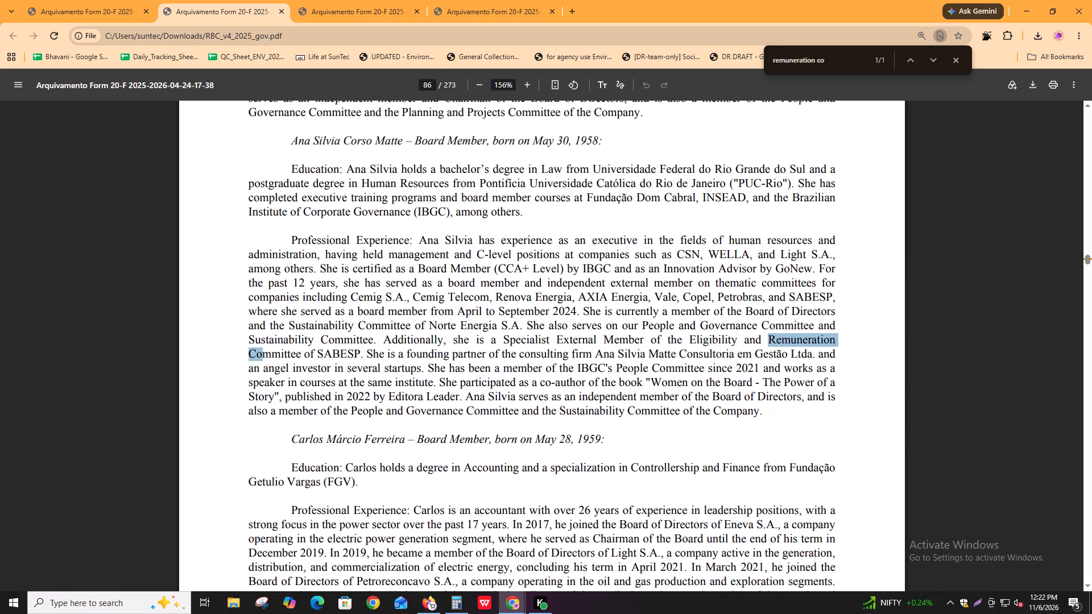
key(Return)
key(Return)
Search the Form 20-F for "nomination".
key(ctrl+f)
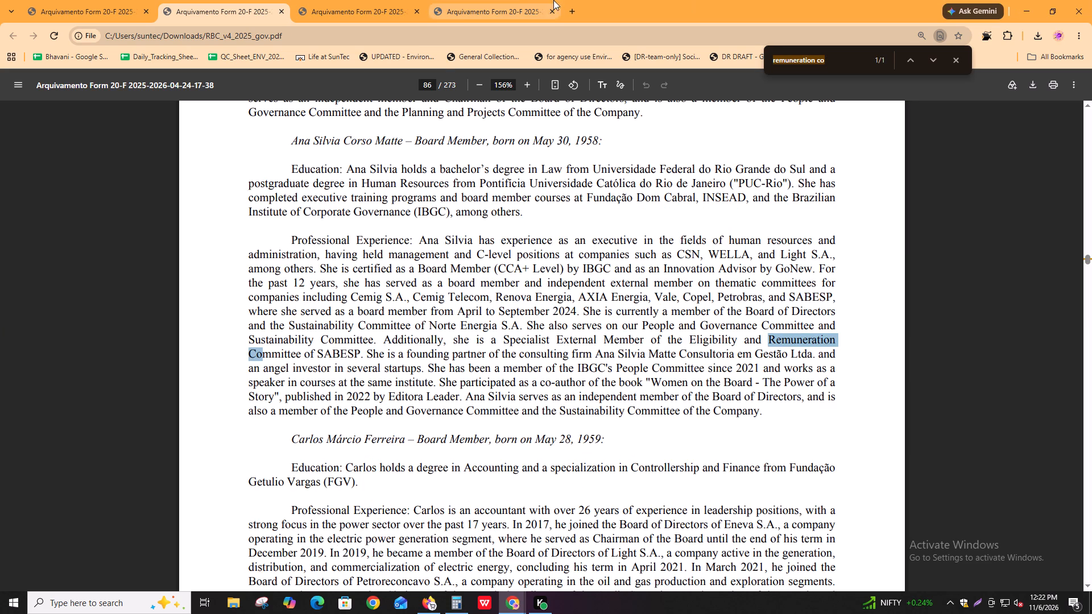
text(nomination)
key(Return)
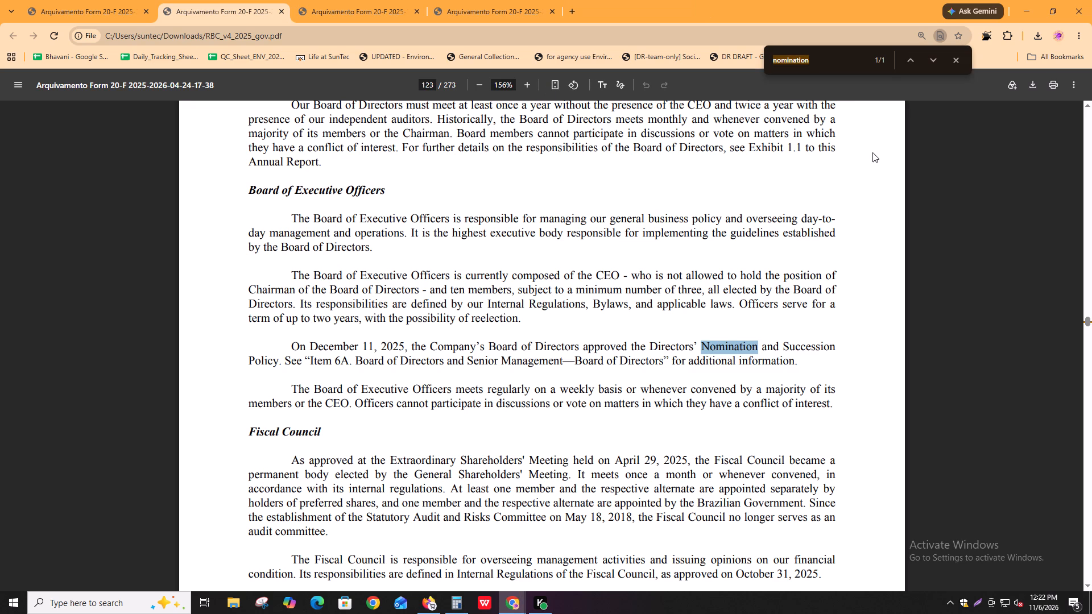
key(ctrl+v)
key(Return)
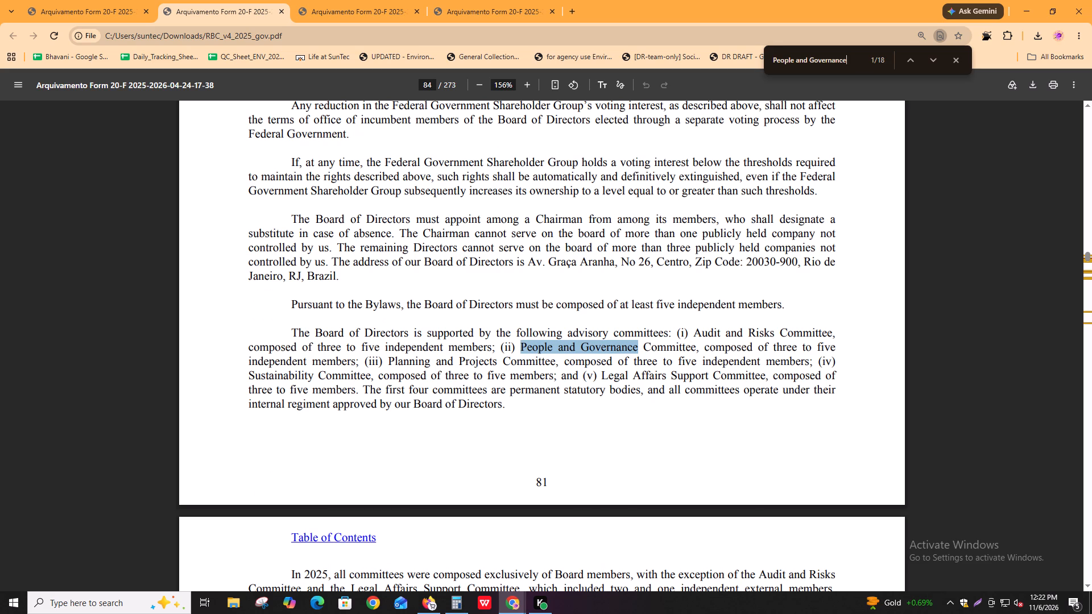
Go through the "People and Governance" matches in the directors' biographies and in the stock option and performance share plan sections.
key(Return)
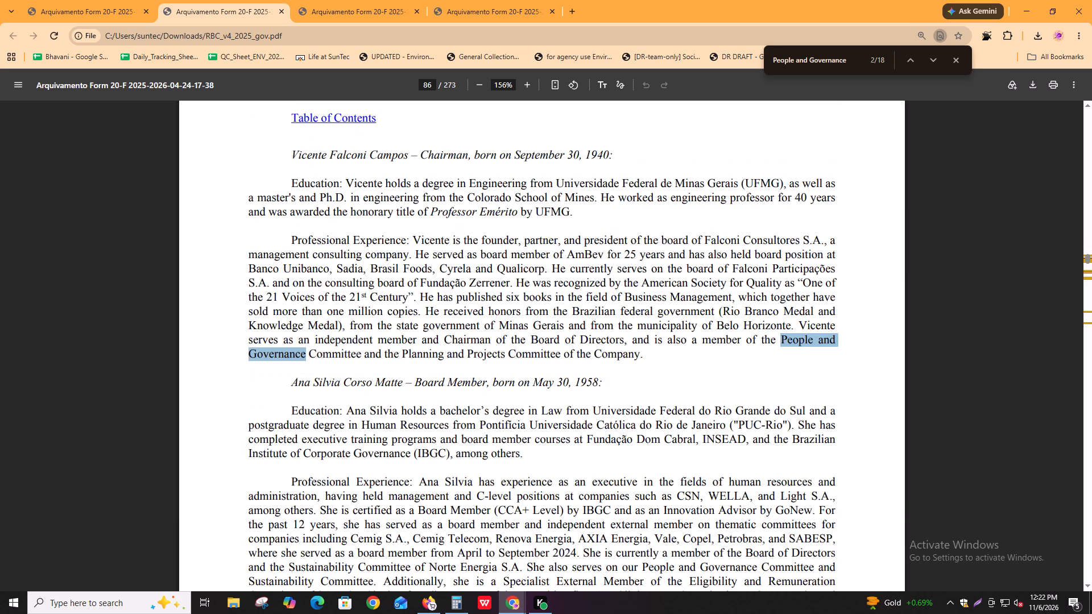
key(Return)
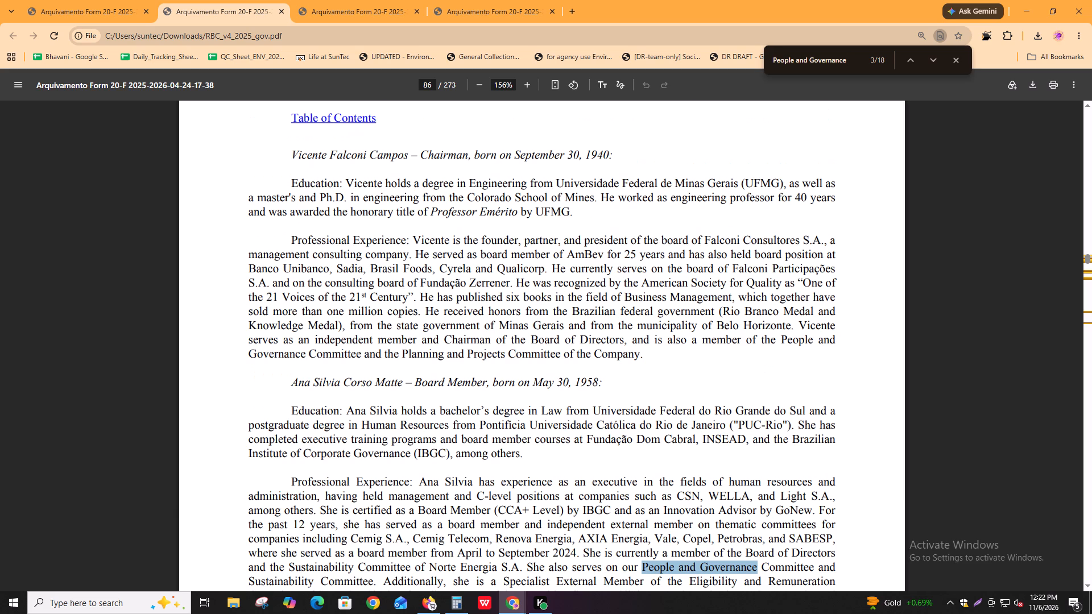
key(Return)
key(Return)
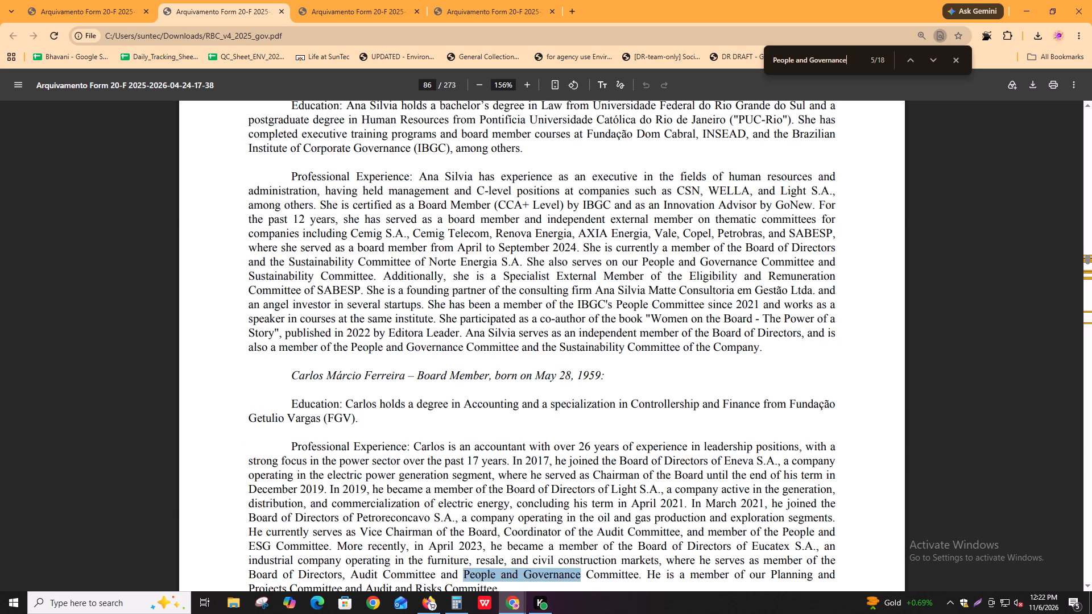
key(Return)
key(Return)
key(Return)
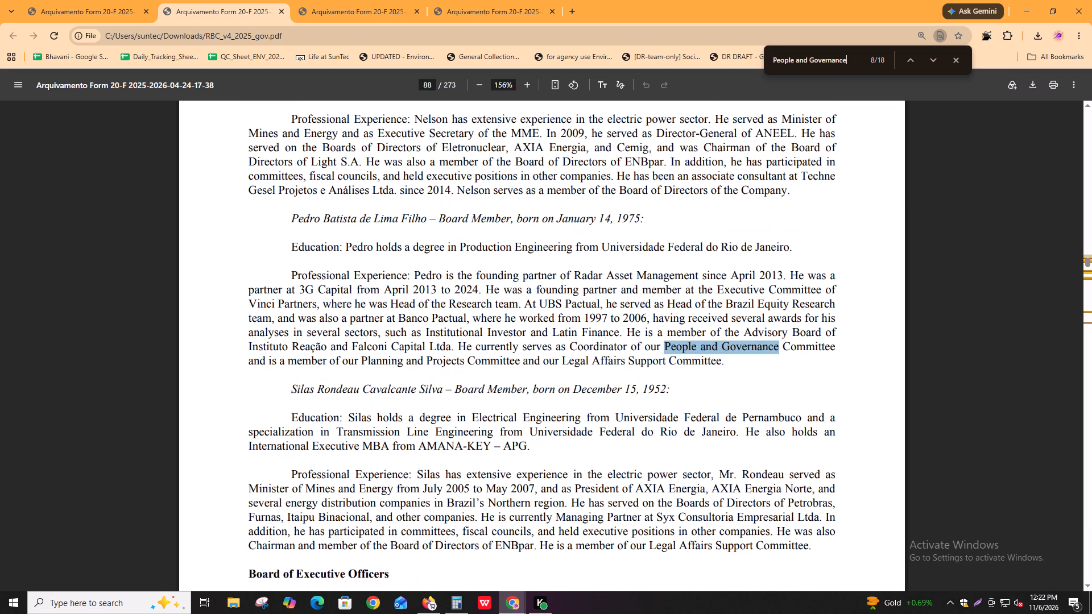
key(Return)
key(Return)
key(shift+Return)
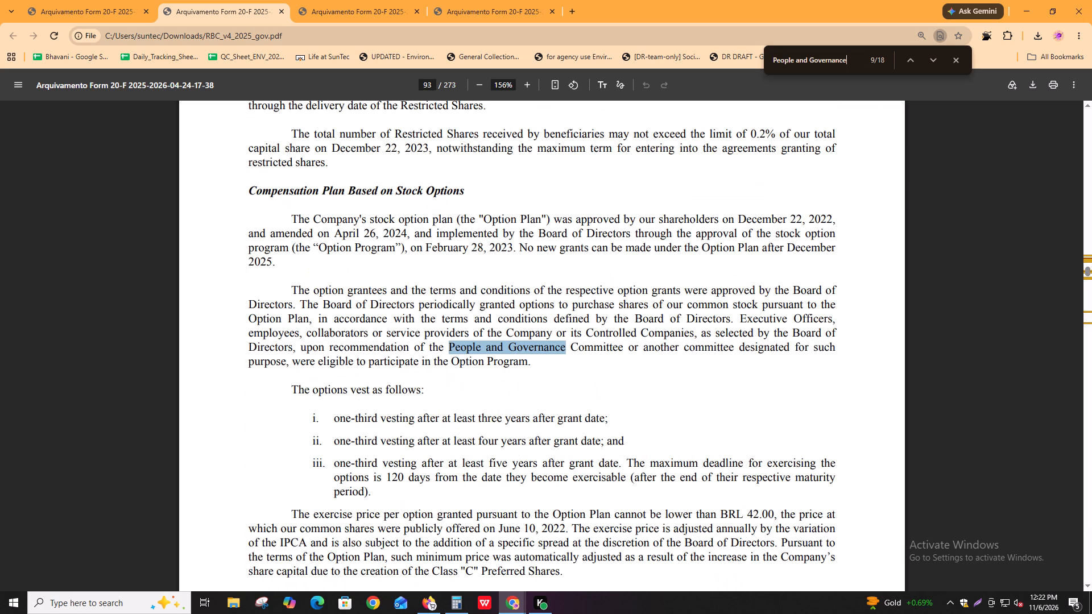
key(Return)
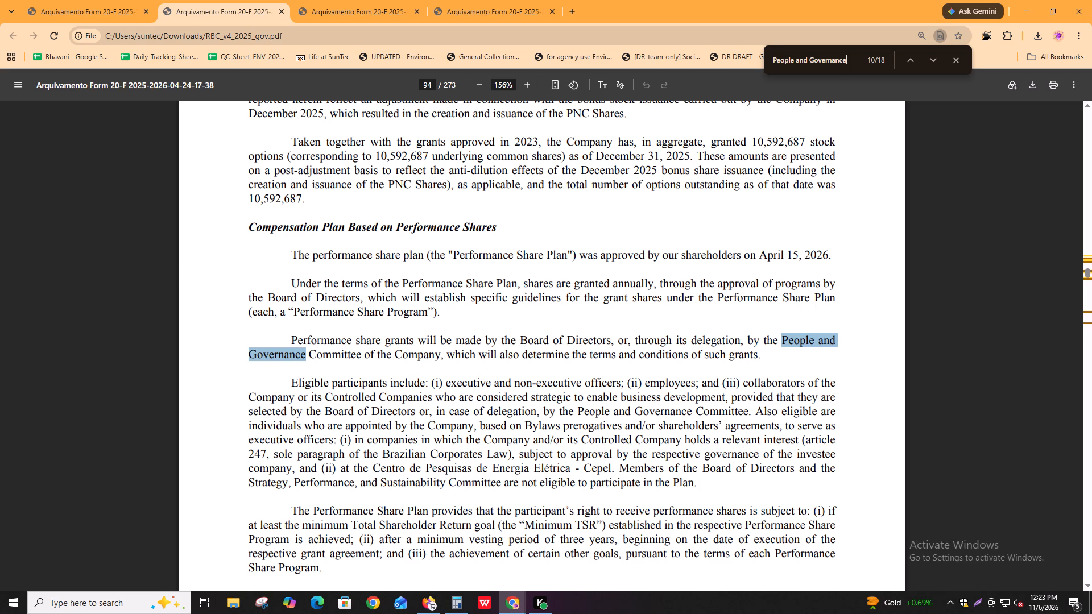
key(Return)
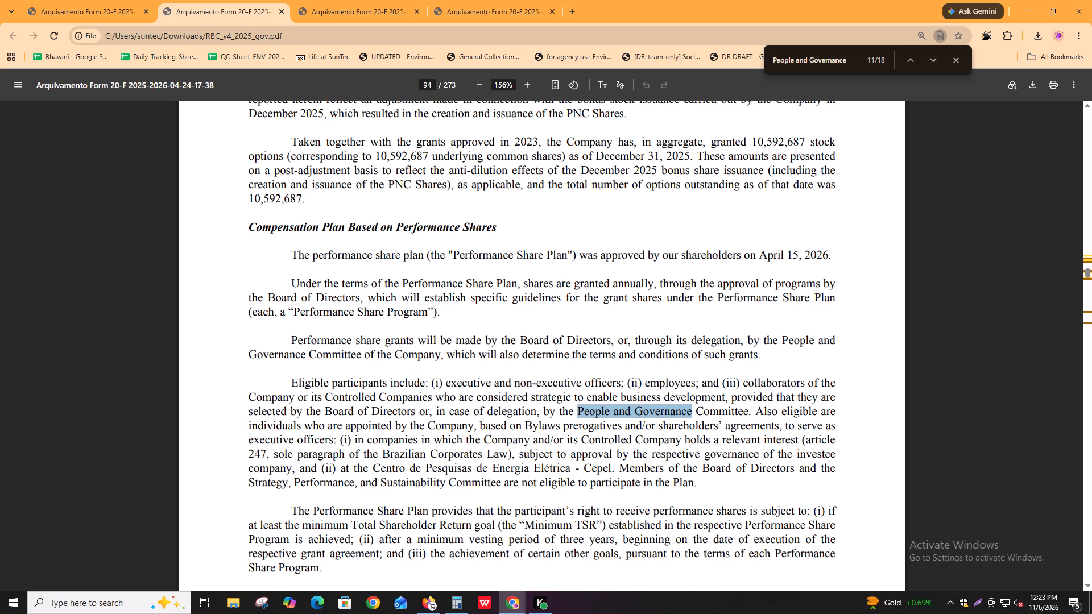
Check the People and Governance Committee's current member list in the Committees section and its role in the NYSE rule comparison, sections 303A.04 and 303A.05.
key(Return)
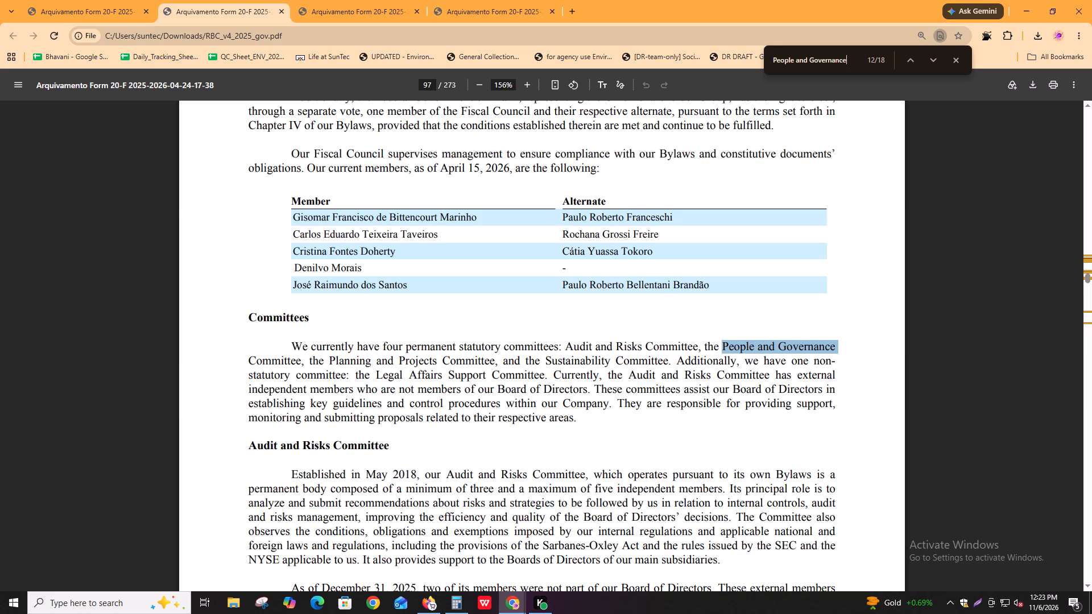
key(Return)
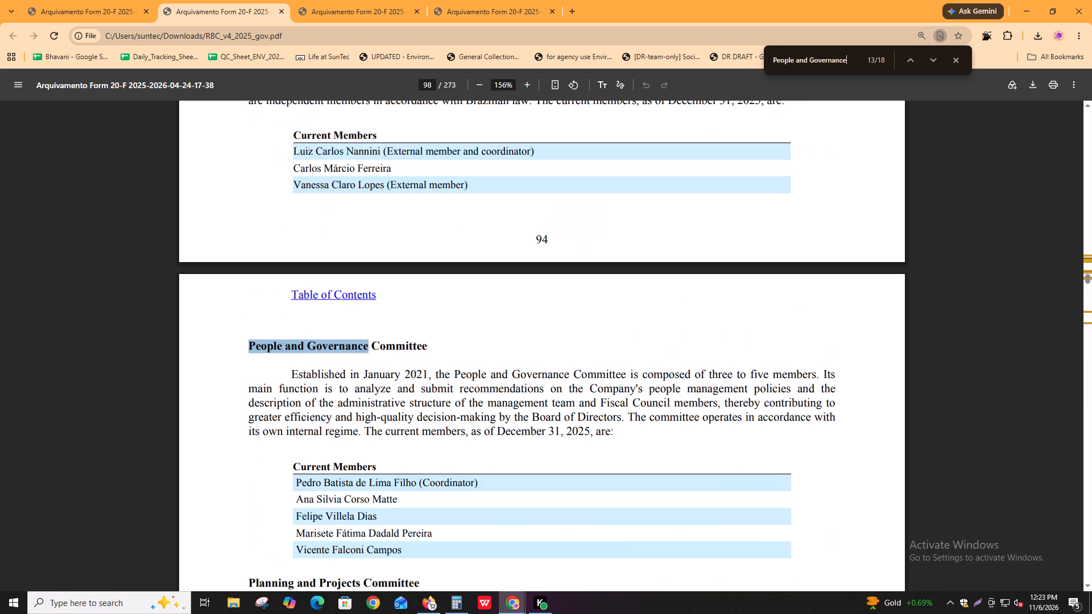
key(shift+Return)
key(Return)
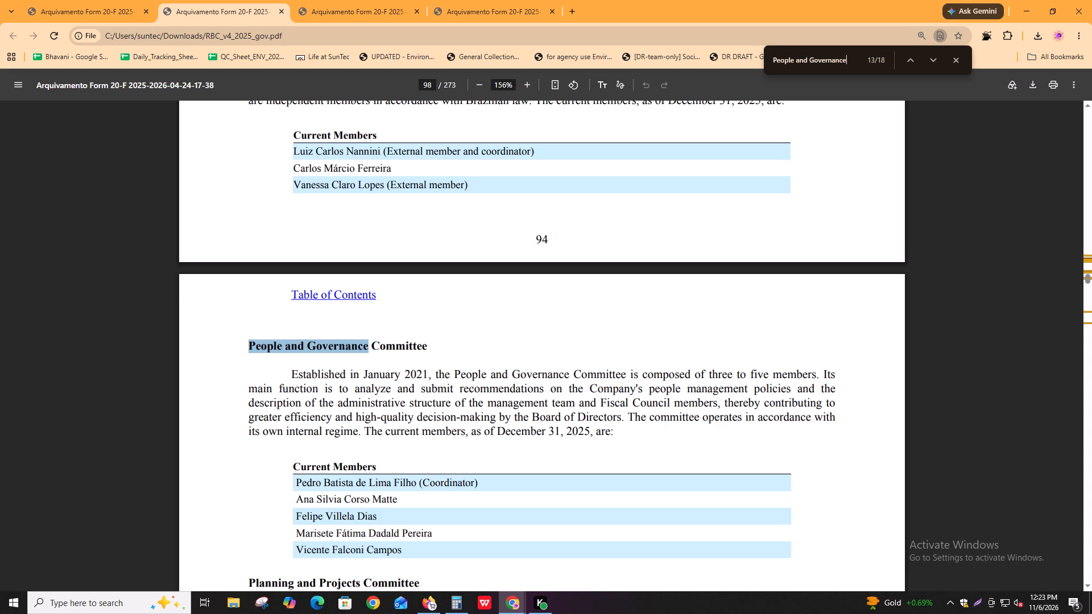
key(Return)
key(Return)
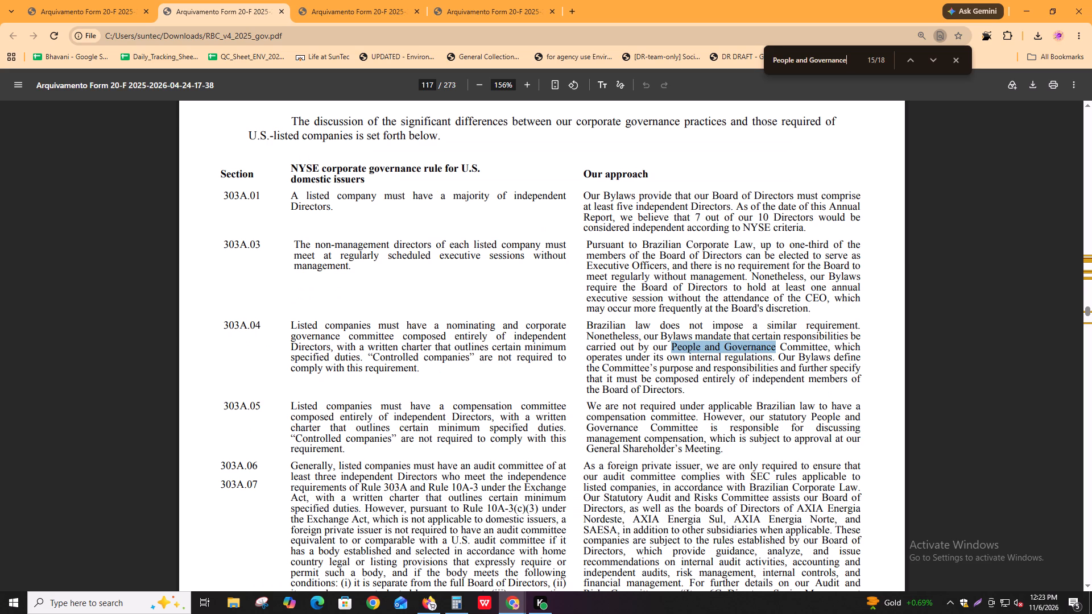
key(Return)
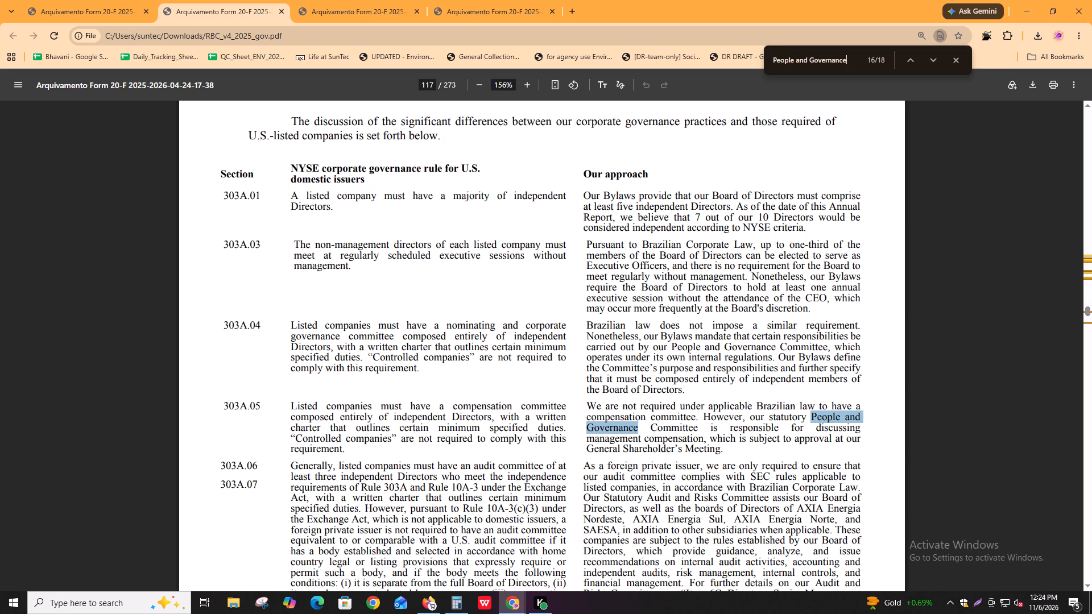
Read the People and Governance Committee description on PDF pages 123–124 for its composition and its appointment, evaluation, succession and remuneration duties.
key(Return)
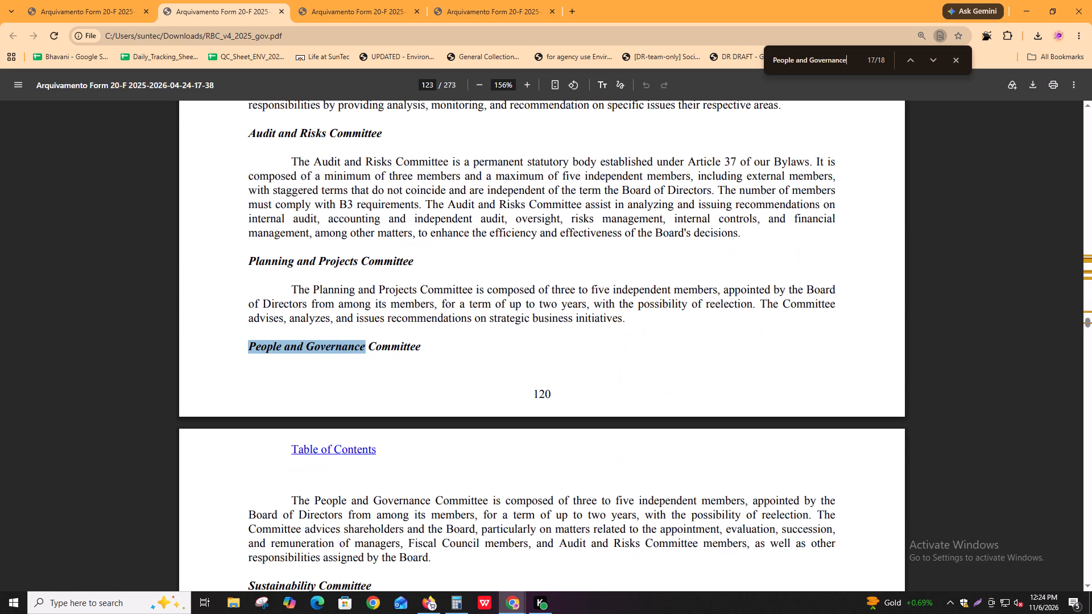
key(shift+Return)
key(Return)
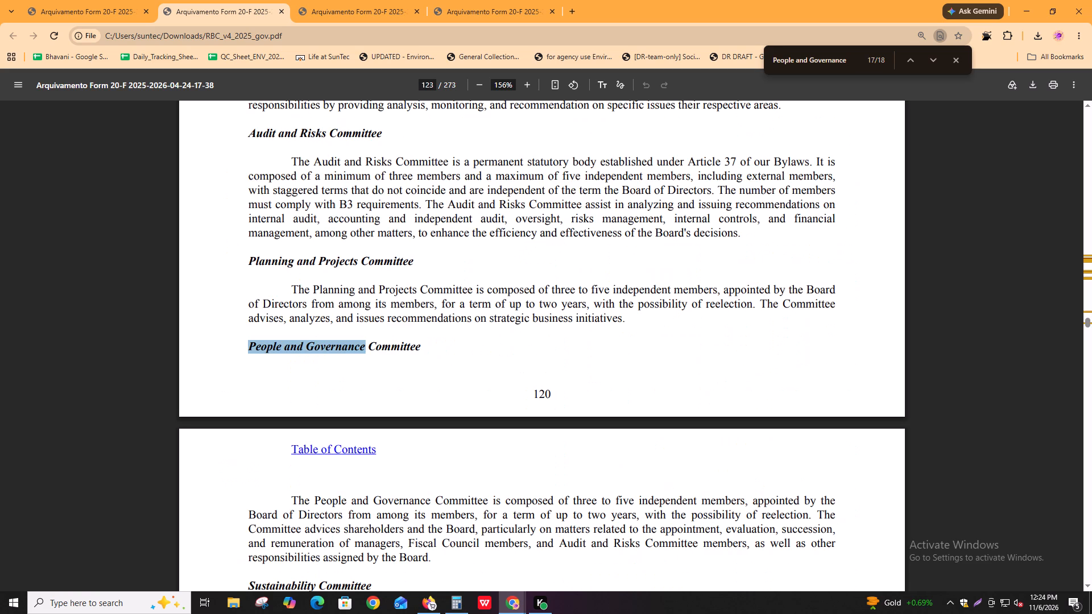
scroll(651, 555, down, 3)
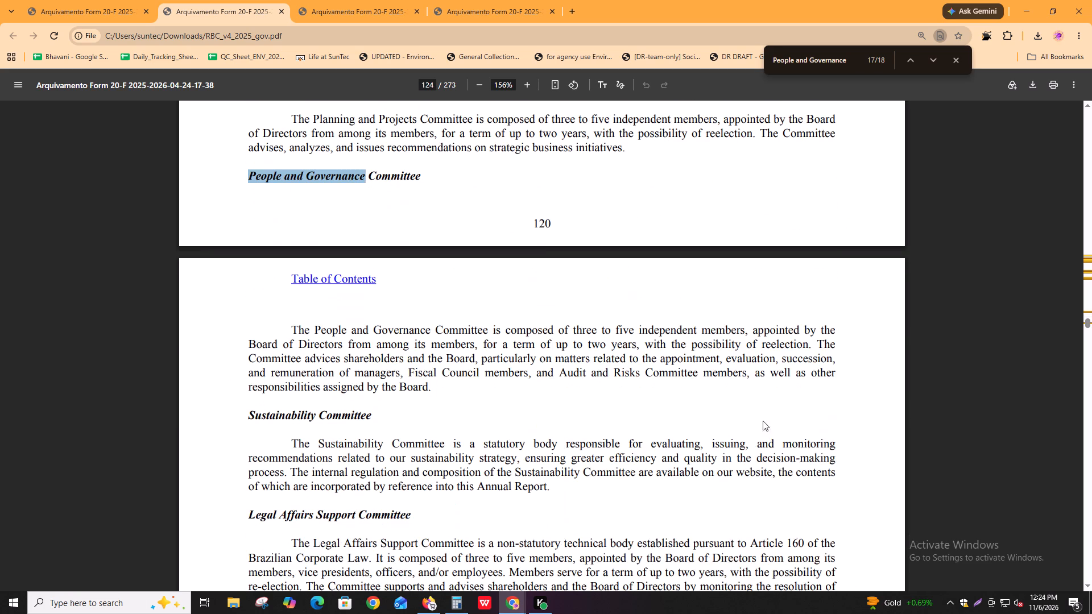
drag(733, 346, 851, 340)
click(851, 340)
drag(336, 360, 835, 371)
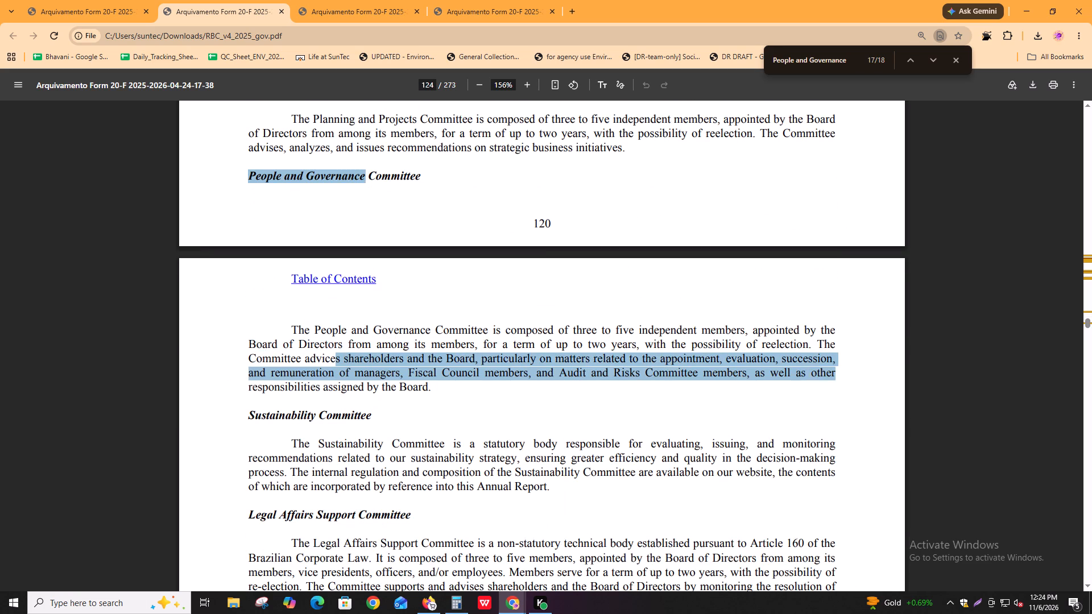
click(835, 371)
drag(663, 363, 733, 359)
drag(733, 359, 756, 359)
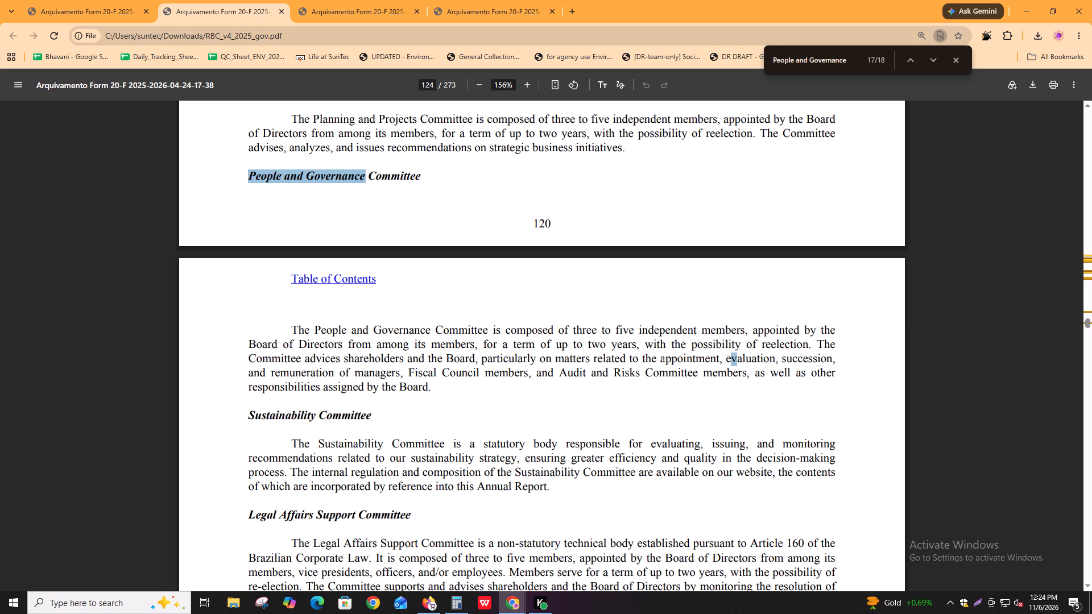
drag(756, 359, 783, 359)
click(783, 359)
drag(734, 361, 760, 360)
drag(793, 362, 801, 360)
drag(801, 360, 805, 360)
drag(332, 376, 796, 375)
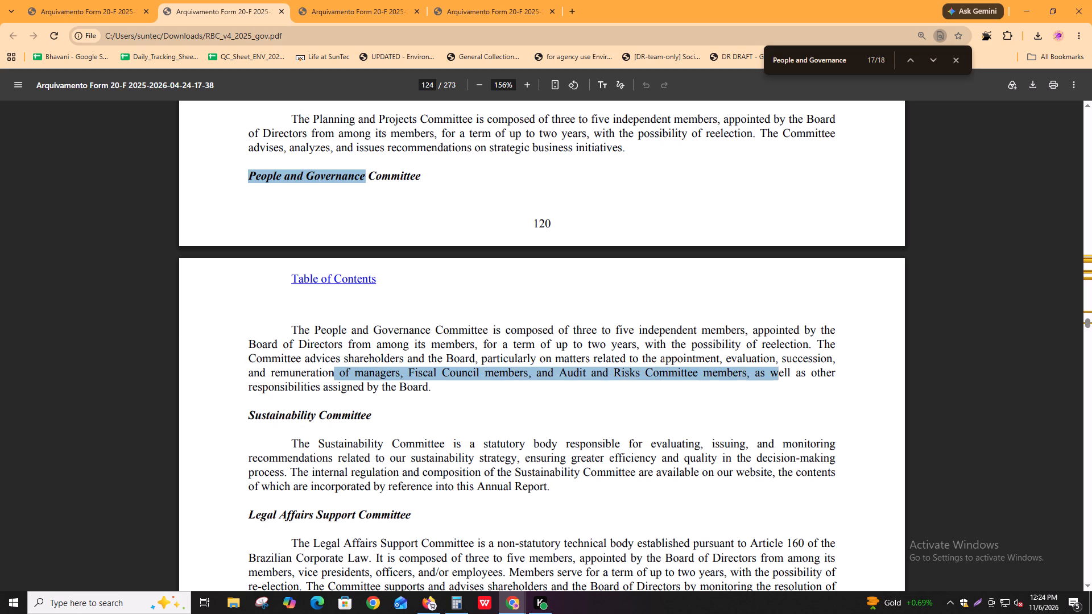
Go through the remaining "People and Governance" matches in the Form 20-F, including the paragraph on the Board's advisory committees.
drag(796, 375, 806, 374)
click(806, 374)
key(ctrl+f)
key(Return)
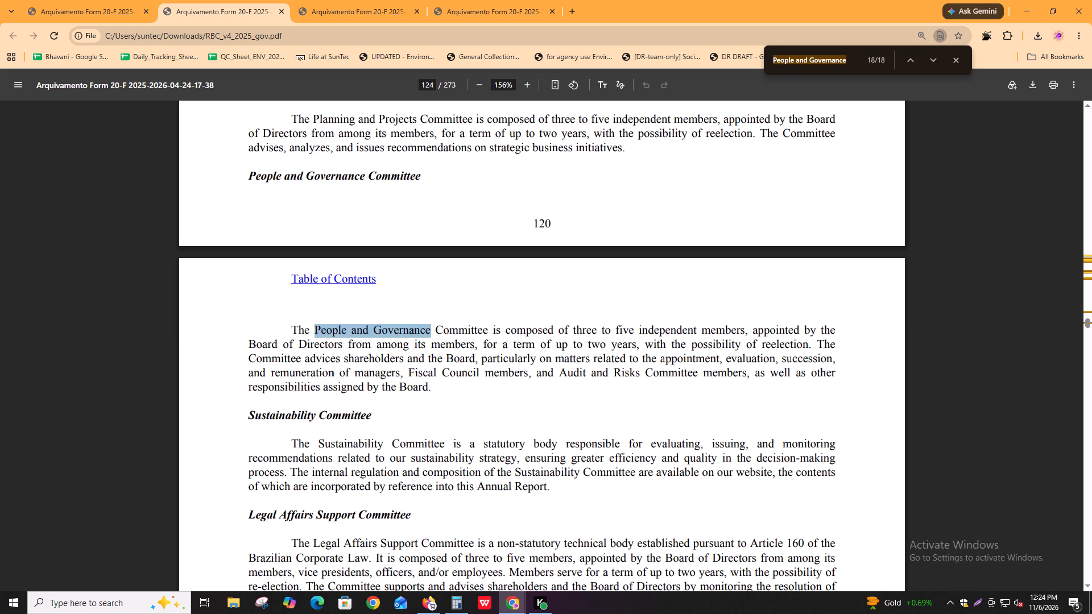
key(Return)
key(shift+Return)
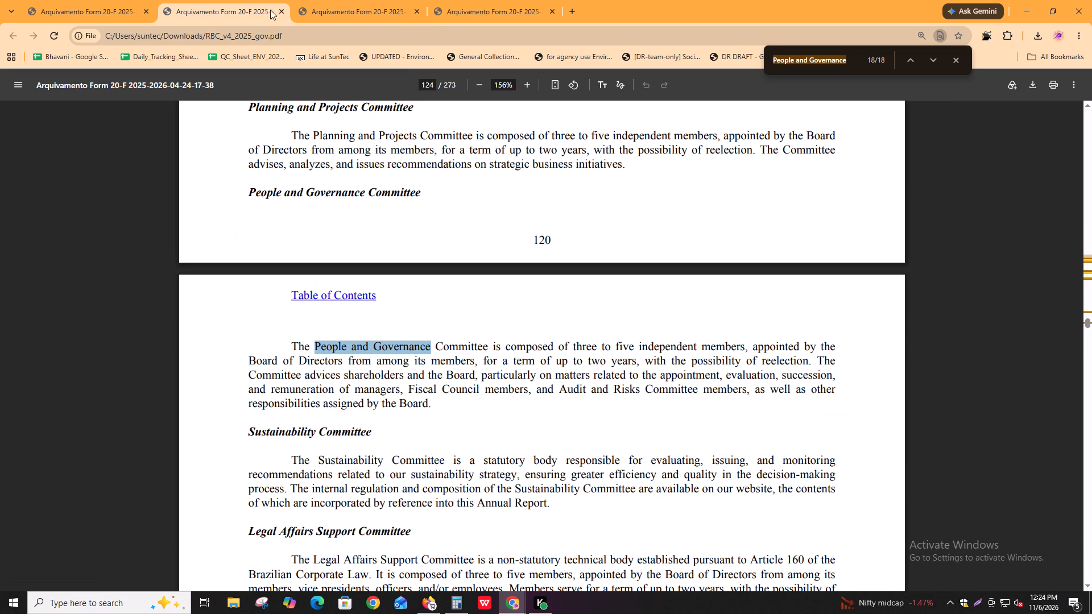
click(429, 85)
key(8)
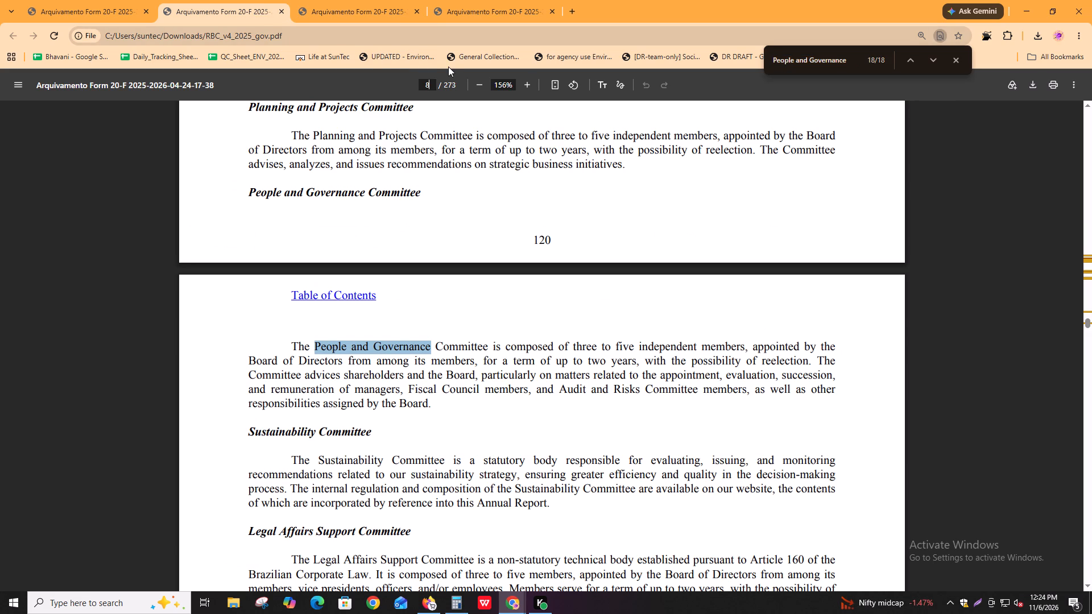
click(321, 0)
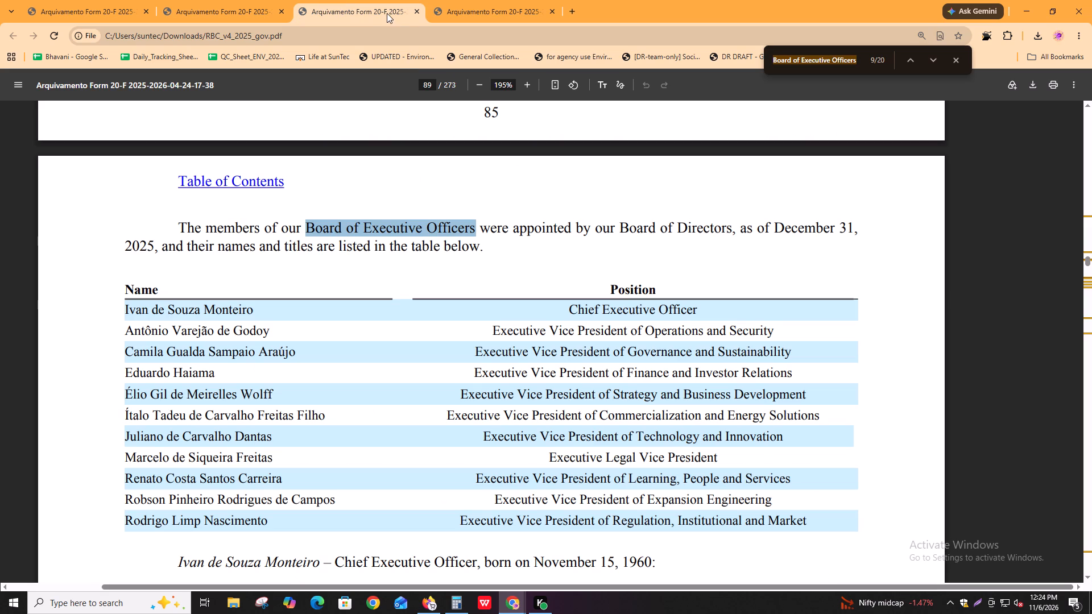
click(425, 92)
click(427, 86)
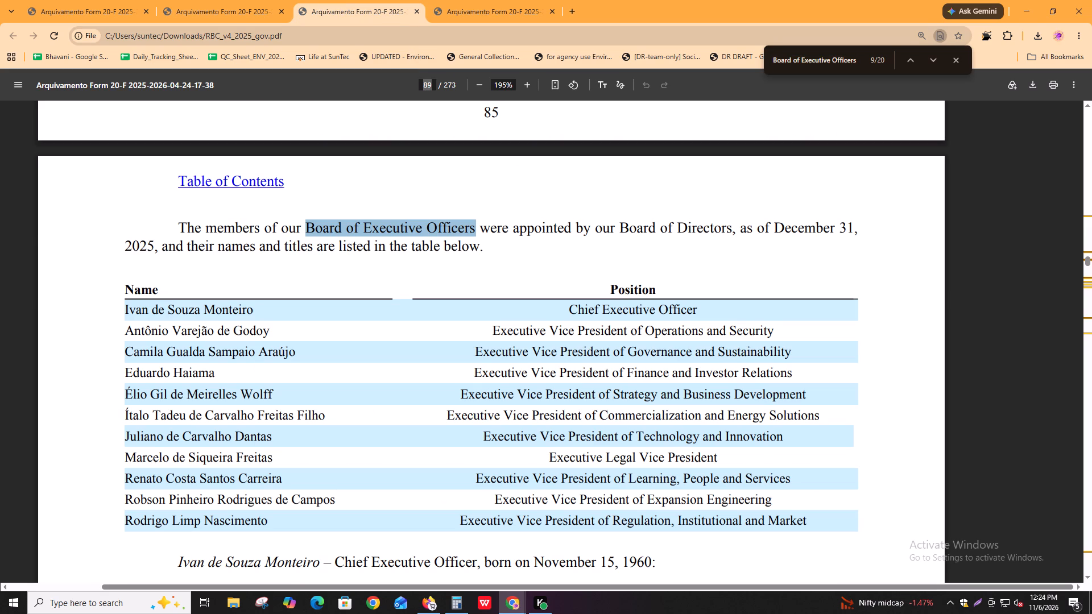
text(85)
key(Return)
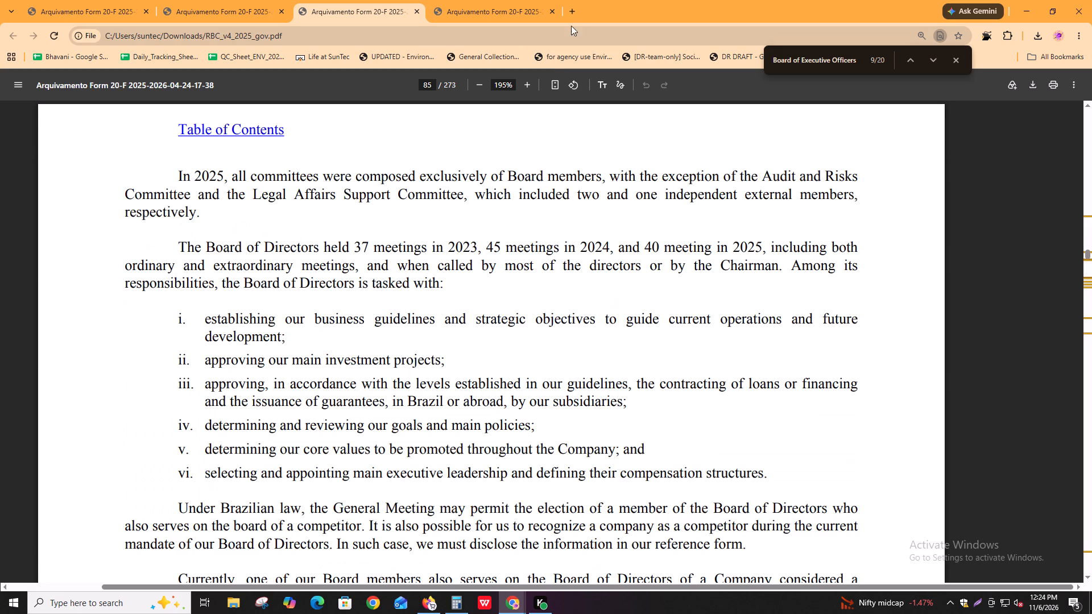
scroll(553, 138, down, 13)
Compare the People and Governance Committee coordinator on page 98 in Igloo with the Board of Directors table on PDF page 85.
key(alt+Tab)
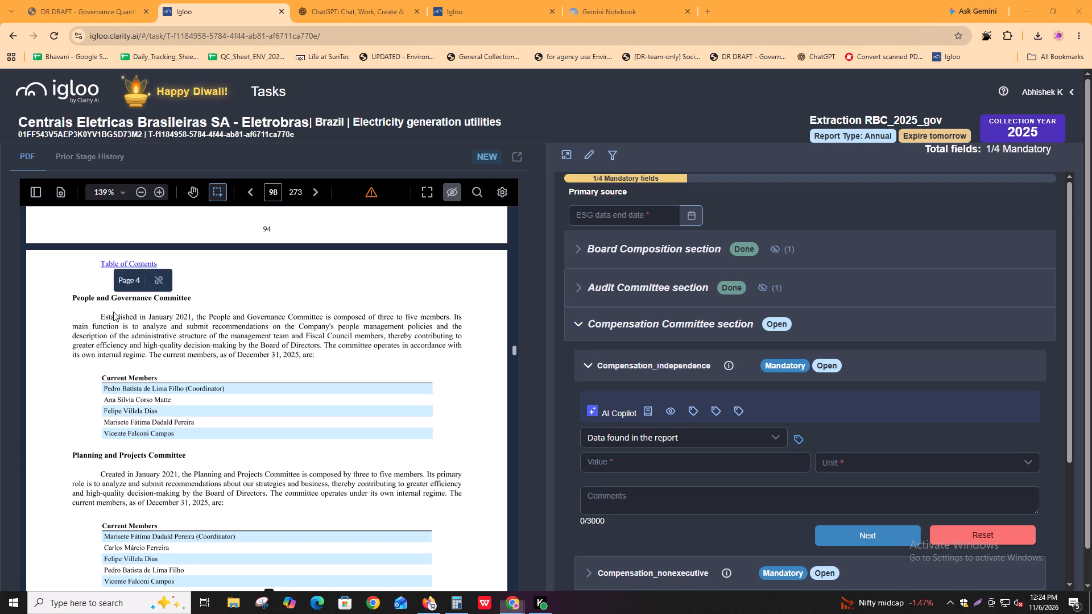
drag(101, 384, 114, 385)
click(114, 385)
drag(114, 388, 134, 388)
key(alt+Tab)
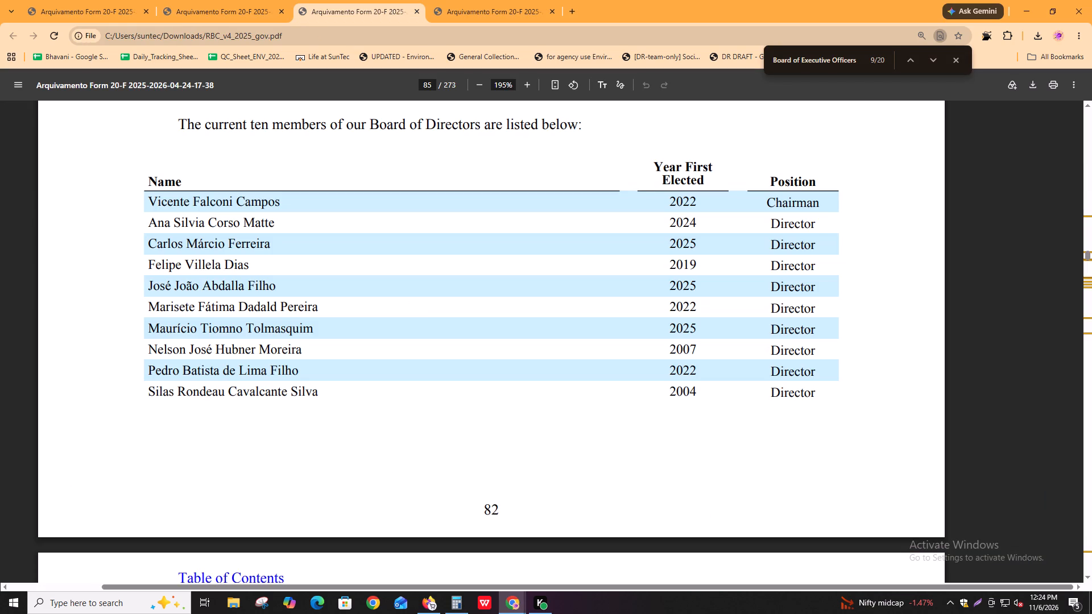
key(alt+Tab)
key(alt+Tab)
key(alt+Tab)
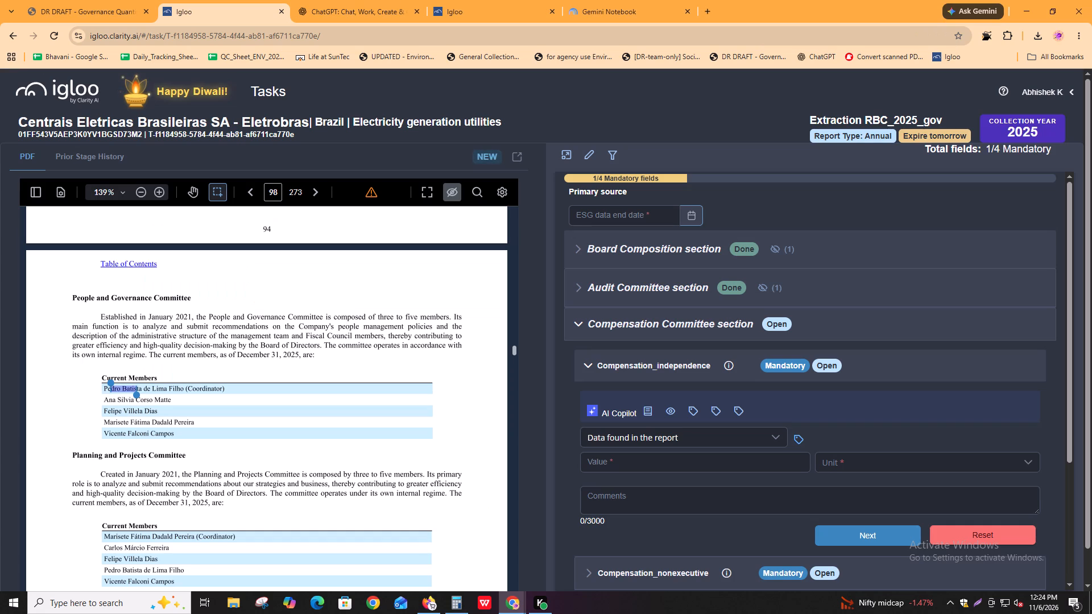
key(alt+Tab)
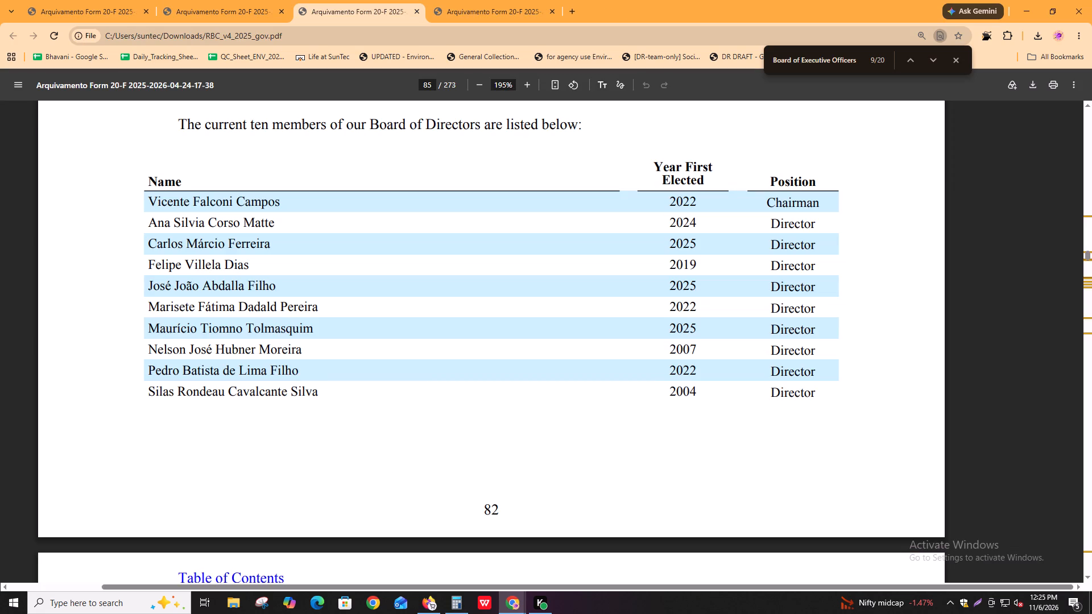
key(alt+Tab)
key(alt+Tab)
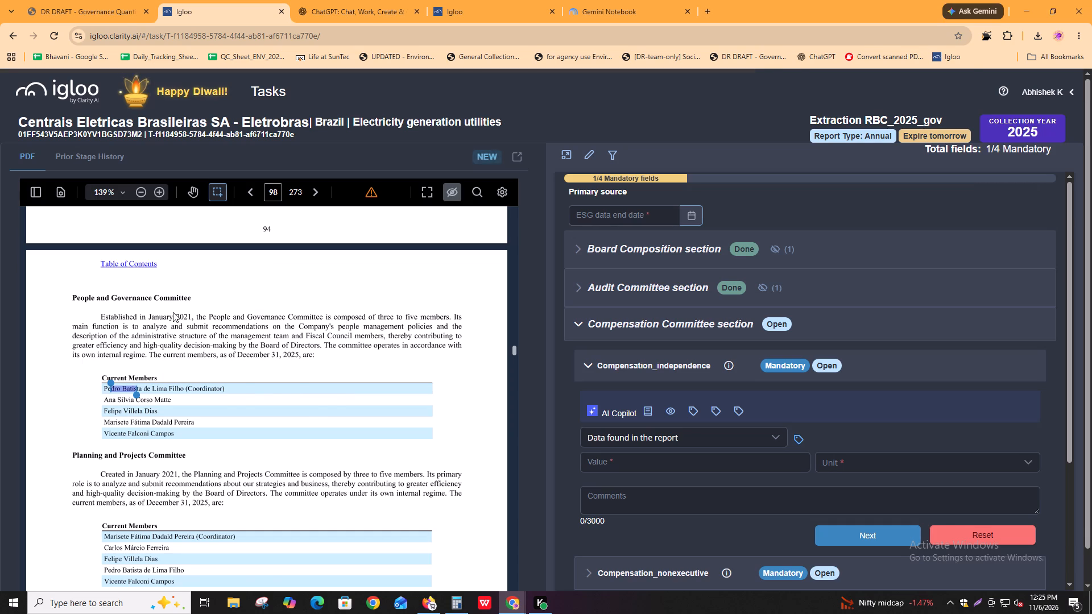
key(alt+Tab)
Check the last two listed People and Governance Committee members in Igloo against the Board of Directors table on PDF page 85.
drag(105, 431, 159, 431)
click(159, 431)
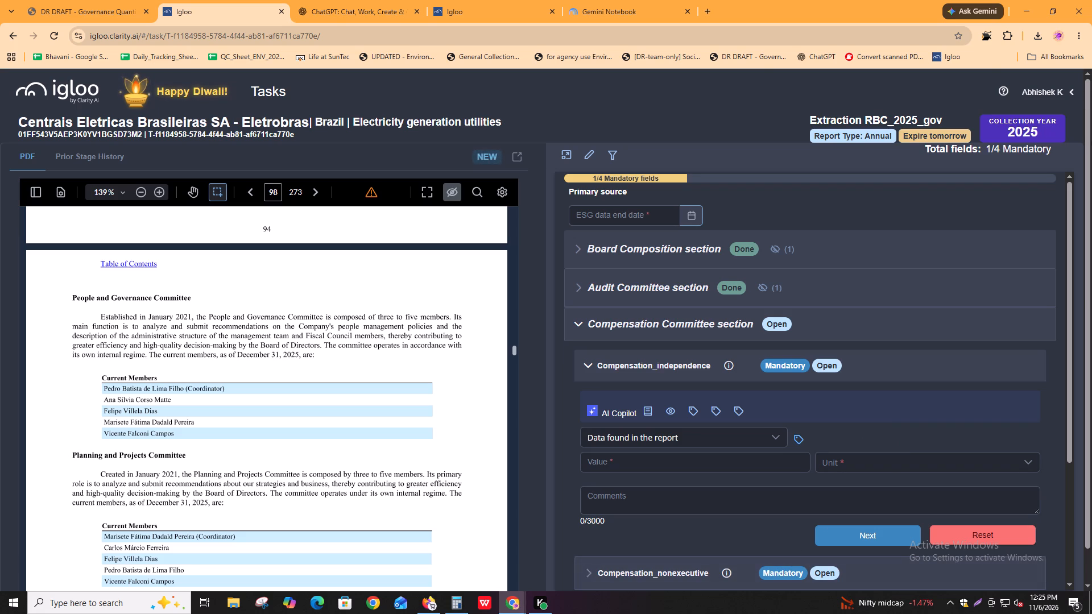
key(alt+Tab)
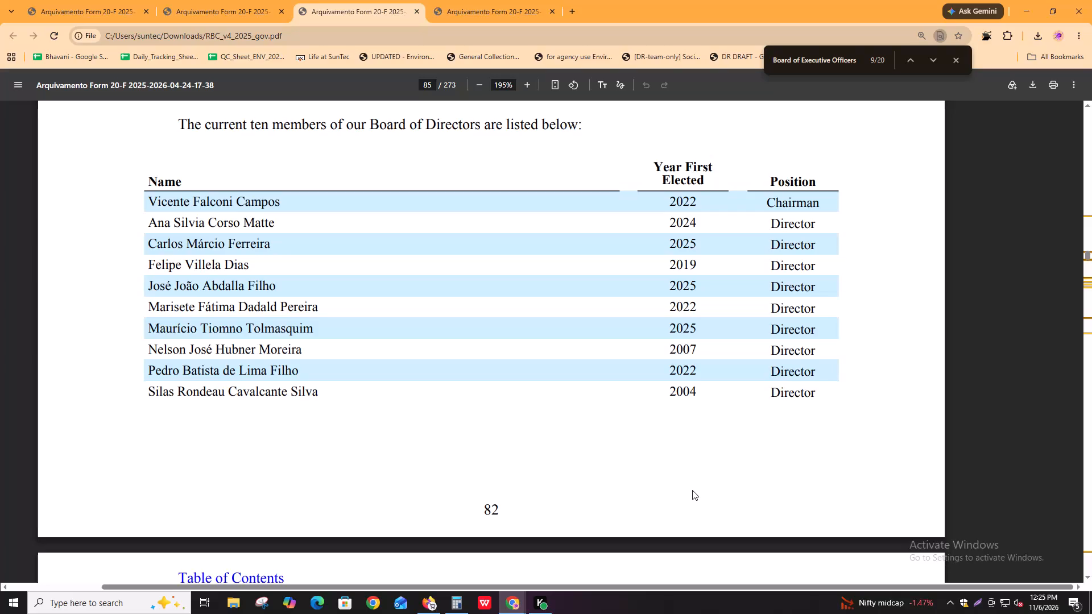
key(alt+Tab)
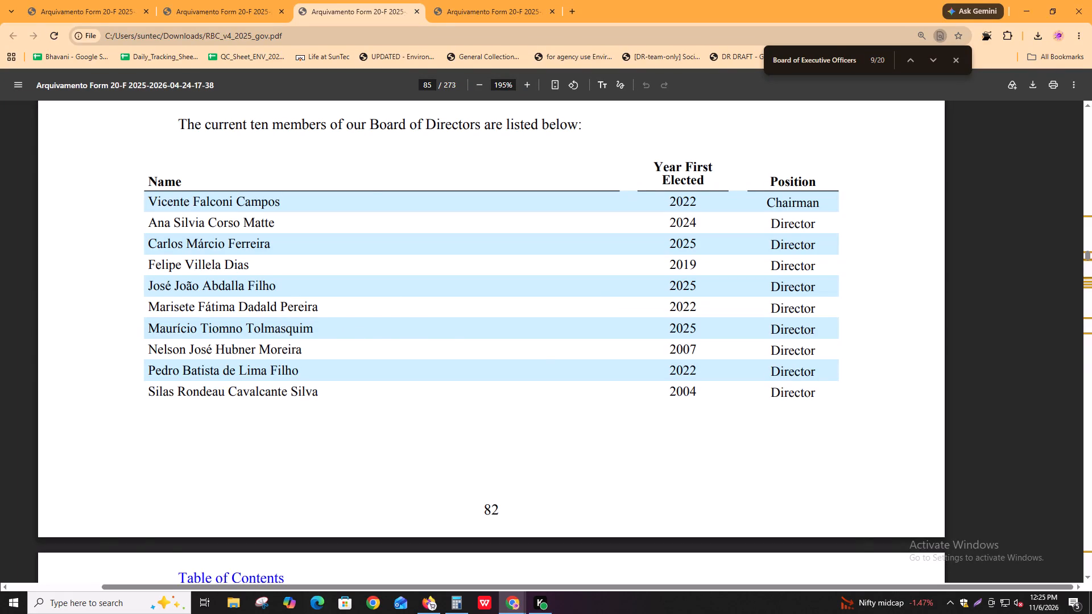
key(alt+Tab)
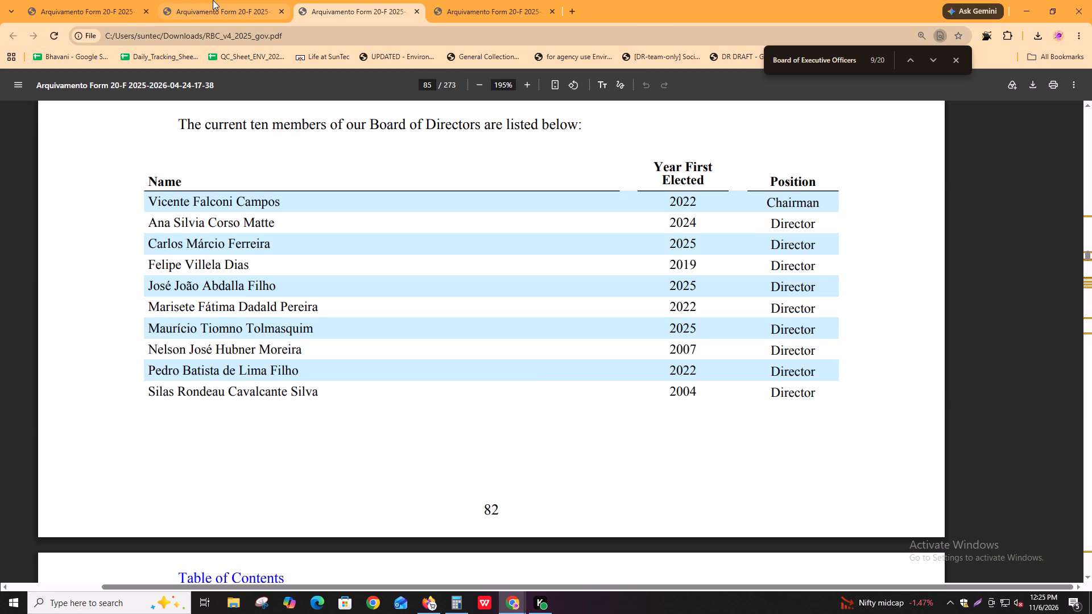
key(alt+Tab)
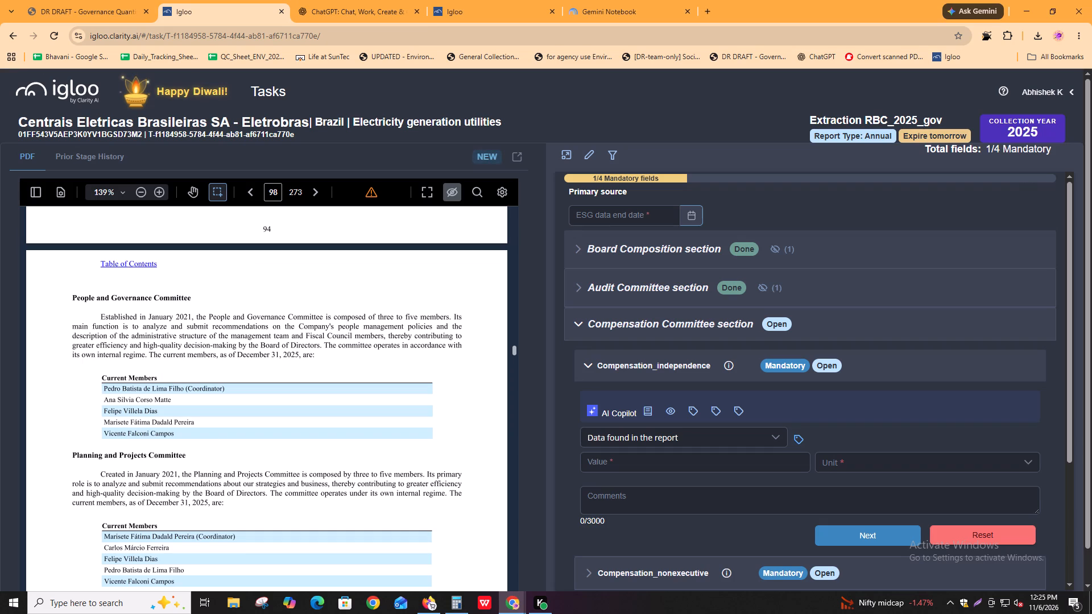
click(110, 432)
key(alt+Tab)
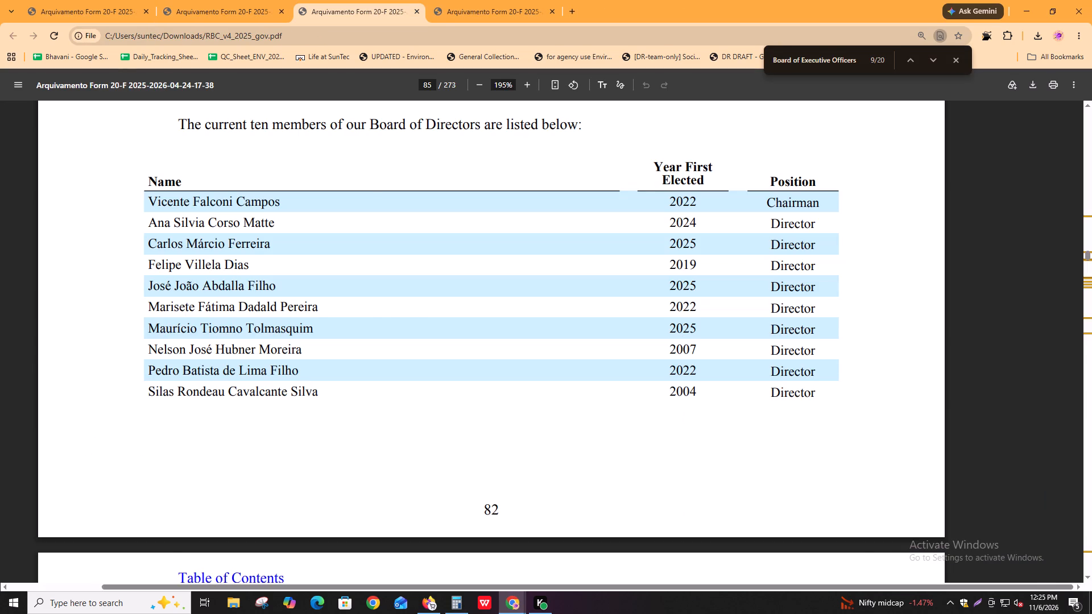
key(alt+Tab)
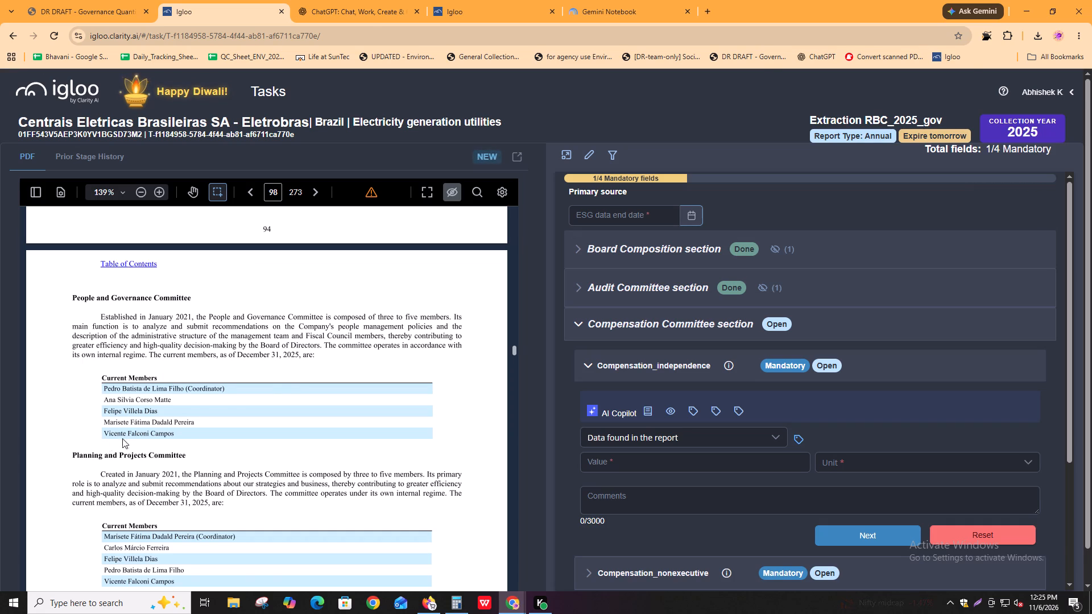
key(alt+Tab)
key(alt+Tab)
drag(104, 433, 126, 434)
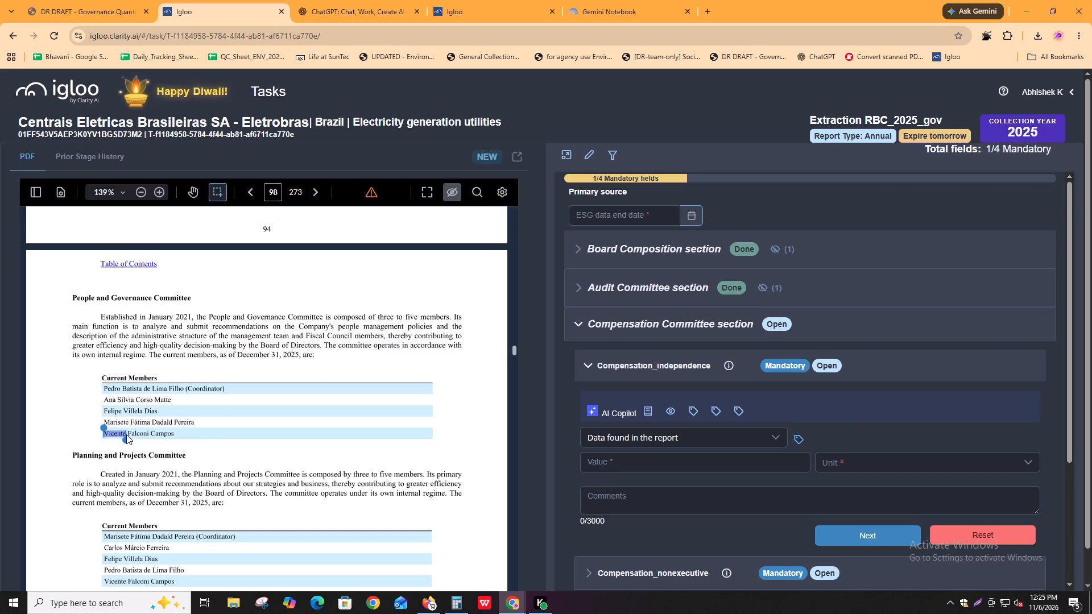
click(126, 434)
drag(104, 422, 131, 424)
click(131, 424)
key(alt+Tab)
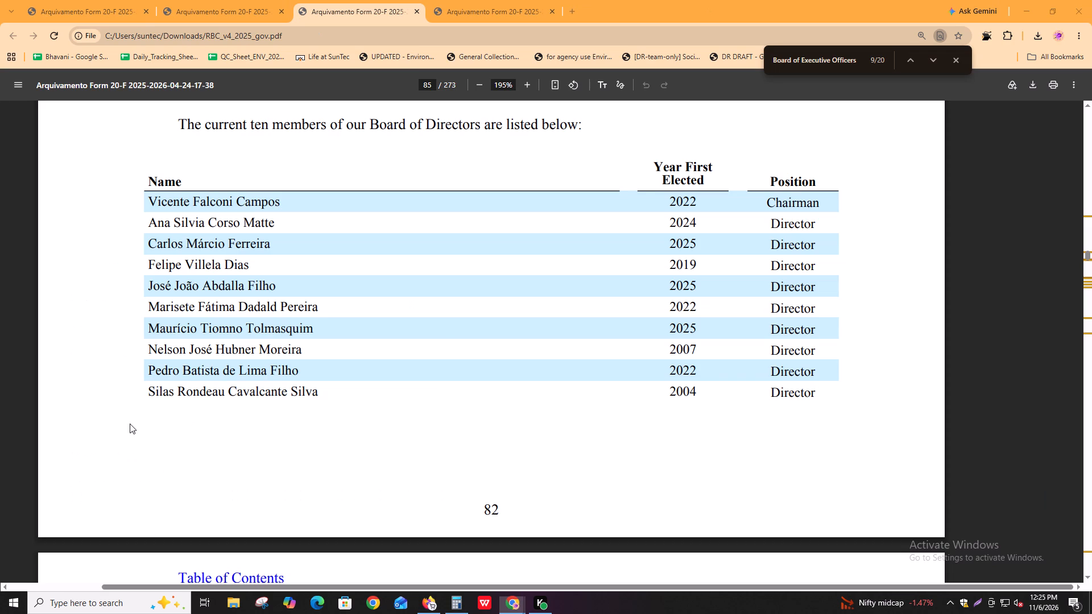
key(alt+Tab)
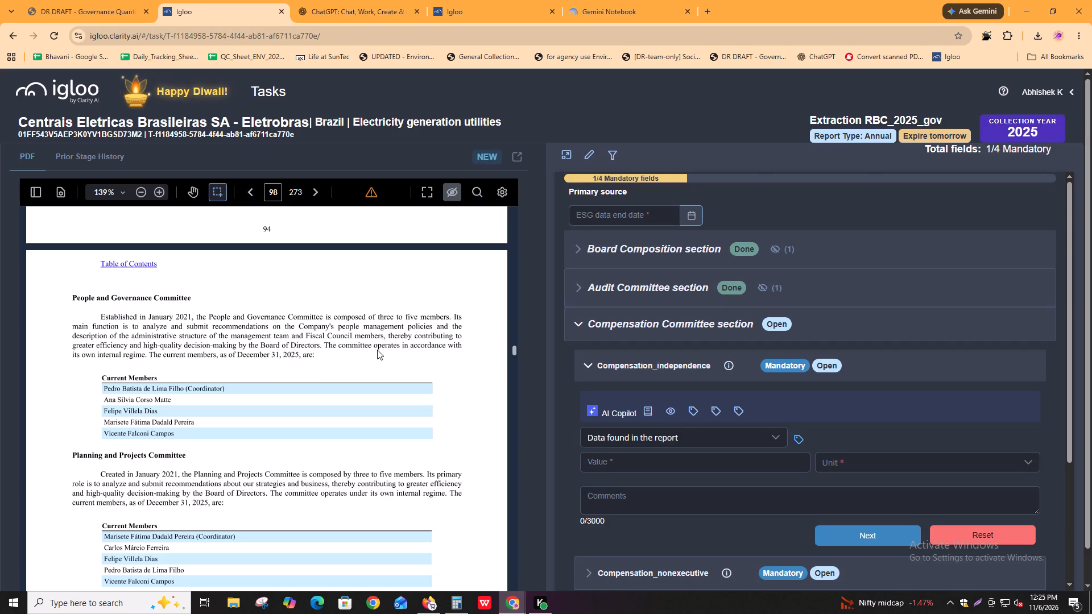
Read the People and Governance Committee description on page 98 for its functions, December 31, 2025 membership date and coordinator role.
drag(367, 342, 417, 338)
click(417, 338)
drag(311, 327, 450, 322)
click(450, 322)
drag(260, 341, 355, 334)
click(356, 334)
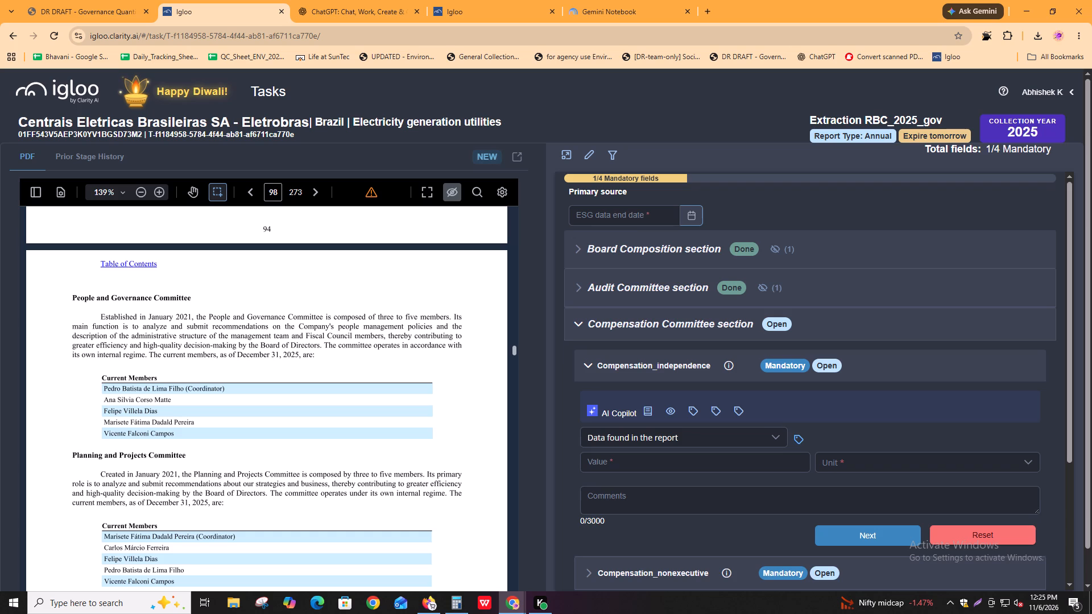
drag(268, 338, 346, 338)
click(346, 338)
drag(242, 358, 266, 358)
click(266, 358)
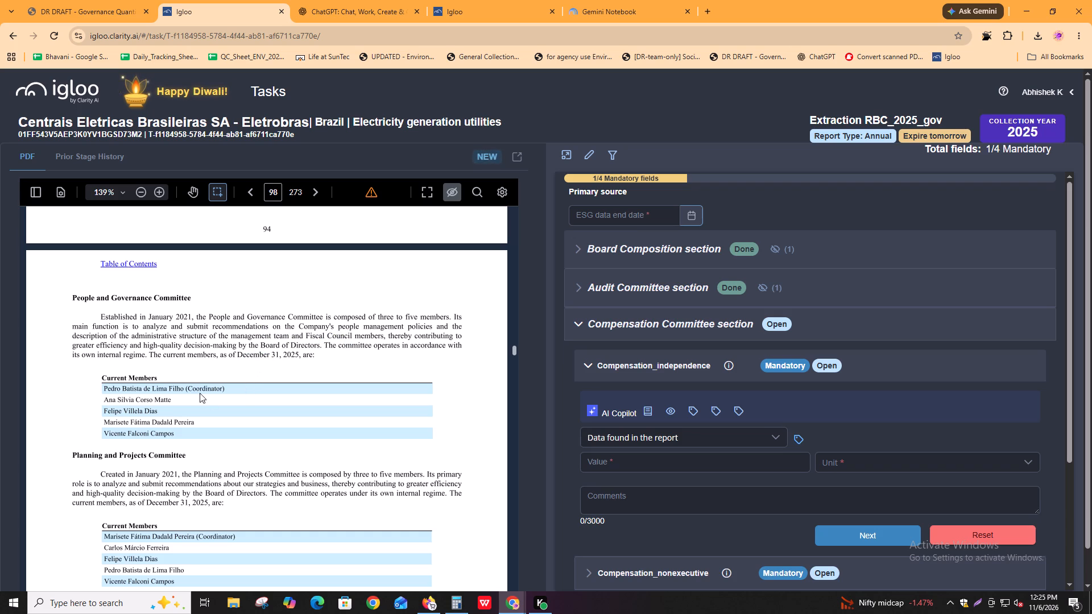
double_click(200, 392)
click(325, 414)
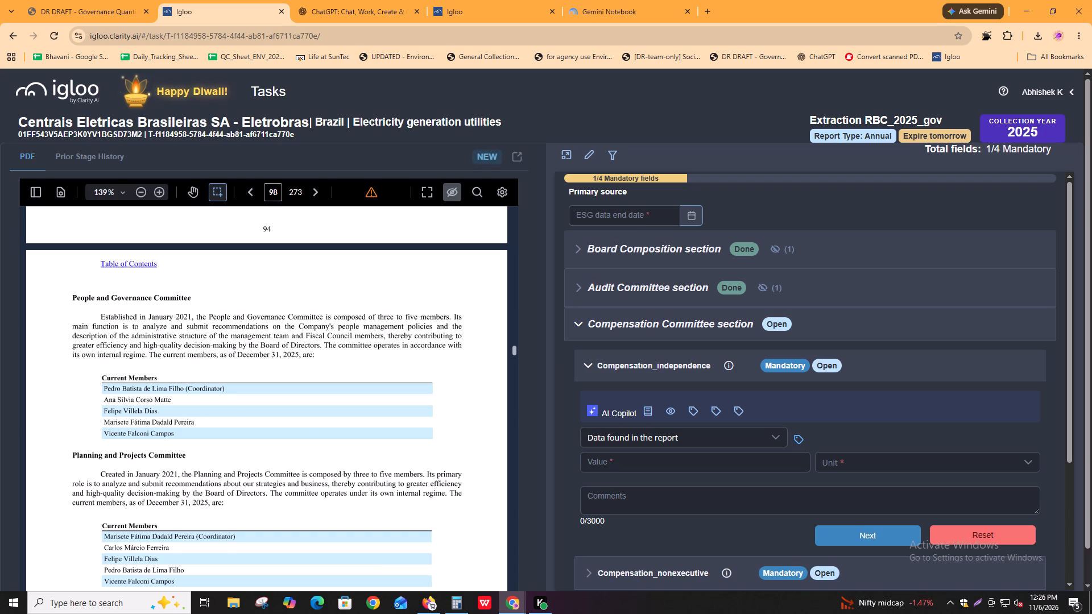
Start tagging the People and Governance Committee passage on page 98 as the source for Compensation_independence.
scroll(209, 479, down, 1)
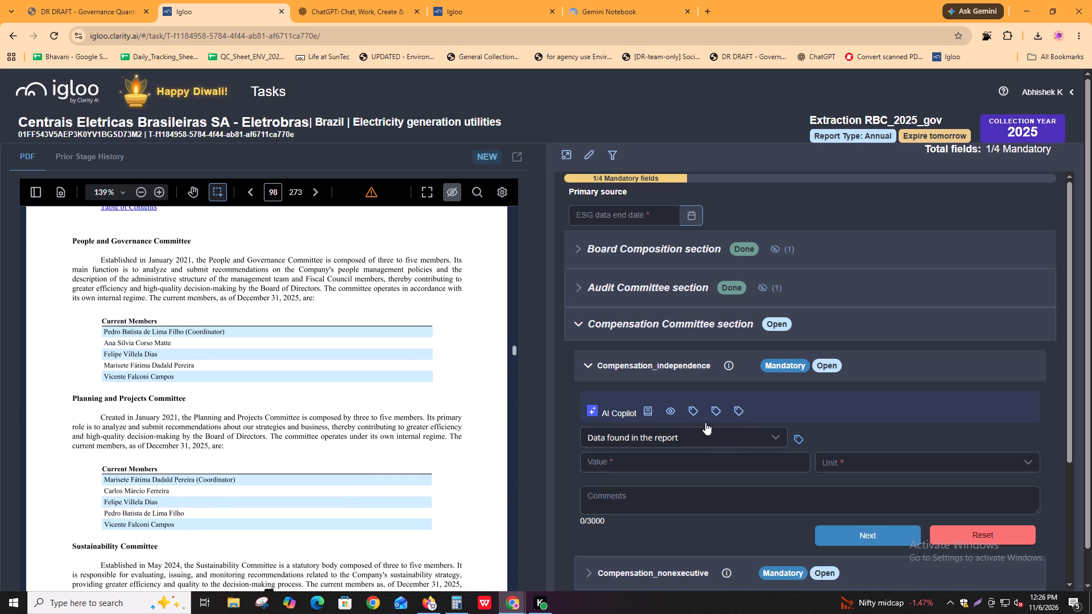
click(694, 417)
scroll(327, 439, up, 2)
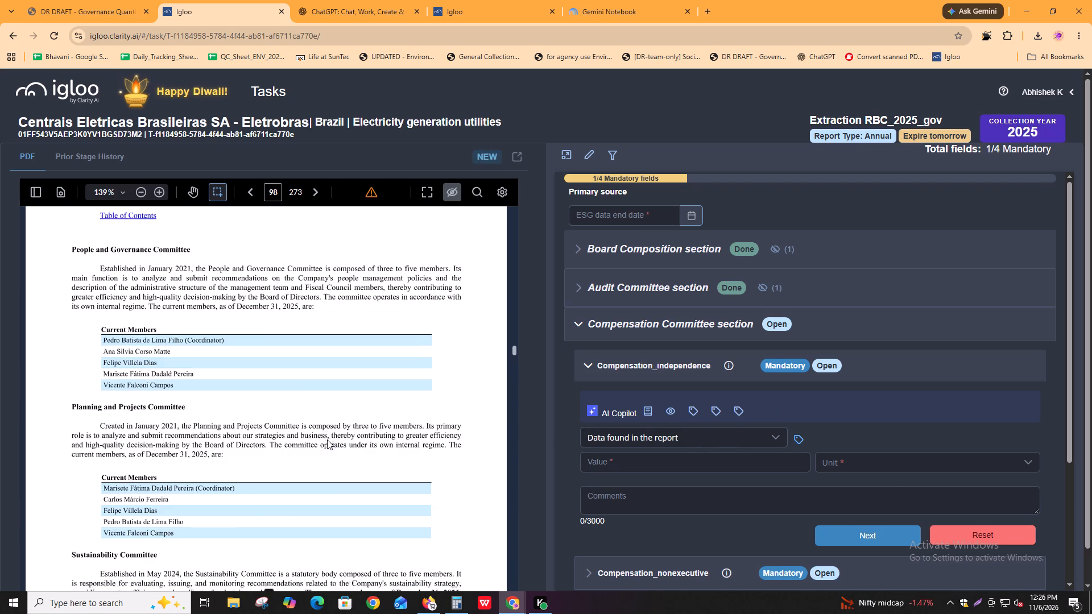
scroll(346, 439, down, 2)
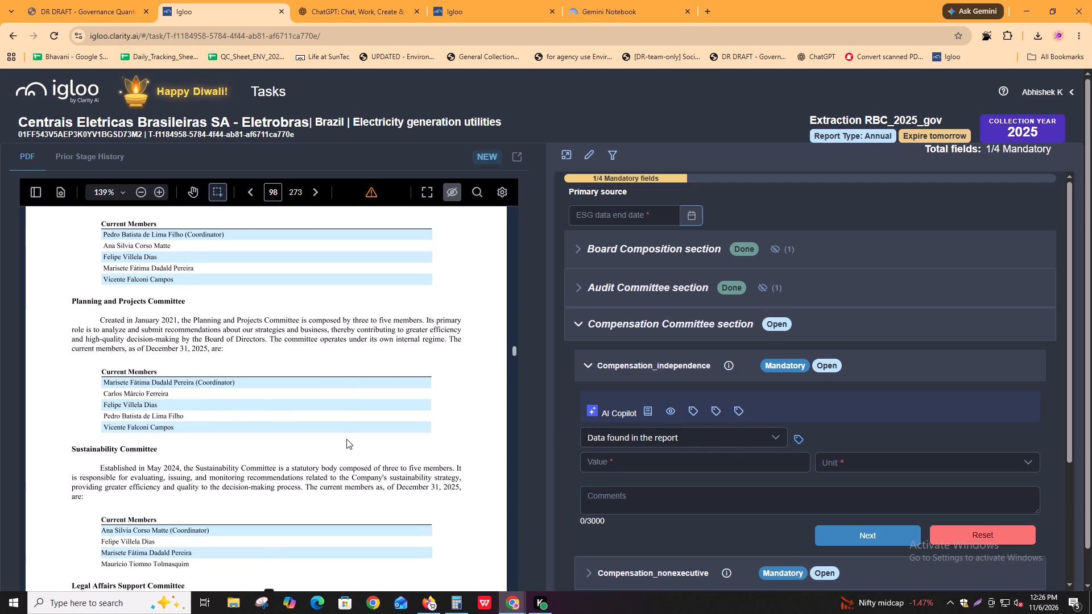
scroll(346, 439, up, 1)
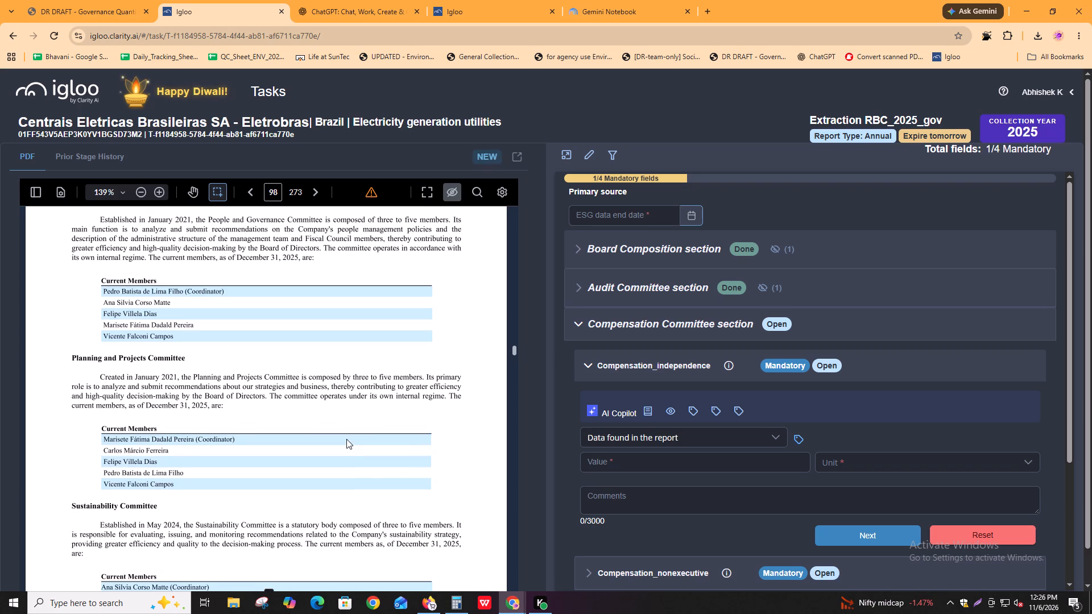
scroll(346, 439, up, 1)
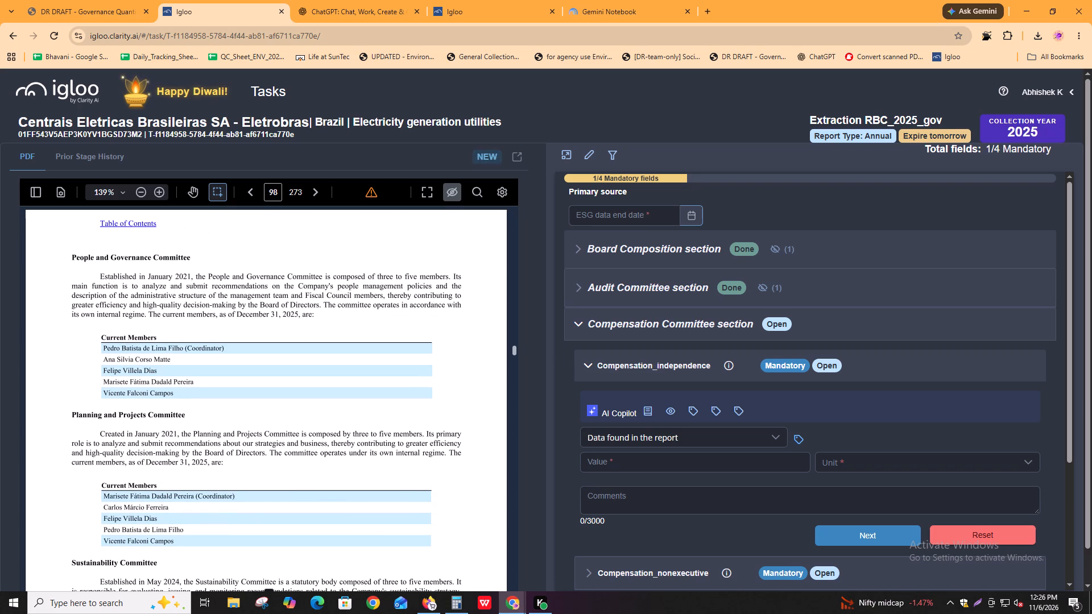
key(Tab)
click(209, 331)
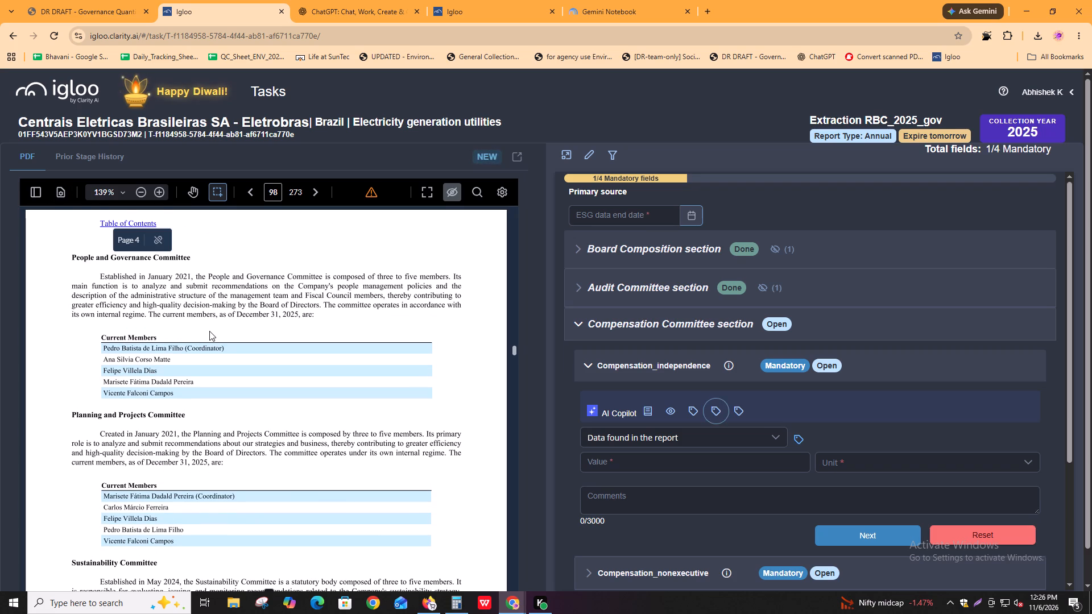
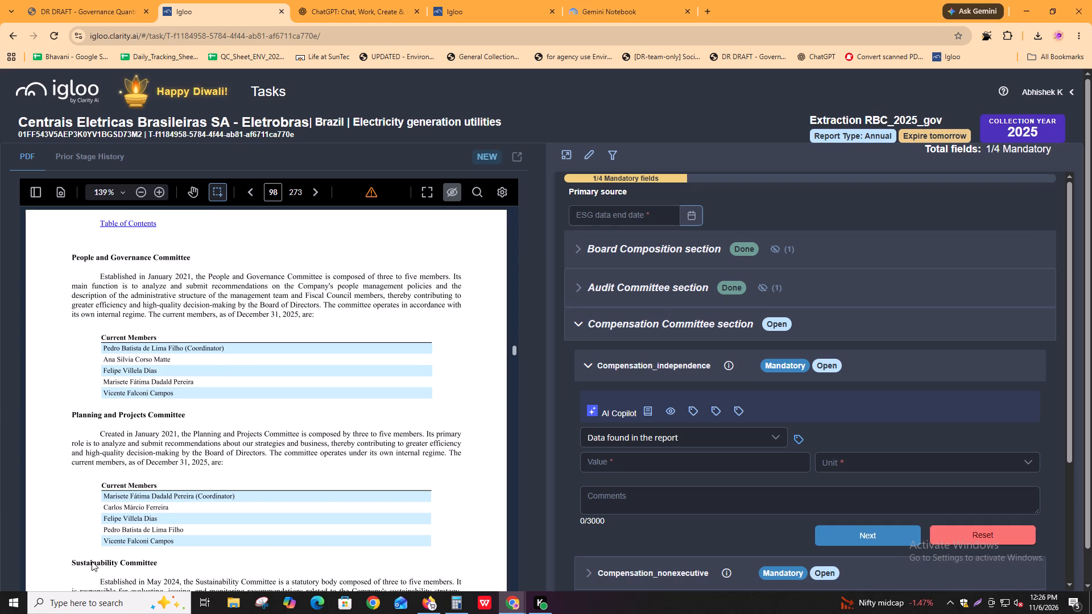
Compare the last listed People and Governance Committee member in Igloo with the Board of Directors table on PDF page 85.
drag(103, 392, 108, 391)
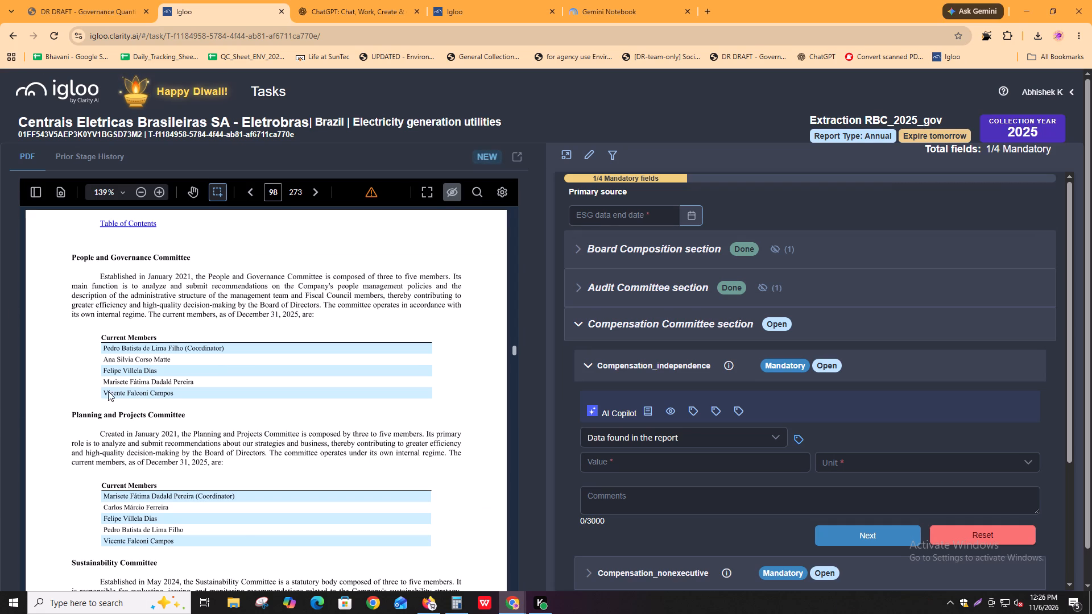
drag(108, 391, 141, 388)
key(alt+Tab)
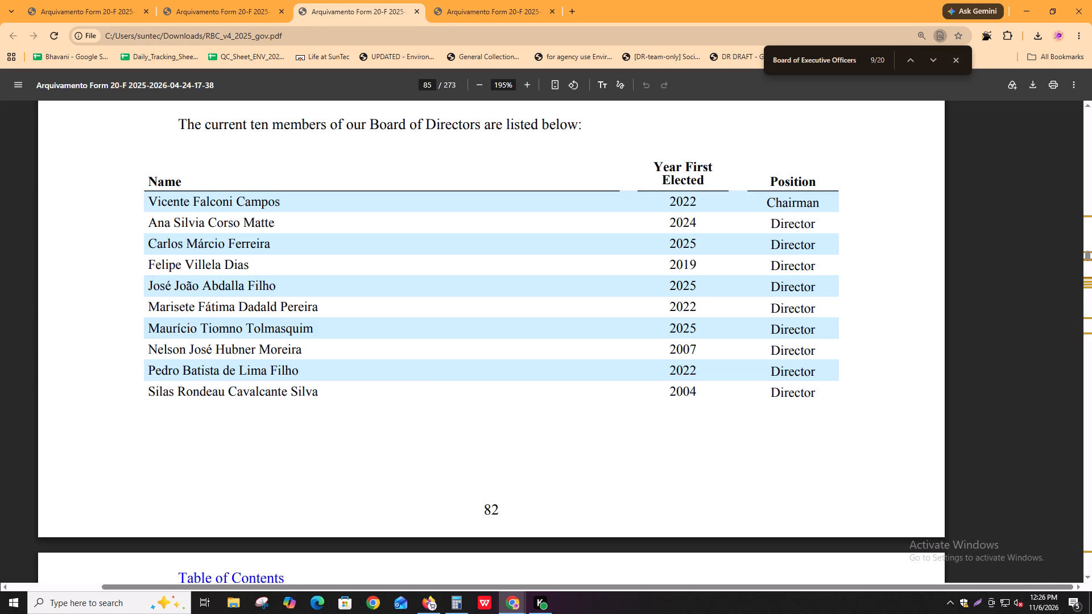
key(alt+Tab)
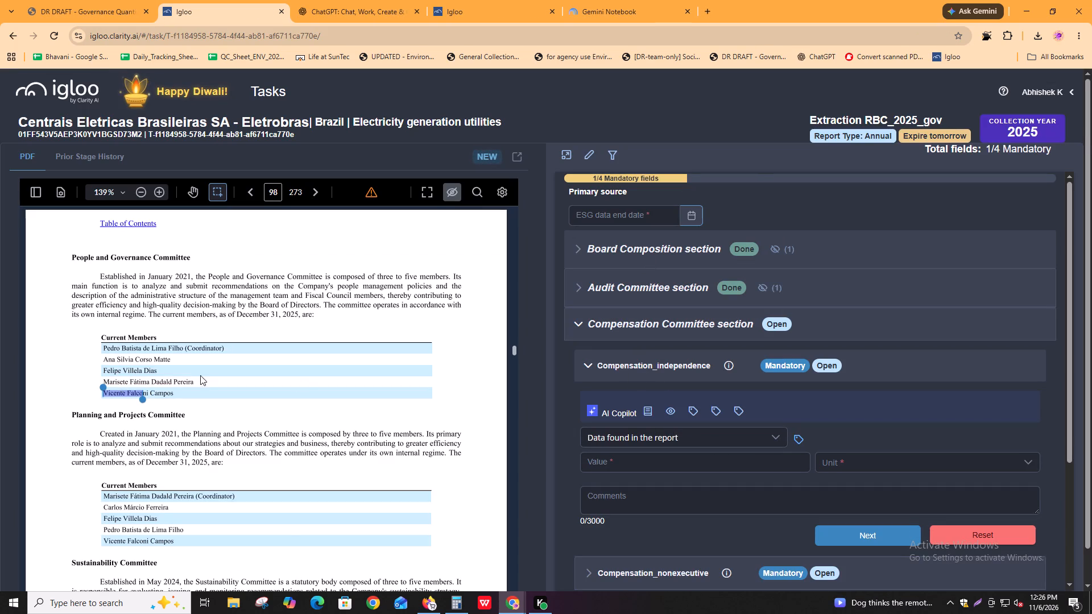
Read the AI Copilot explanation for Compensation_independence on the committee's function, membership and independence.
click(652, 414)
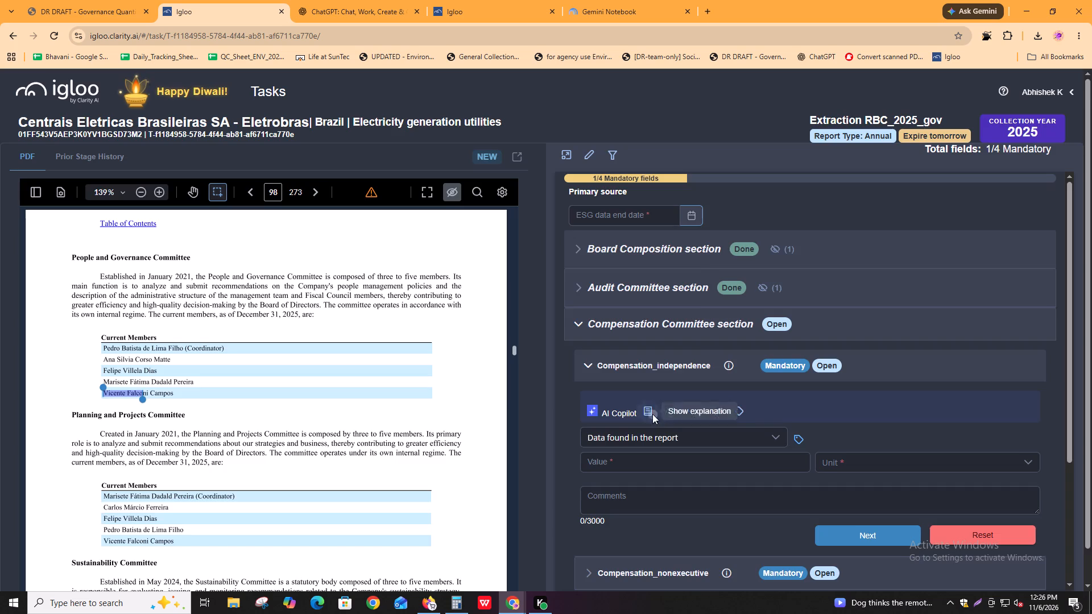
drag(405, 305, 432, 327)
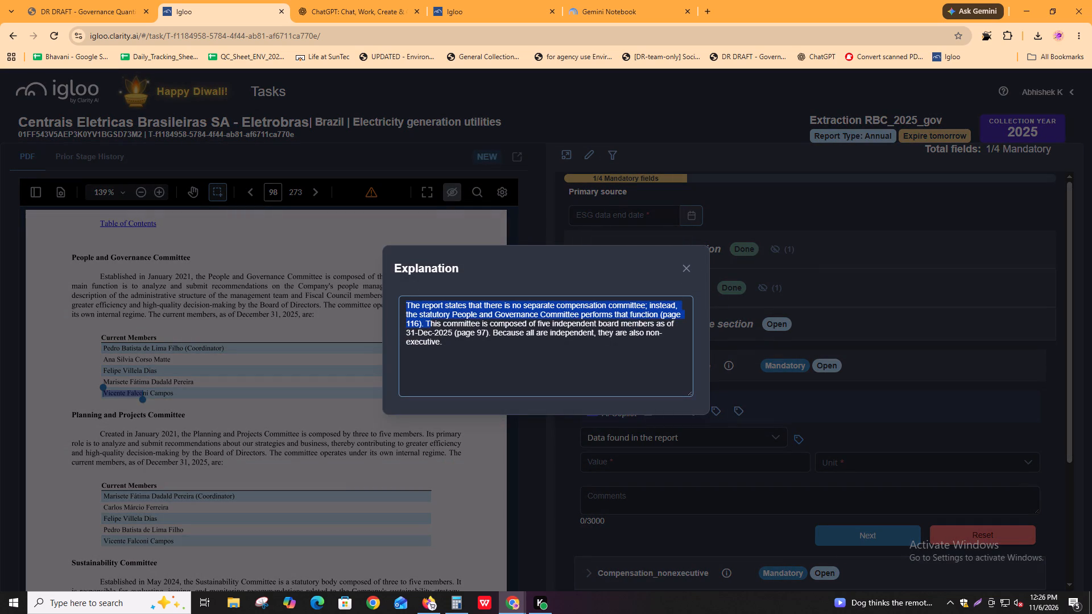
drag(432, 327, 441, 335)
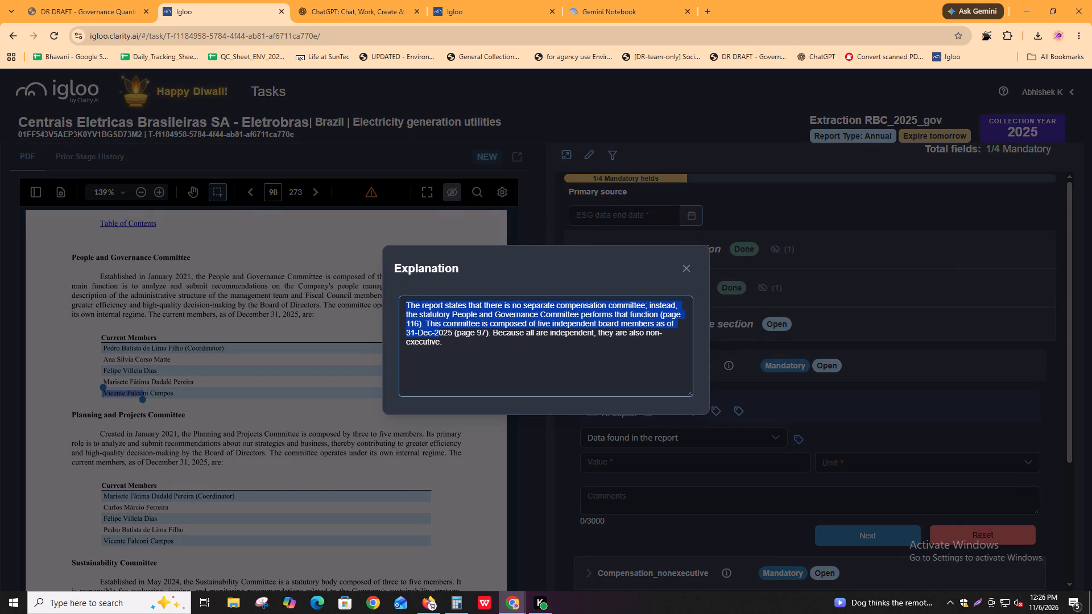
drag(441, 335, 444, 338)
click(444, 338)
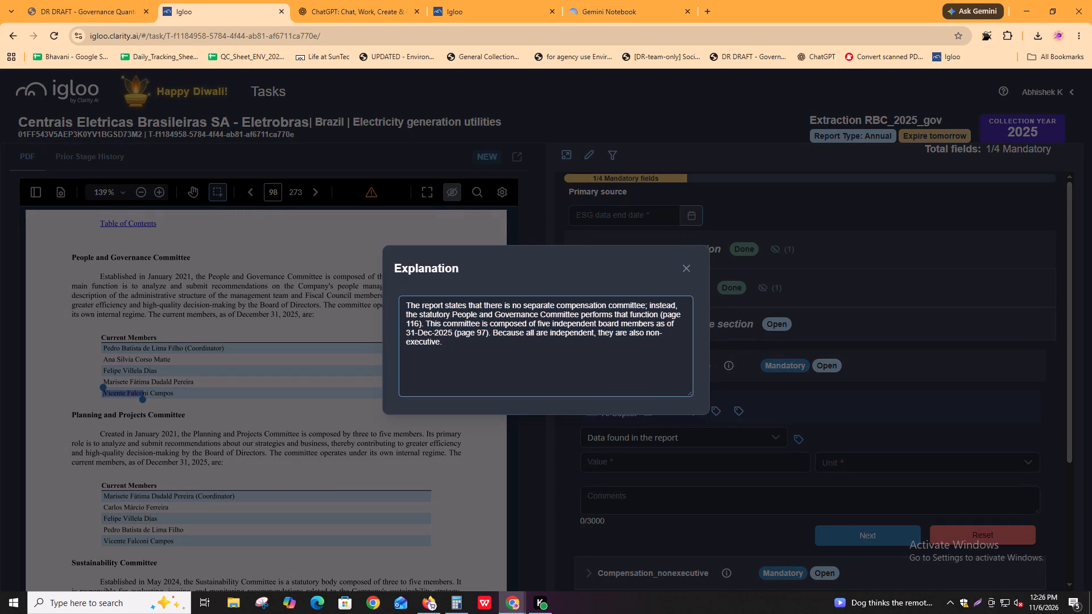
drag(436, 334, 594, 339)
click(594, 339)
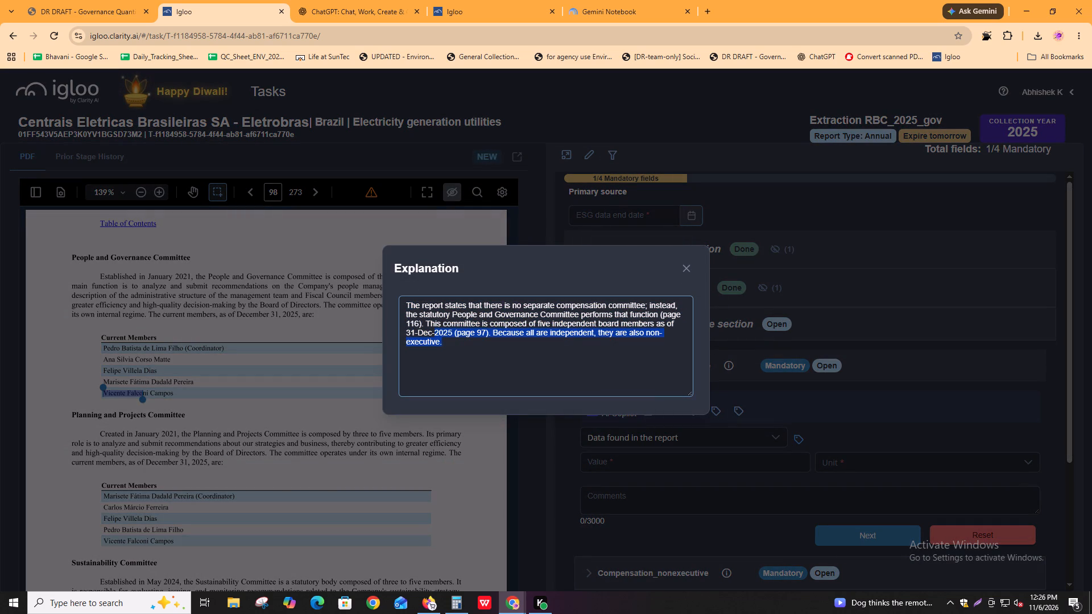
click(686, 271)
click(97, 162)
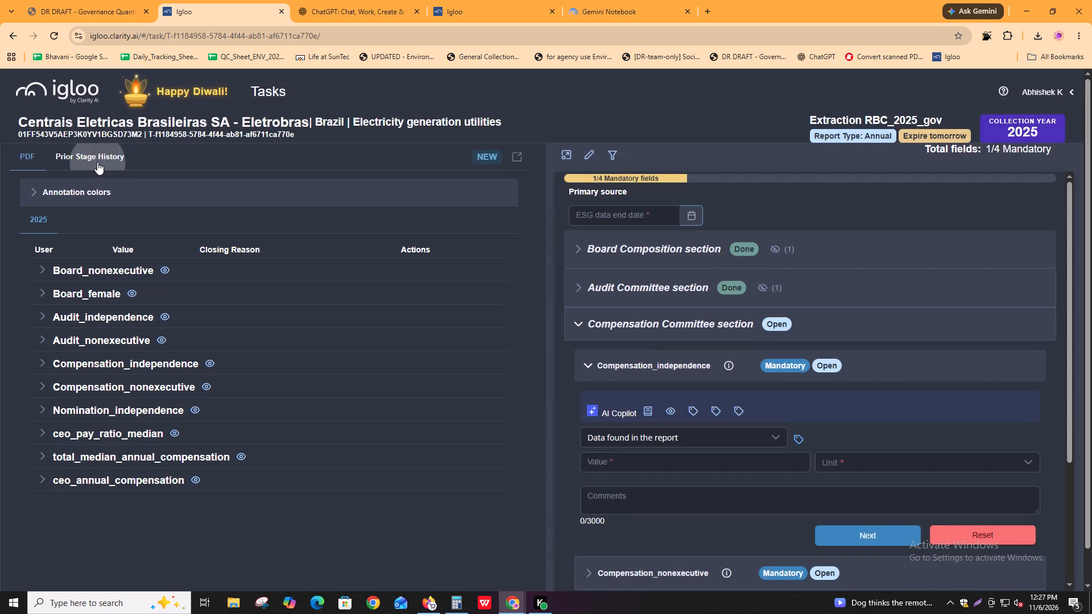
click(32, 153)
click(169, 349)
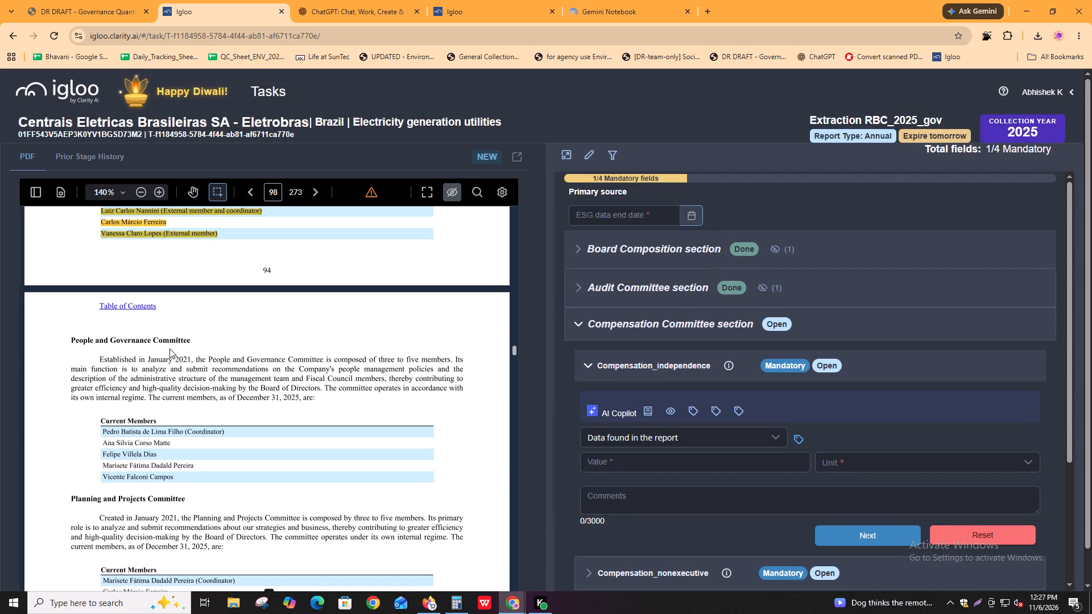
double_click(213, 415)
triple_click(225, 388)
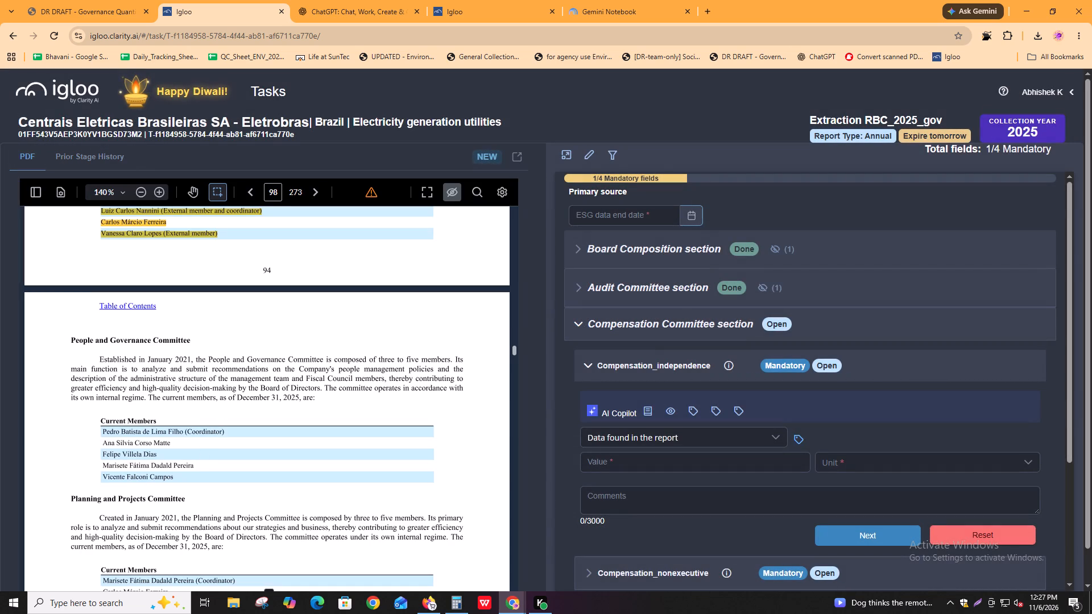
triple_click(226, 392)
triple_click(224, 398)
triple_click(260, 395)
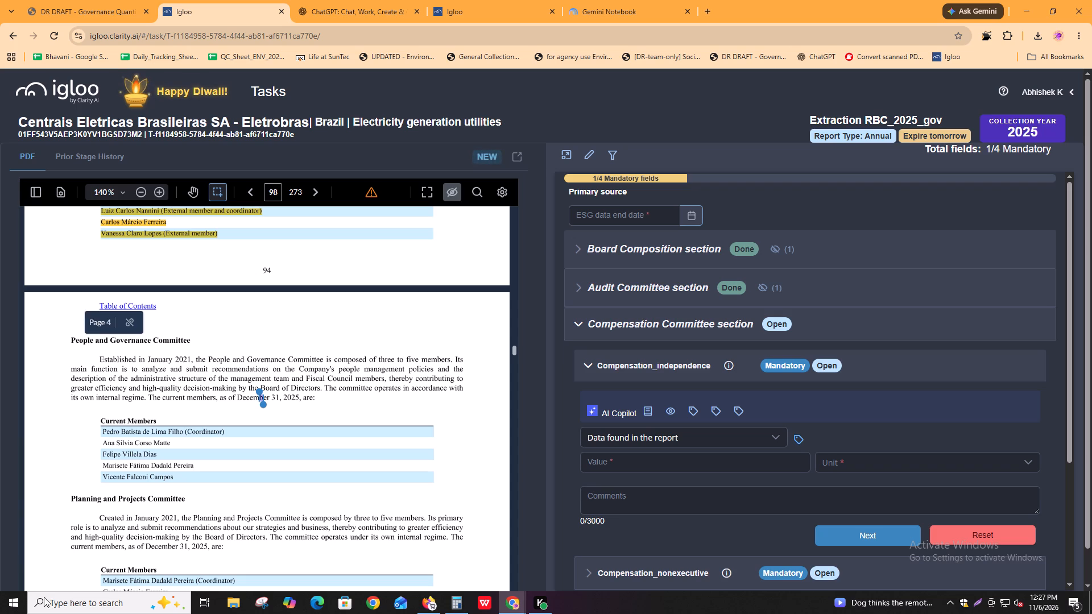
Copy the last listed People and Governance Committee member's name from Igloo and search the Form 20-F PDF for it up to page 86.
drag(101, 476, 175, 479)
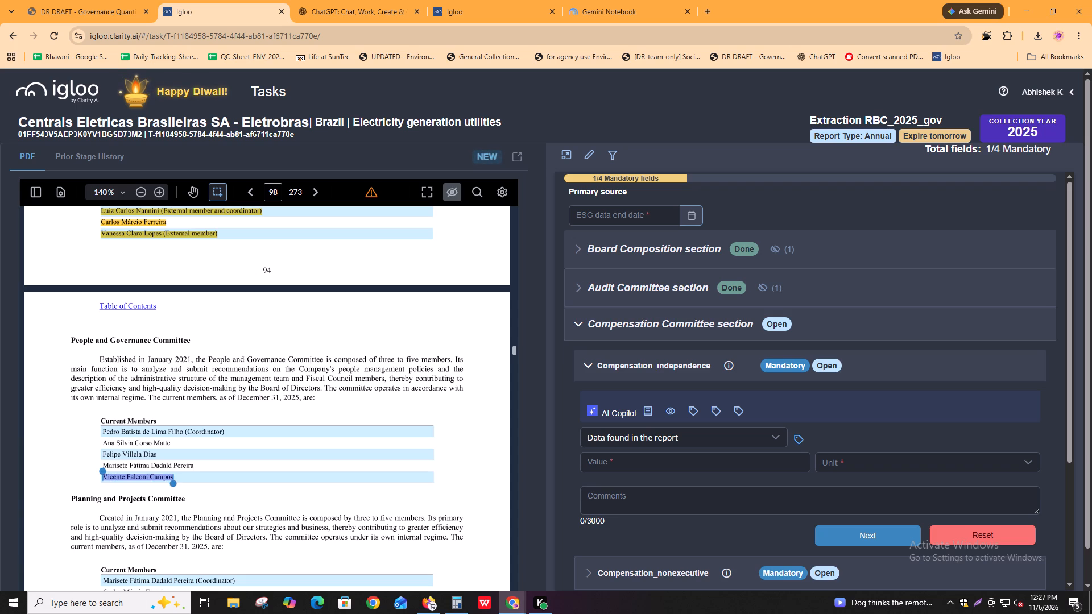
key(ctrl+c)
key(alt+Tab)
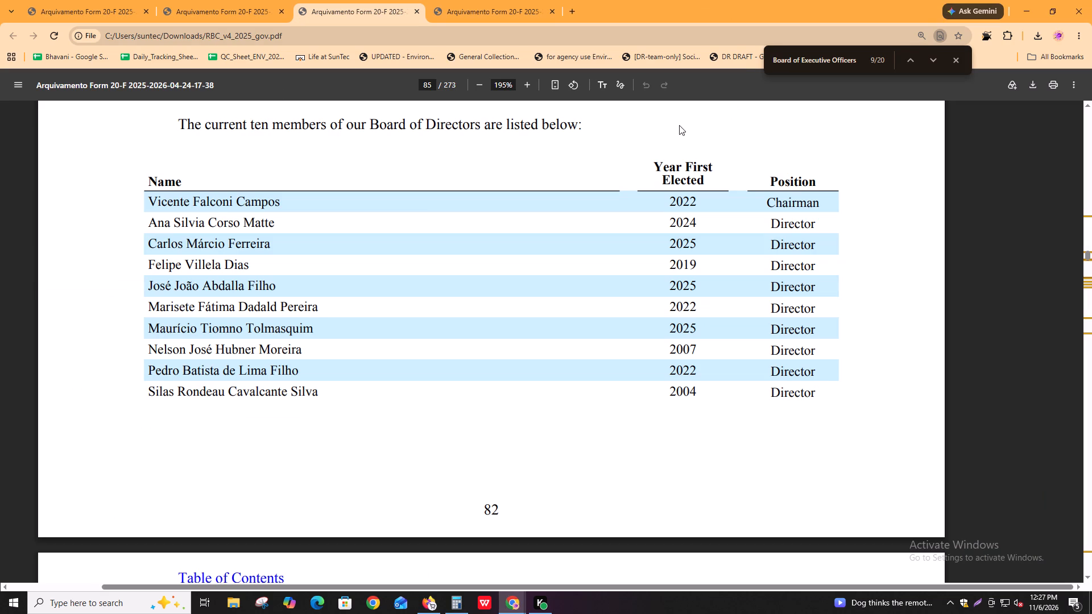
key(ctrl+f)
key(ctrl+v)
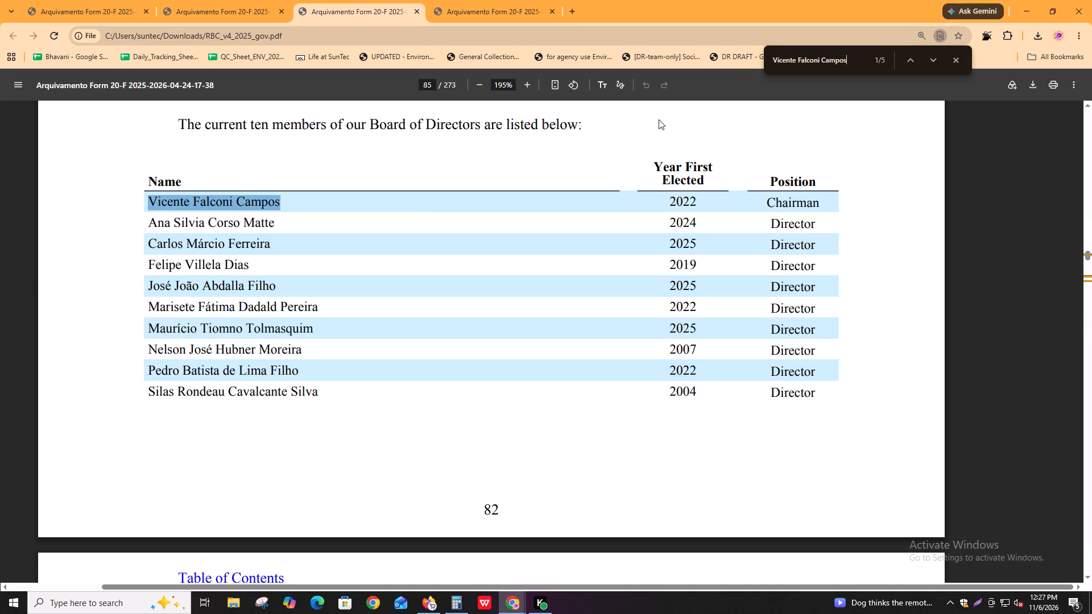
key(Return)
key(shift+Return)
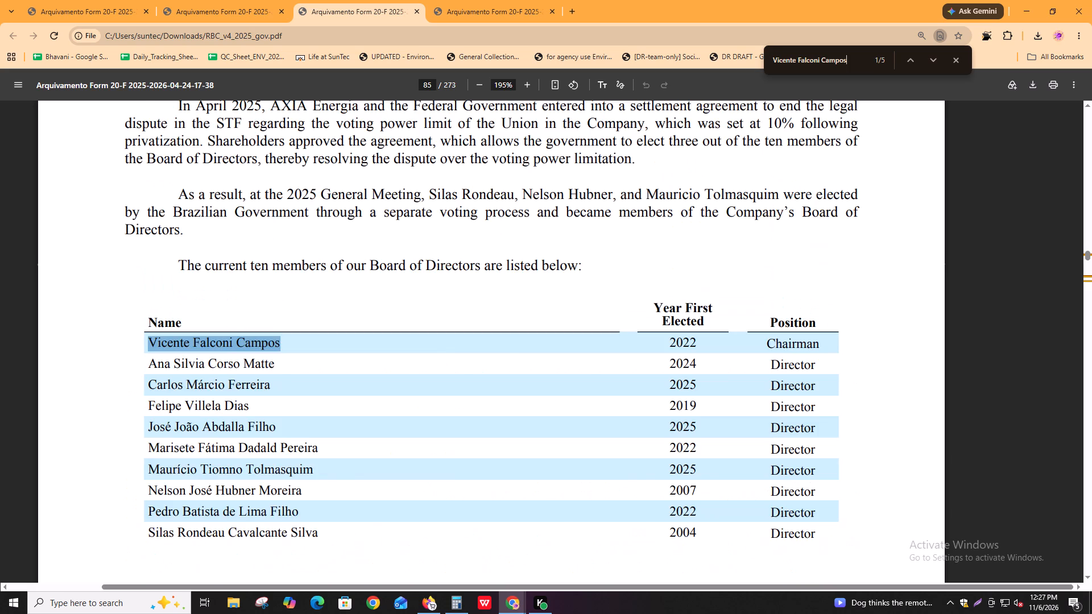
key(Return)
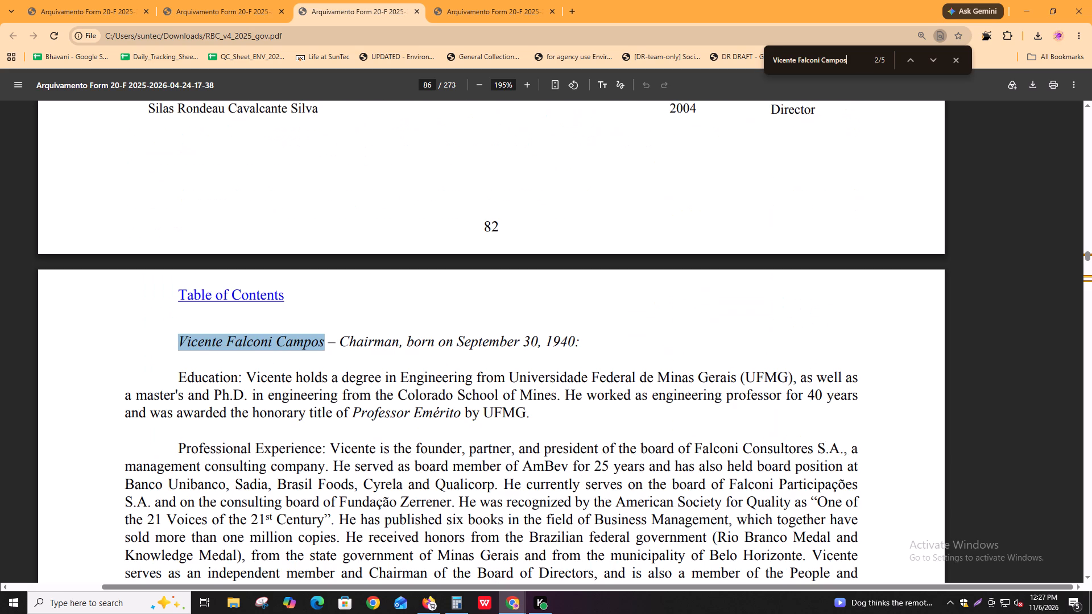
Read the Chairman's biography on PDF page 86 for independence and committee roles, and check the next occurrence of the name.
scroll(590, 284, down, 4)
drag(270, 344, 732, 350)
click(732, 350)
key(ctrl+f)
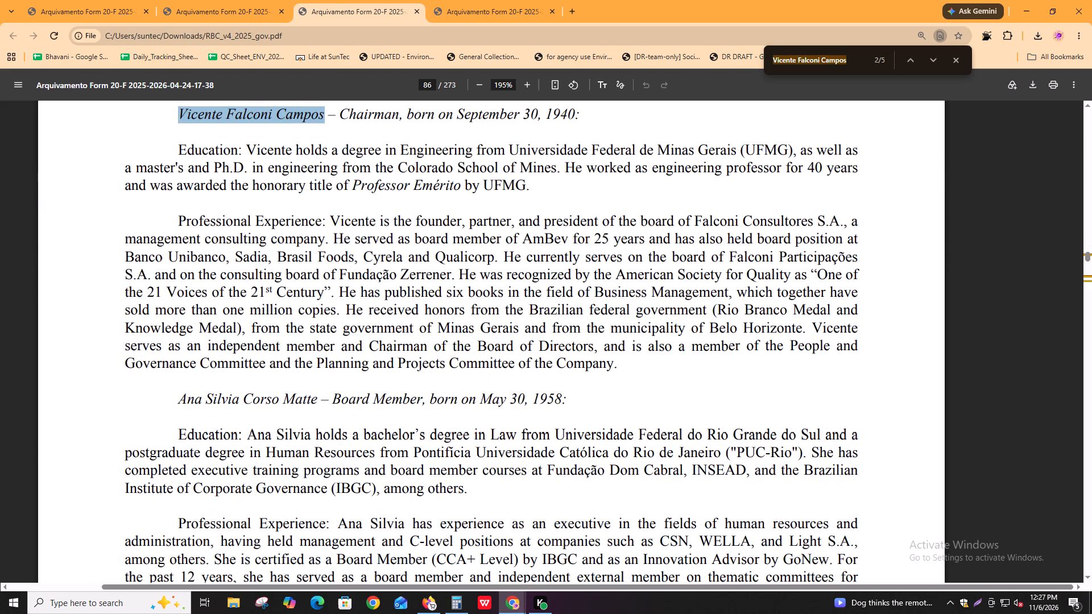
key(Return)
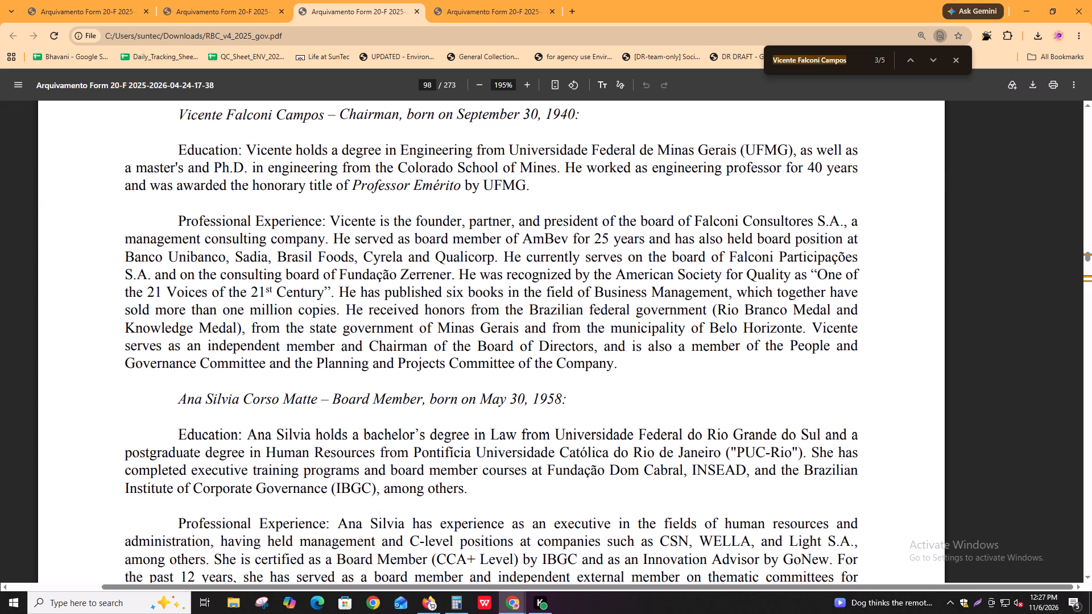
key(shift+Return)
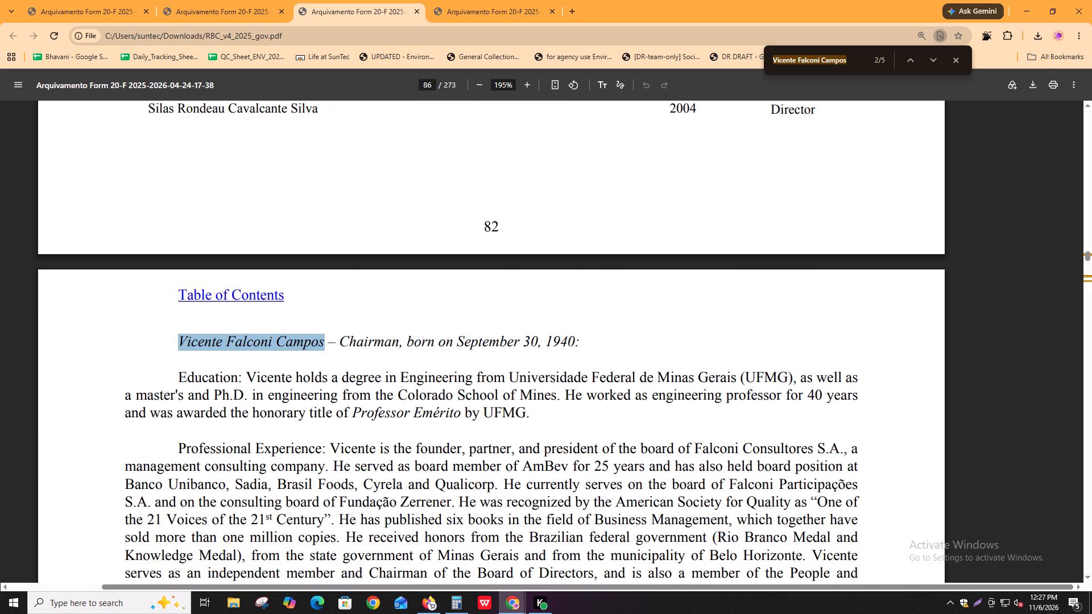
Switch to the other open copy of the Form 20-F PDF that holds the "People and Governance" search.
key(alt+Tab)
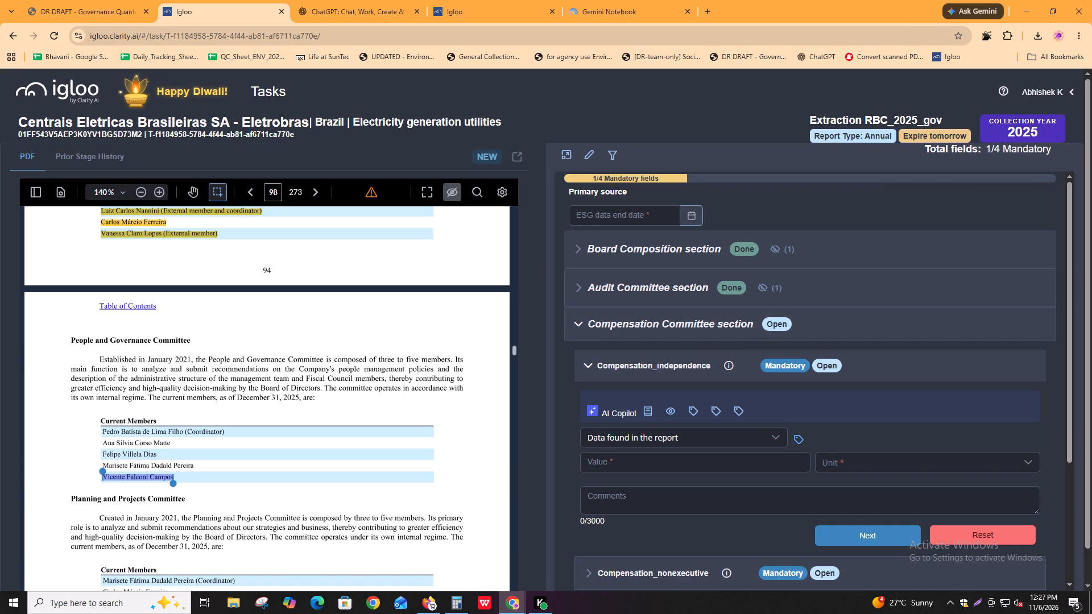
key(alt+Tab)
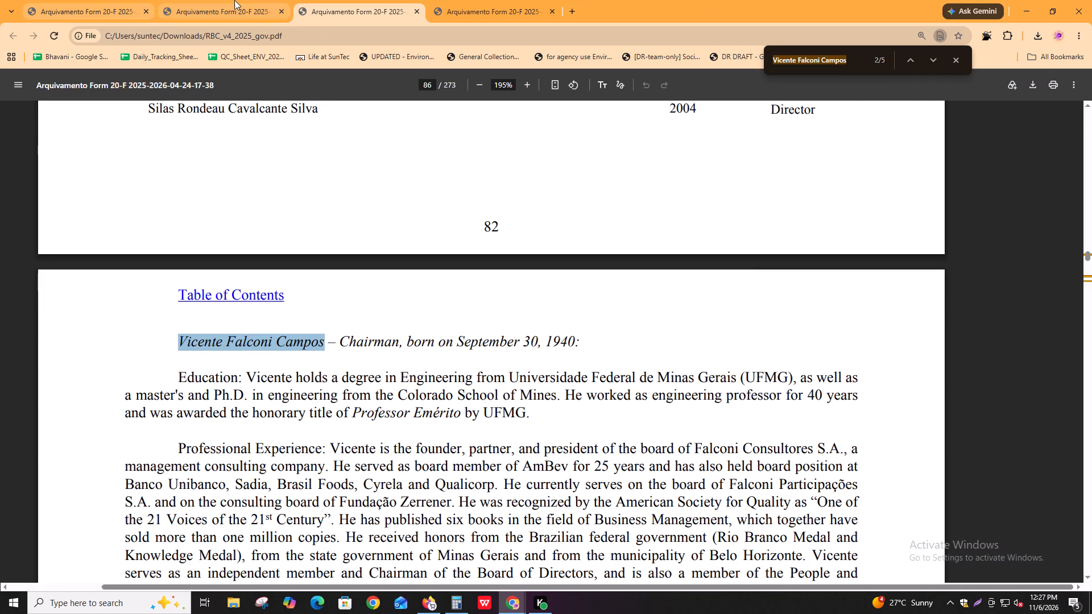
click(234, 0)
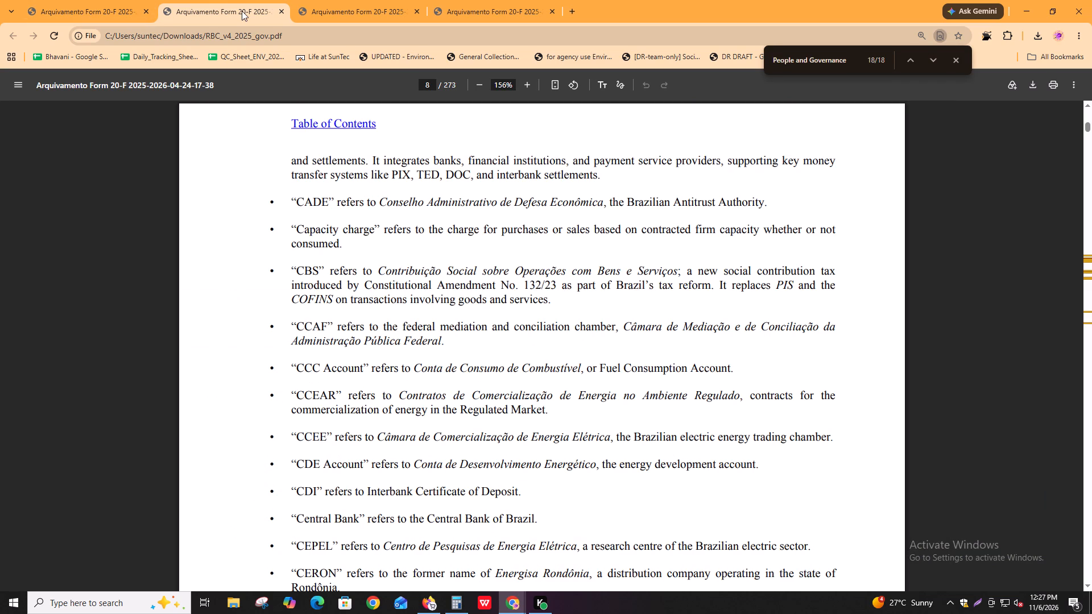